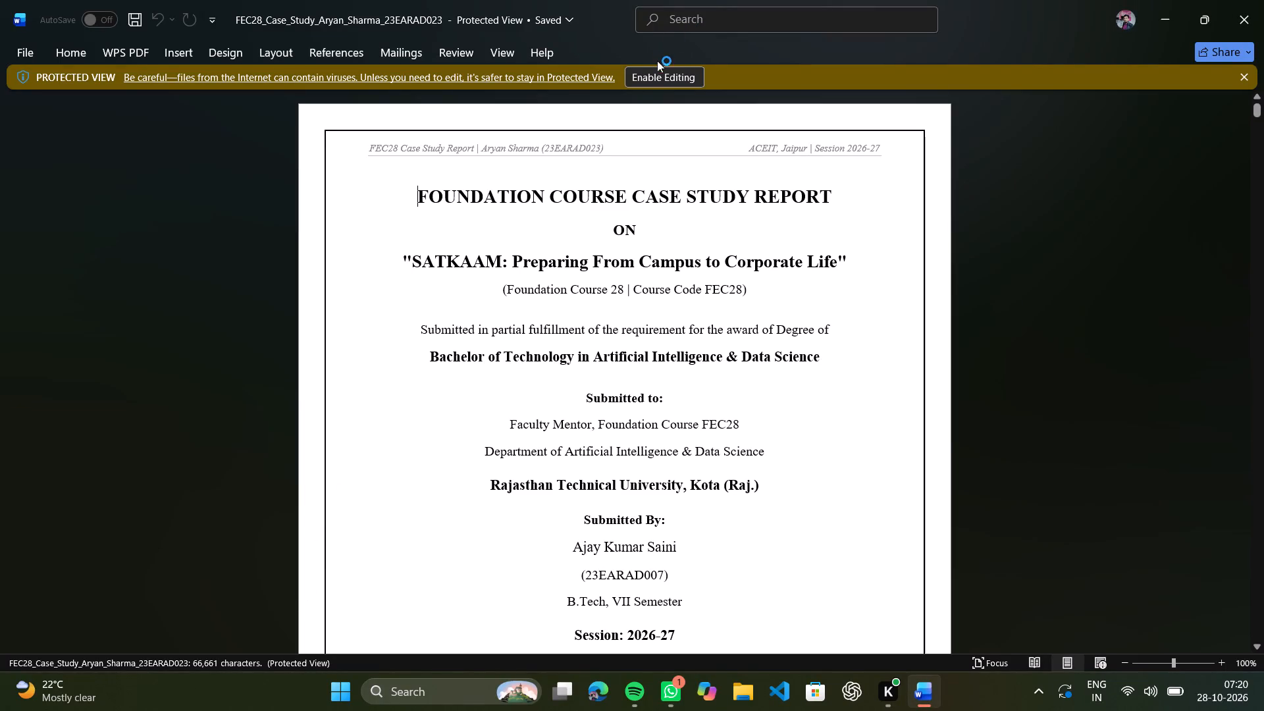
Enable editing for the protected FEC28 case study report.
click(657, 78)
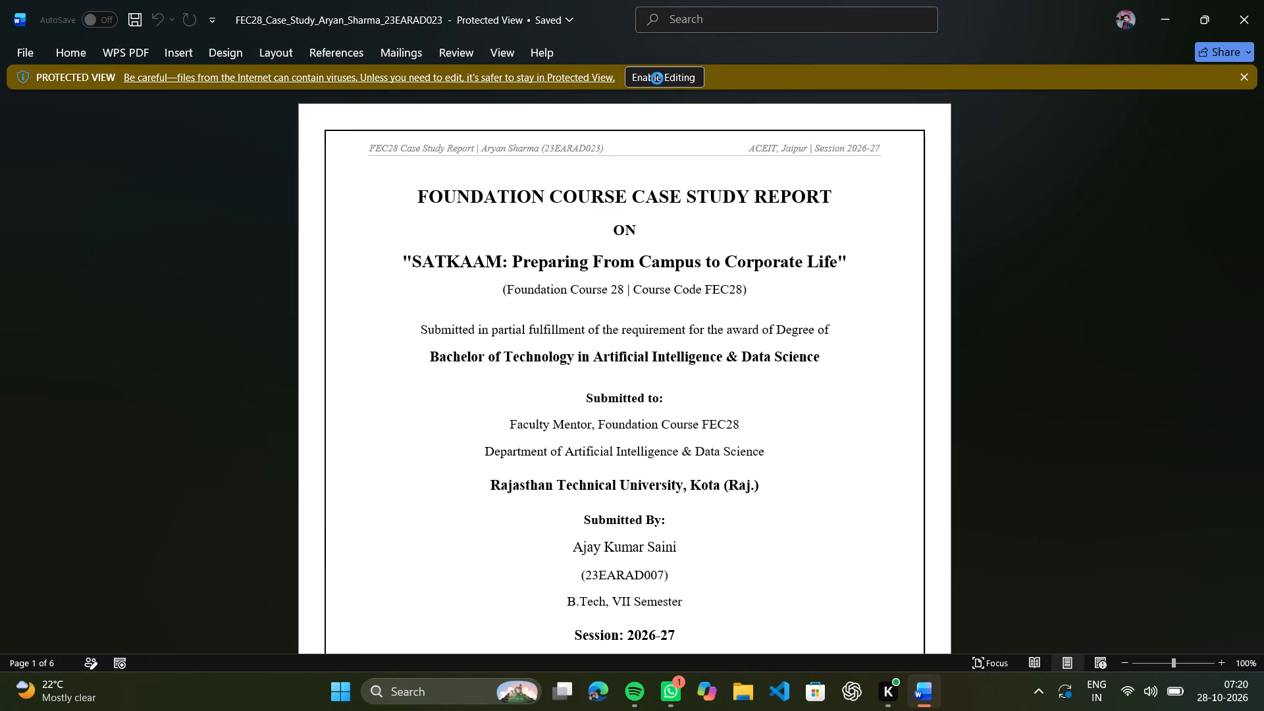
scroll(604, 263, down, 1)
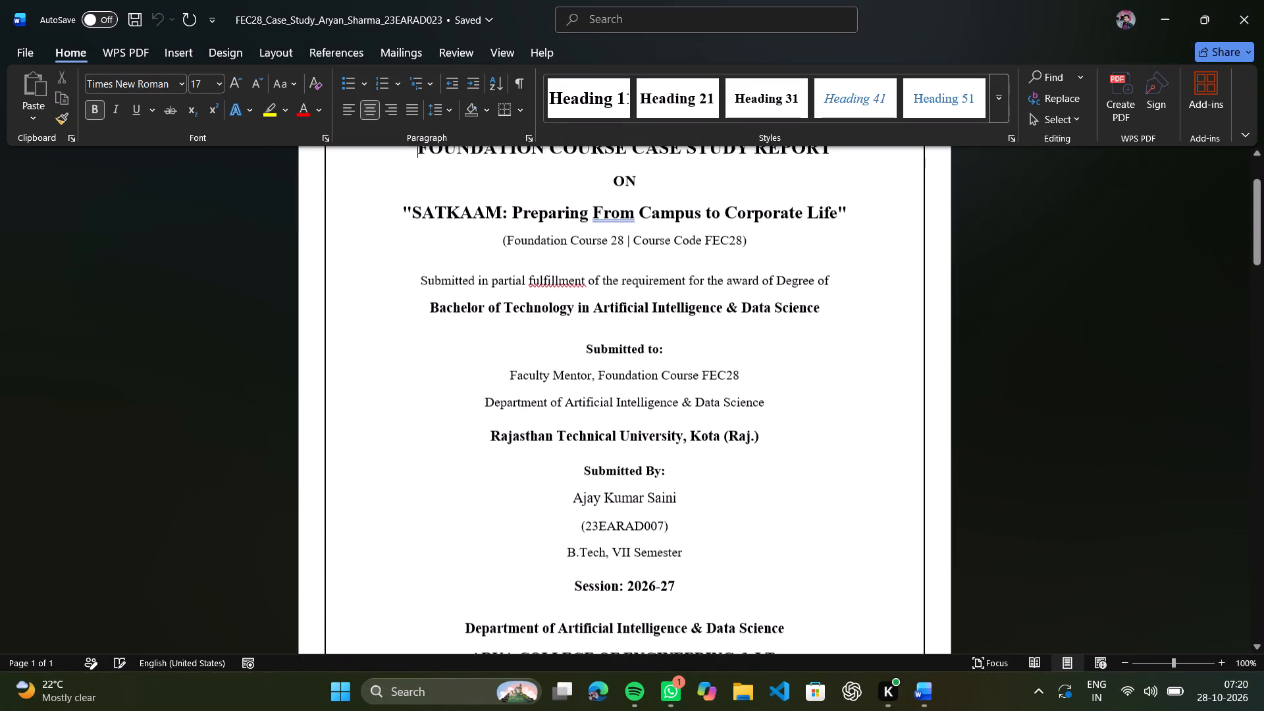
scroll(604, 263, down, 1)
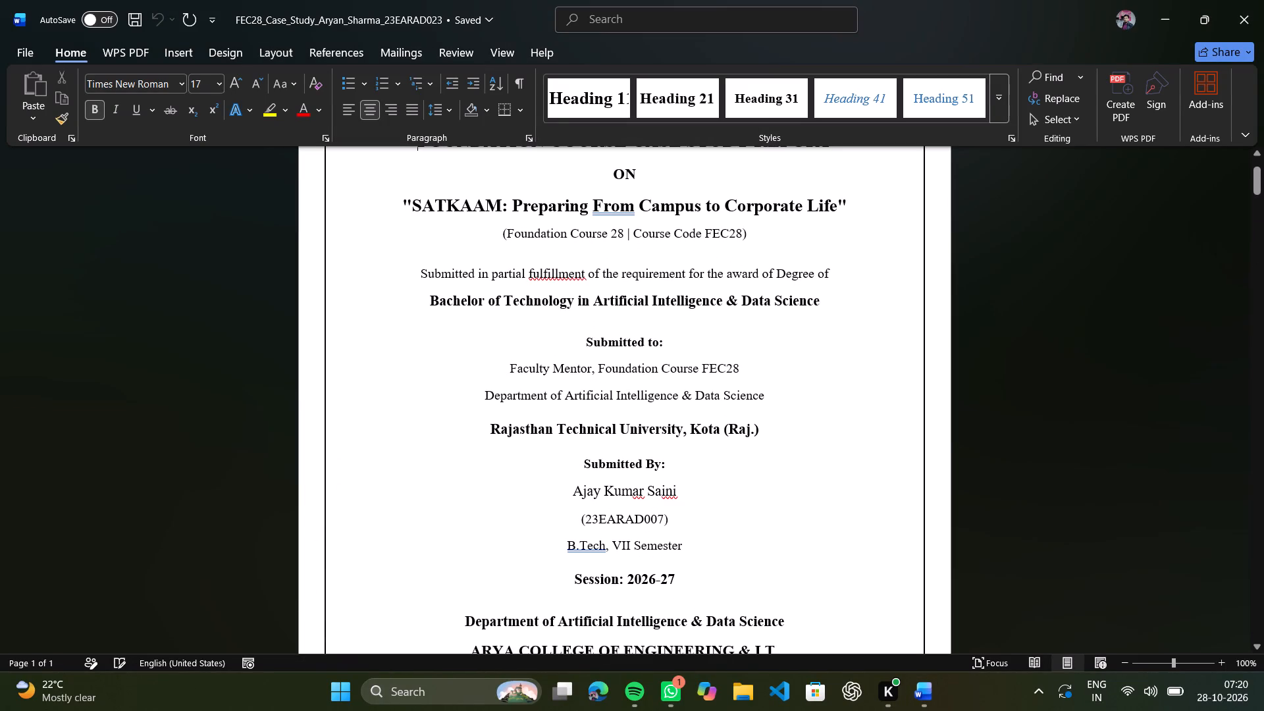
Switch to File Explorer and open the "aryan seminar report" PDF from the Downloads folder.
click(446, 698)
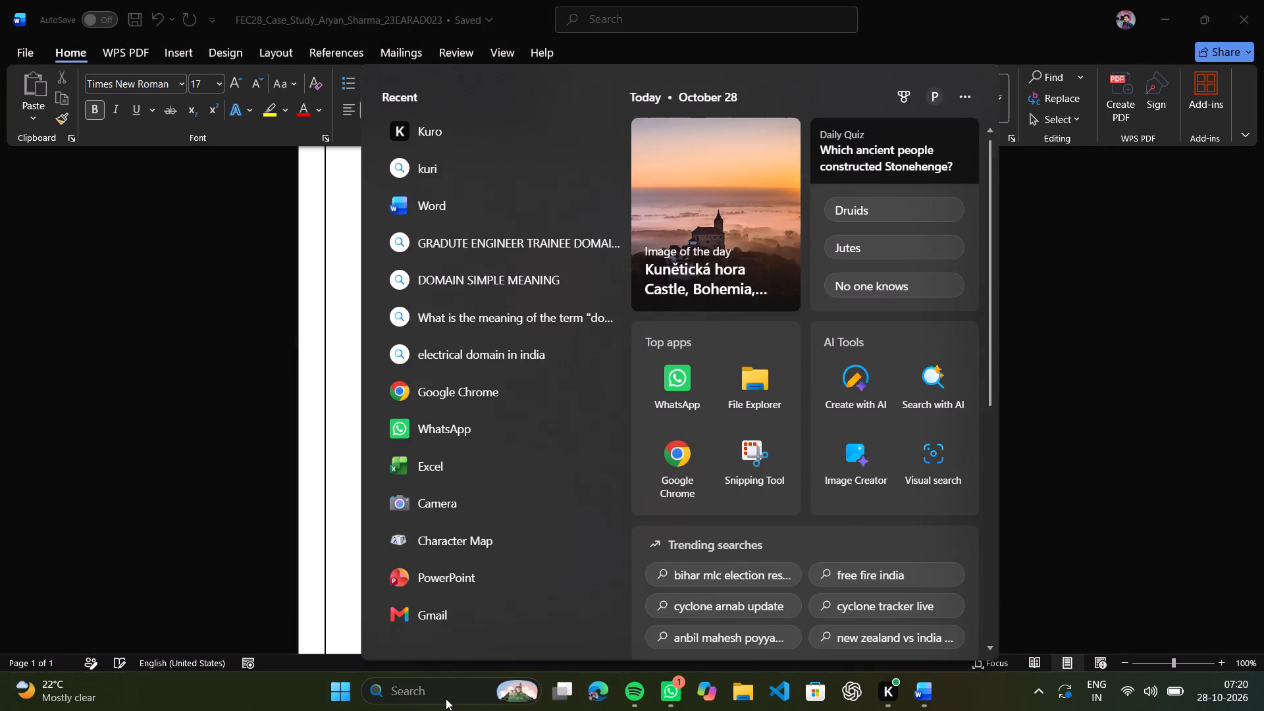
click(755, 698)
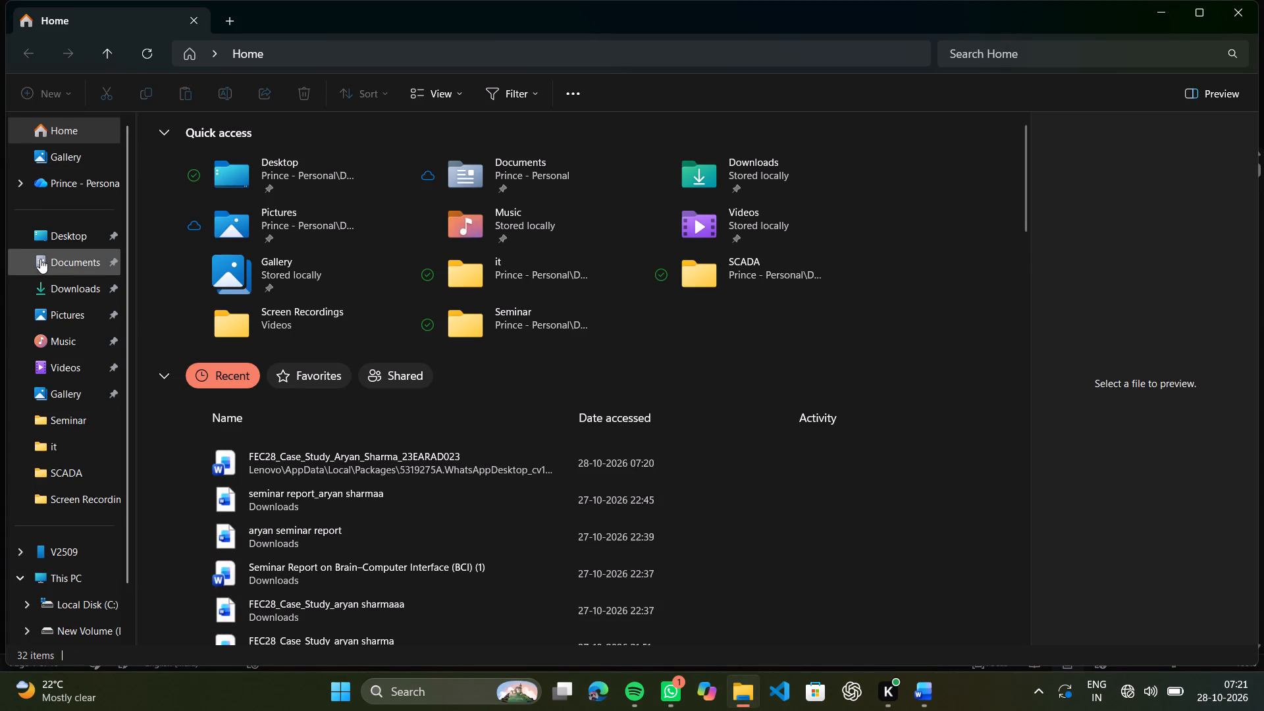
click(42, 282)
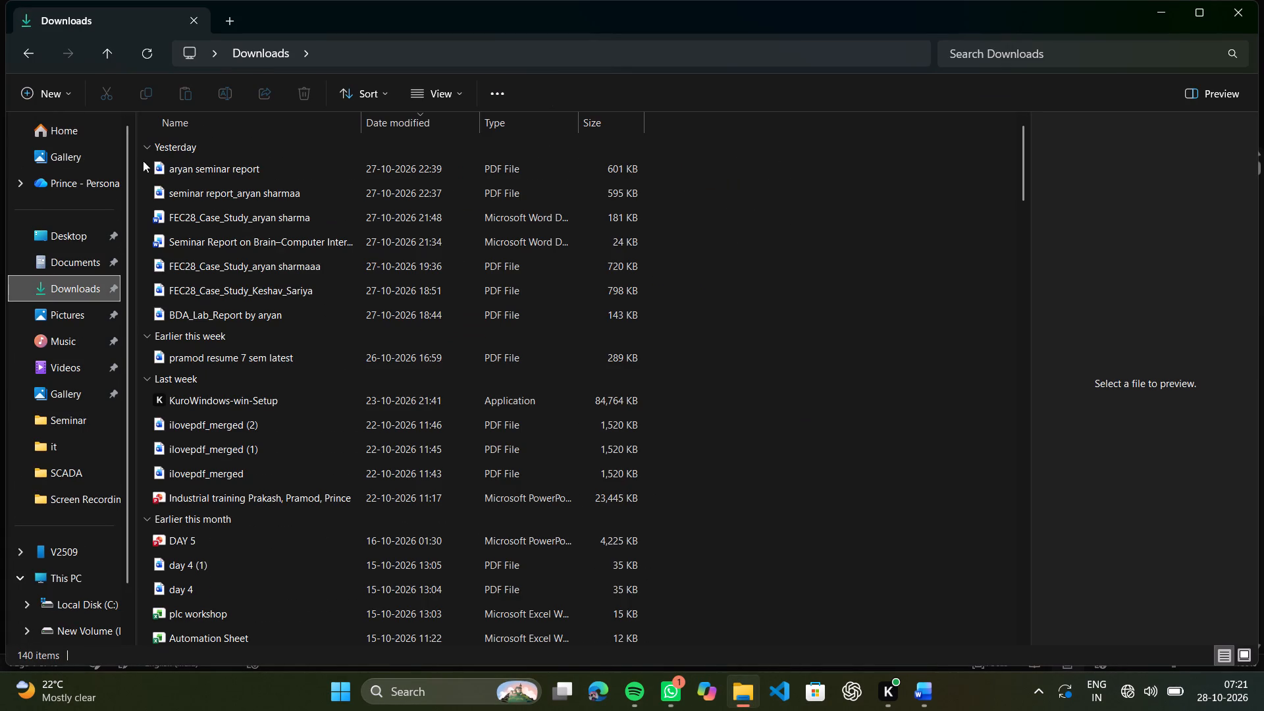
double_click(295, 171)
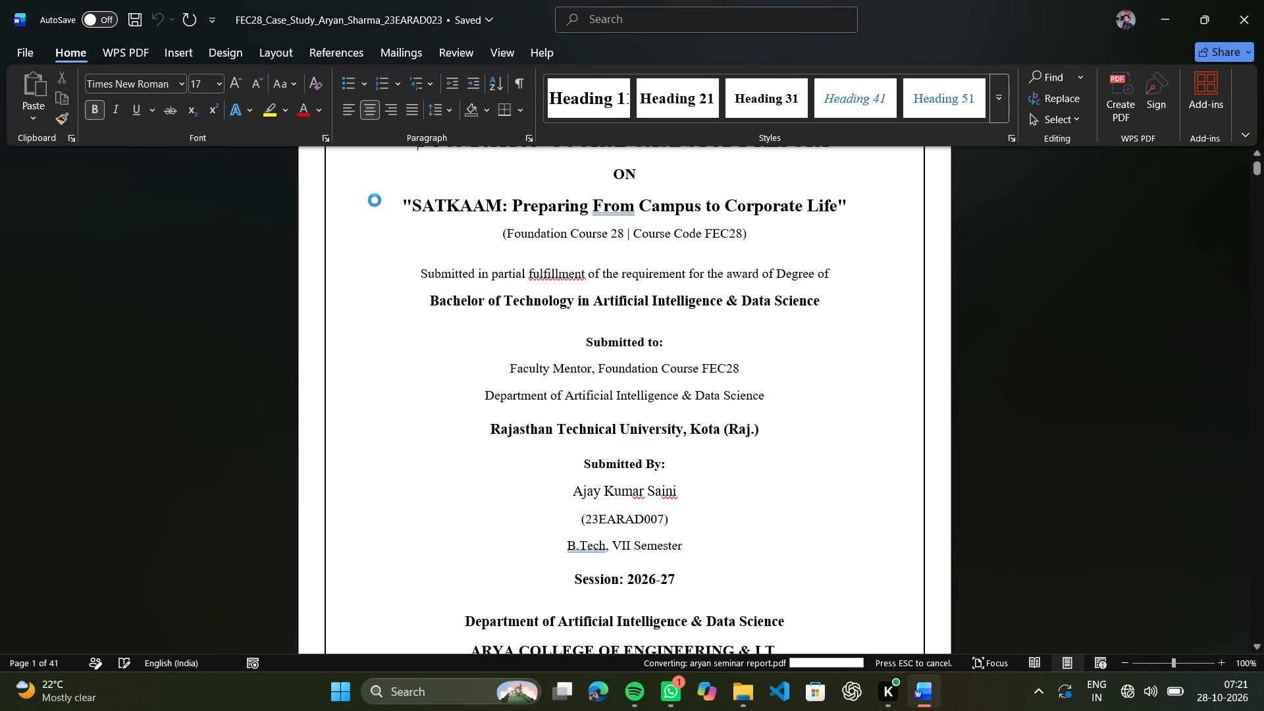
Copy the round Rajasthan Technical University logo from the seminar report and paste it after "Submitted to:" on the case study cover page.
scroll(375, 200, down, 1)
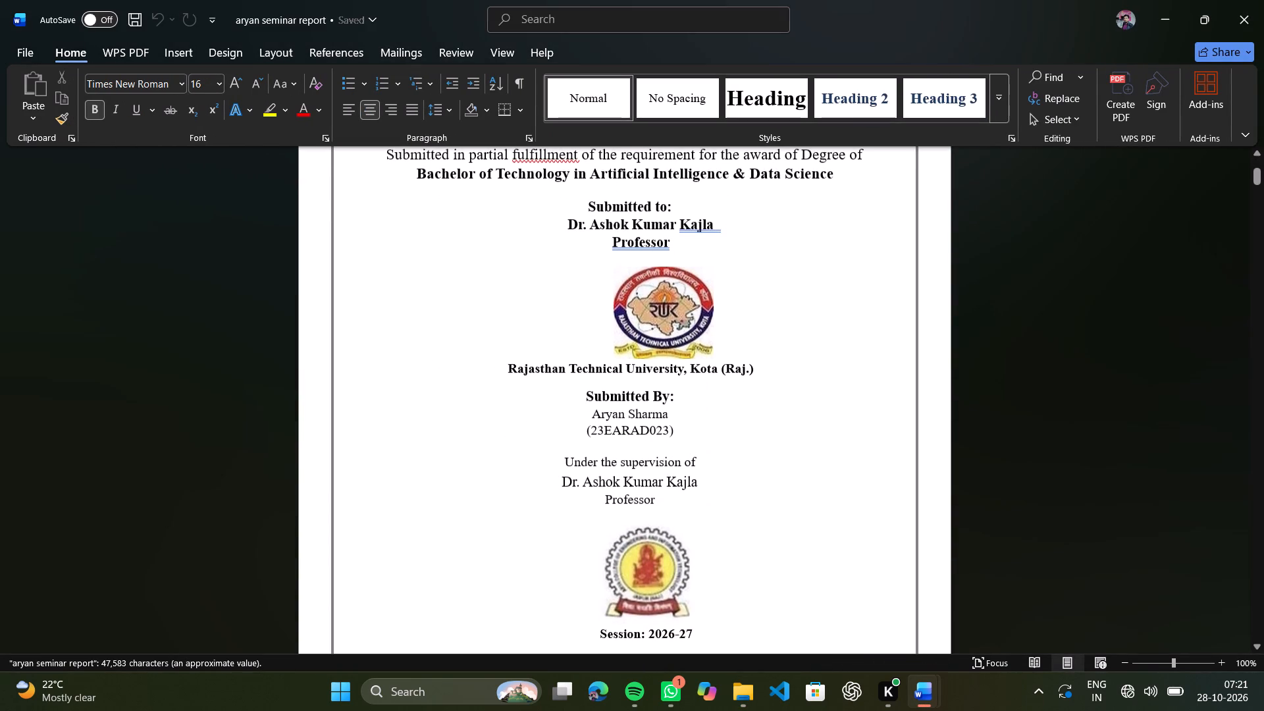
click(671, 316)
drag(671, 316, 638, 305)
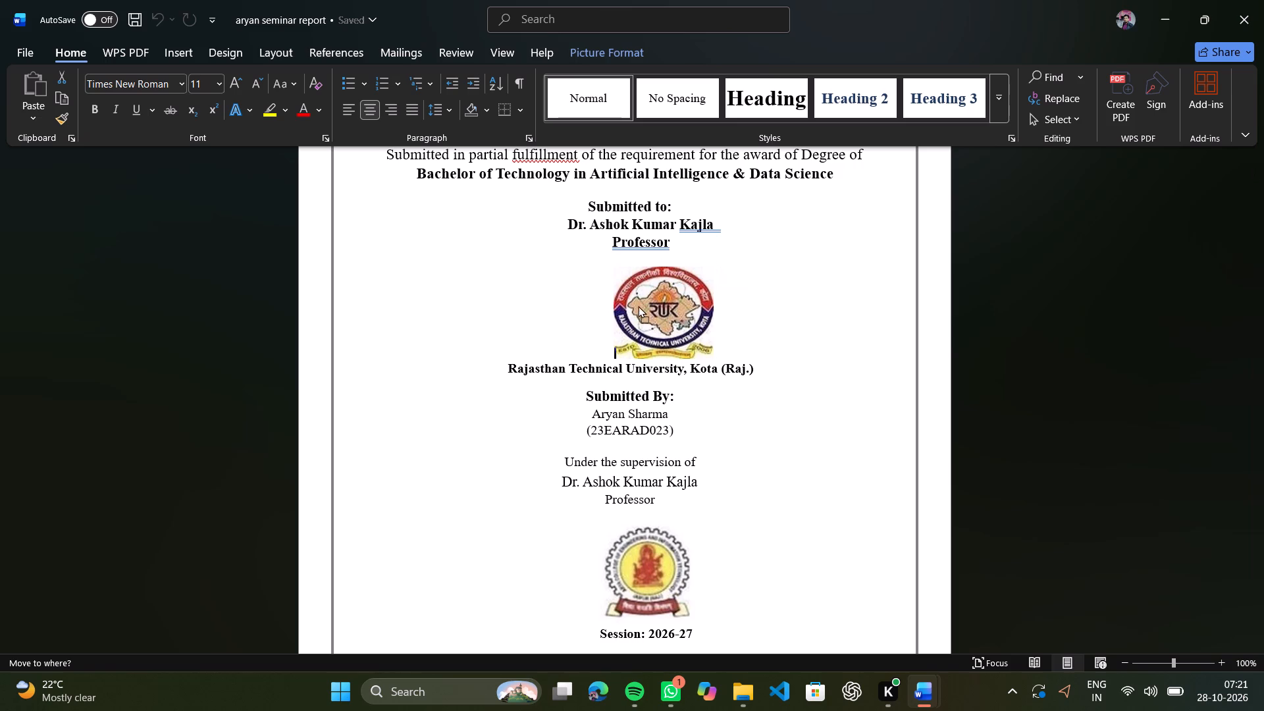
drag(638, 305, 638, 302)
click(638, 302)
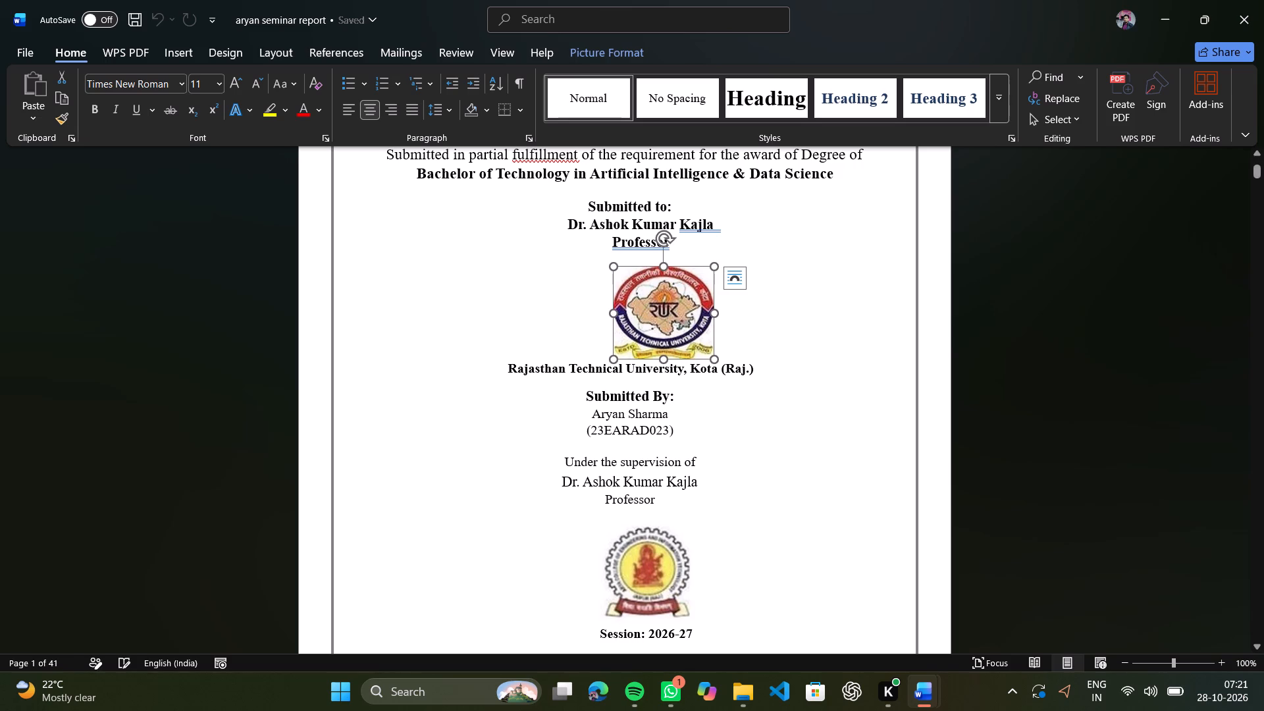
key(ctrl+c)
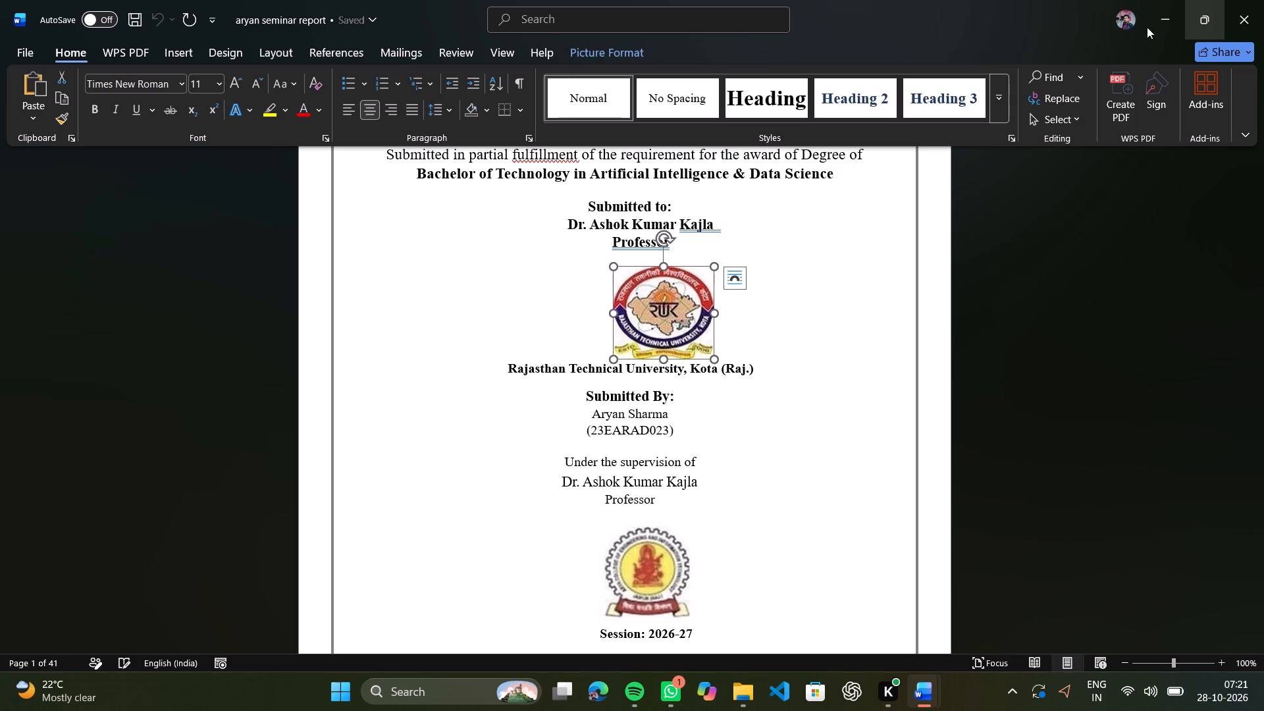
click(1153, 16)
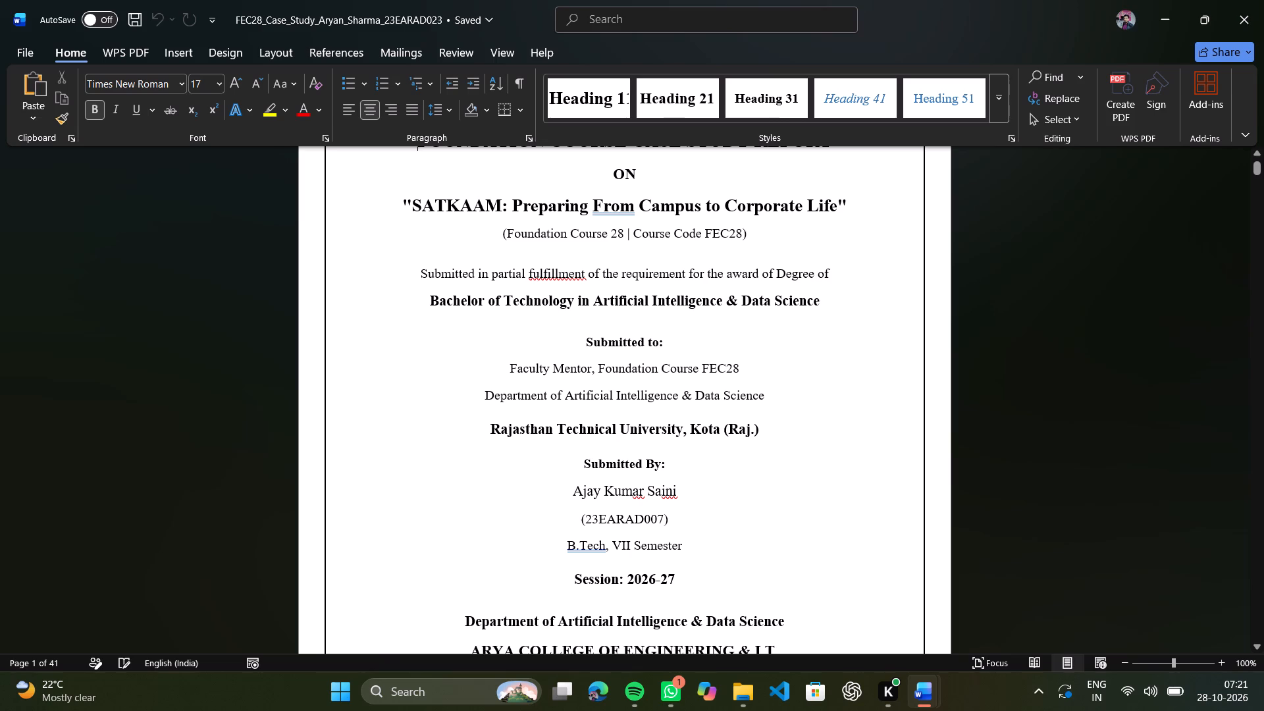
click(683, 342)
key(ctrl+v)
Move the pasted university logo onto its own line directly below "Submitted to:" with a line break.
scroll(683, 342, down, 1)
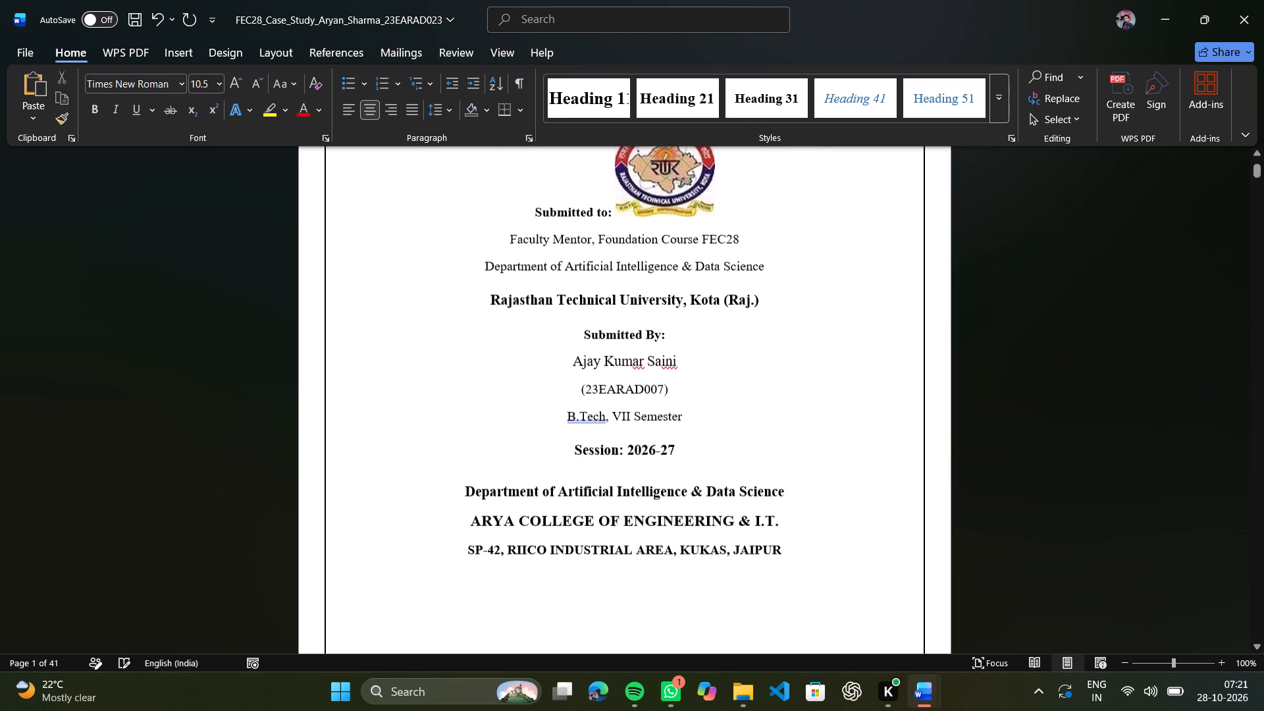
scroll(683, 342, down, 1)
scroll(683, 342, up, 2)
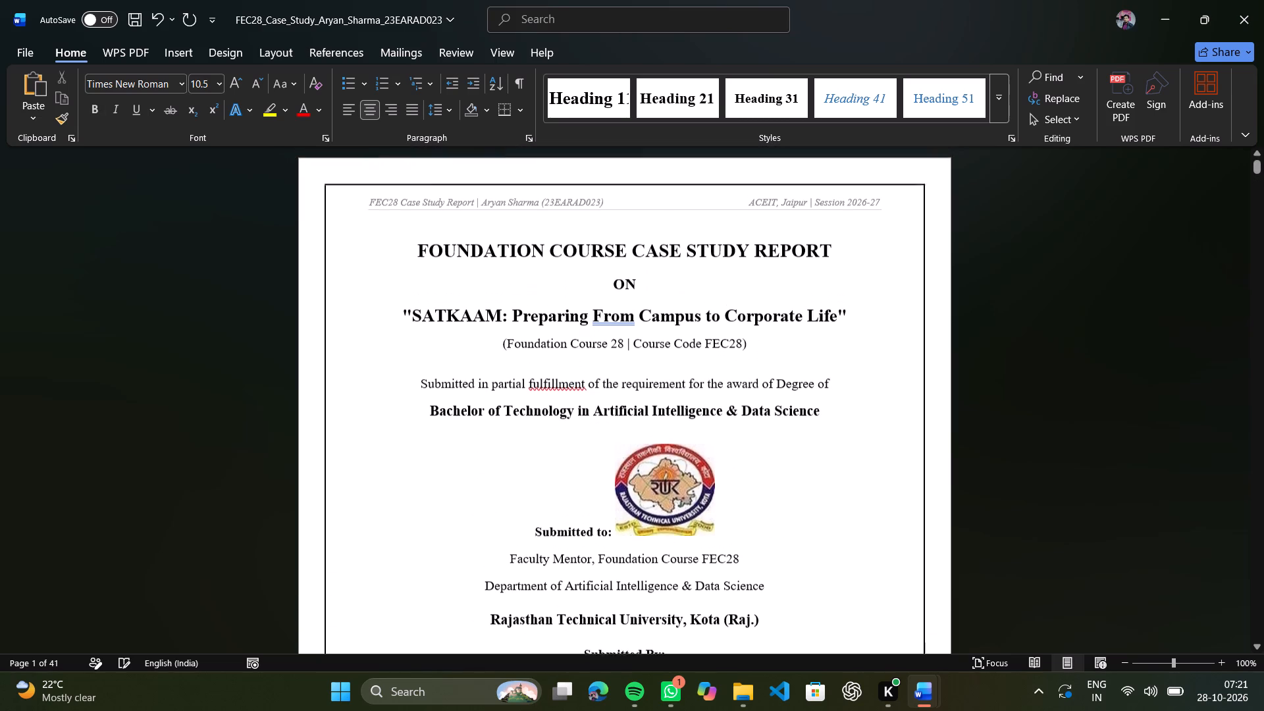
click(615, 529)
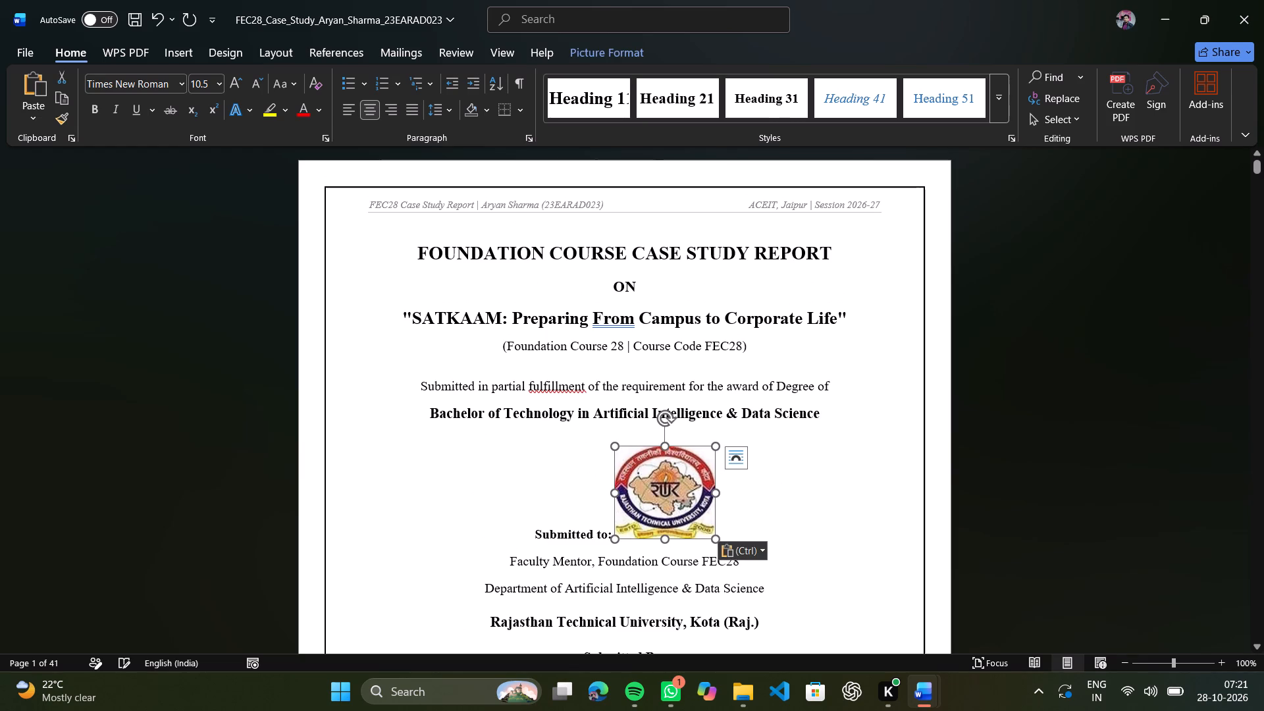
click(580, 532)
key(Right)
key(Right)
key(Right)
key(Right)
key(Right)
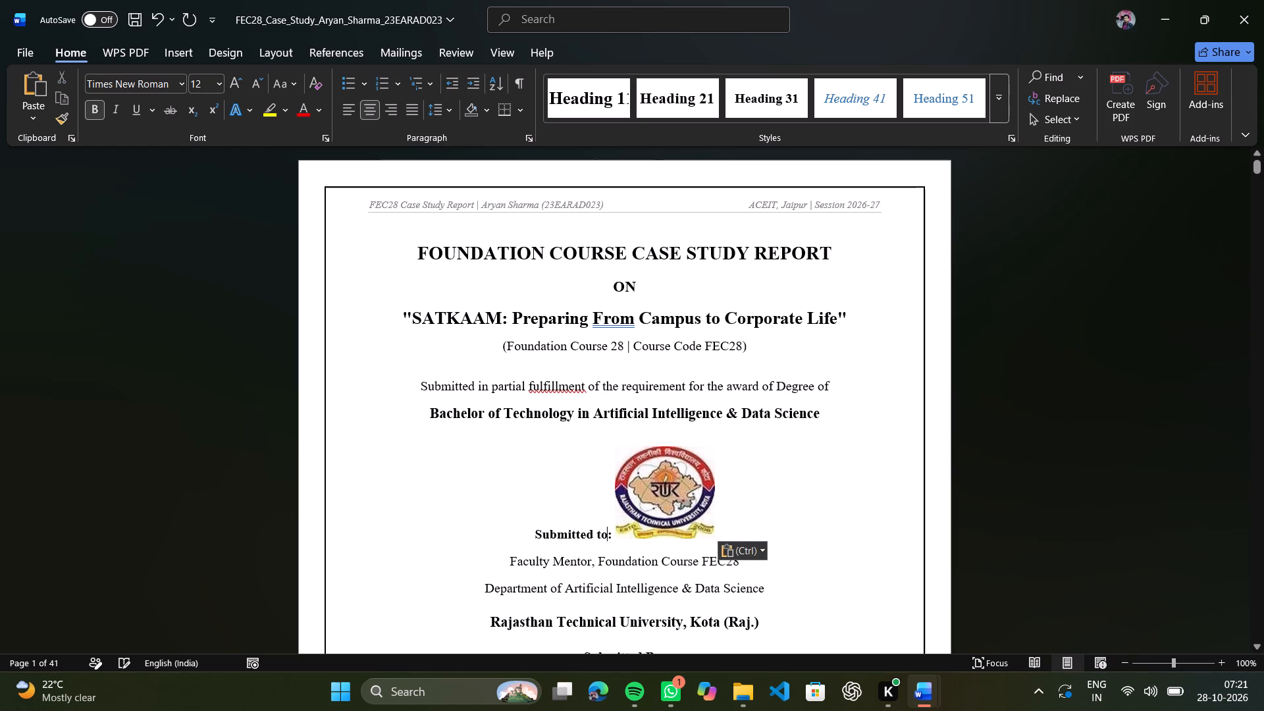
key(Right)
key(Return)
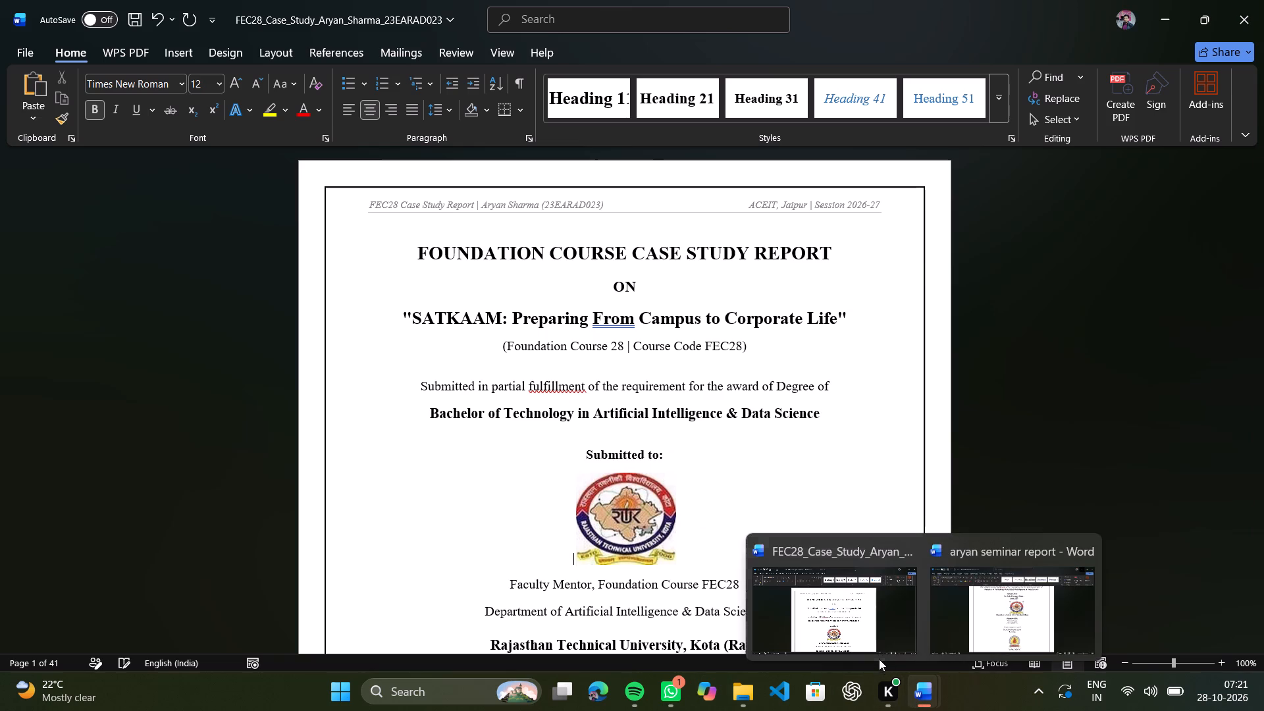
Copy the "Rajasthan Technical University, Kota (Raj.)" line from the seminar report and paste it below the logo in the case study.
click(1003, 611)
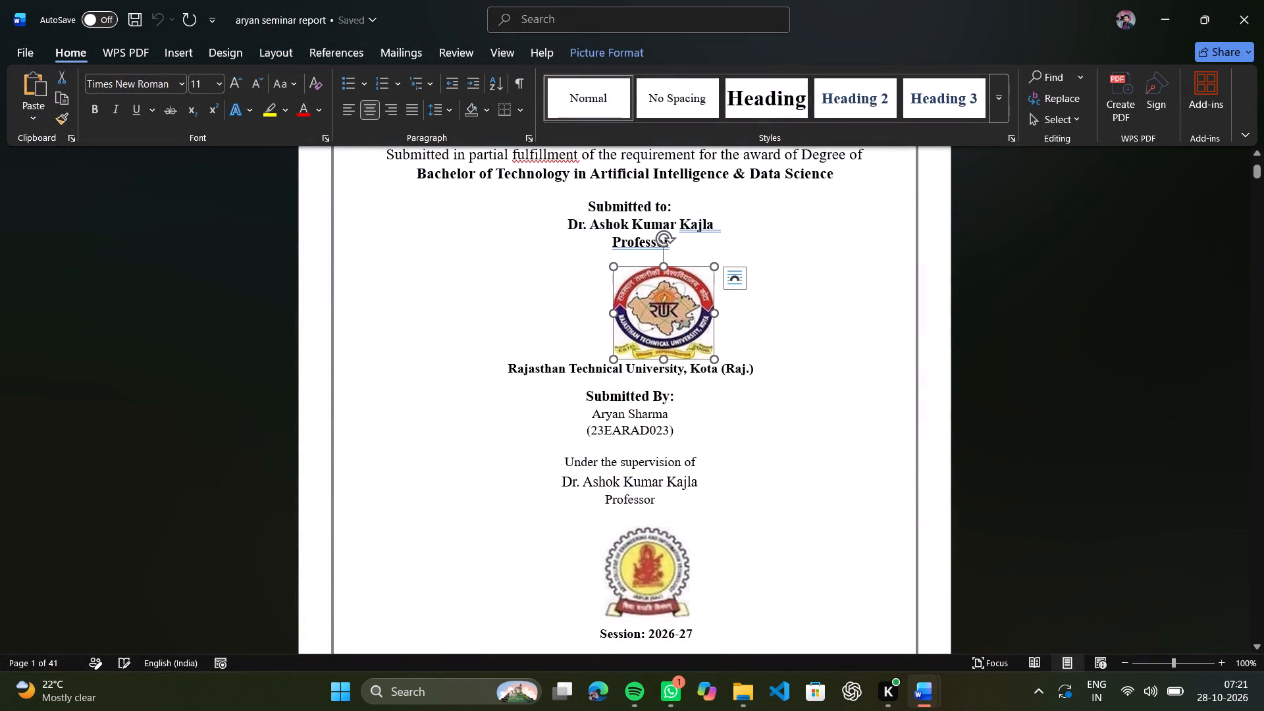
drag(502, 371, 774, 382)
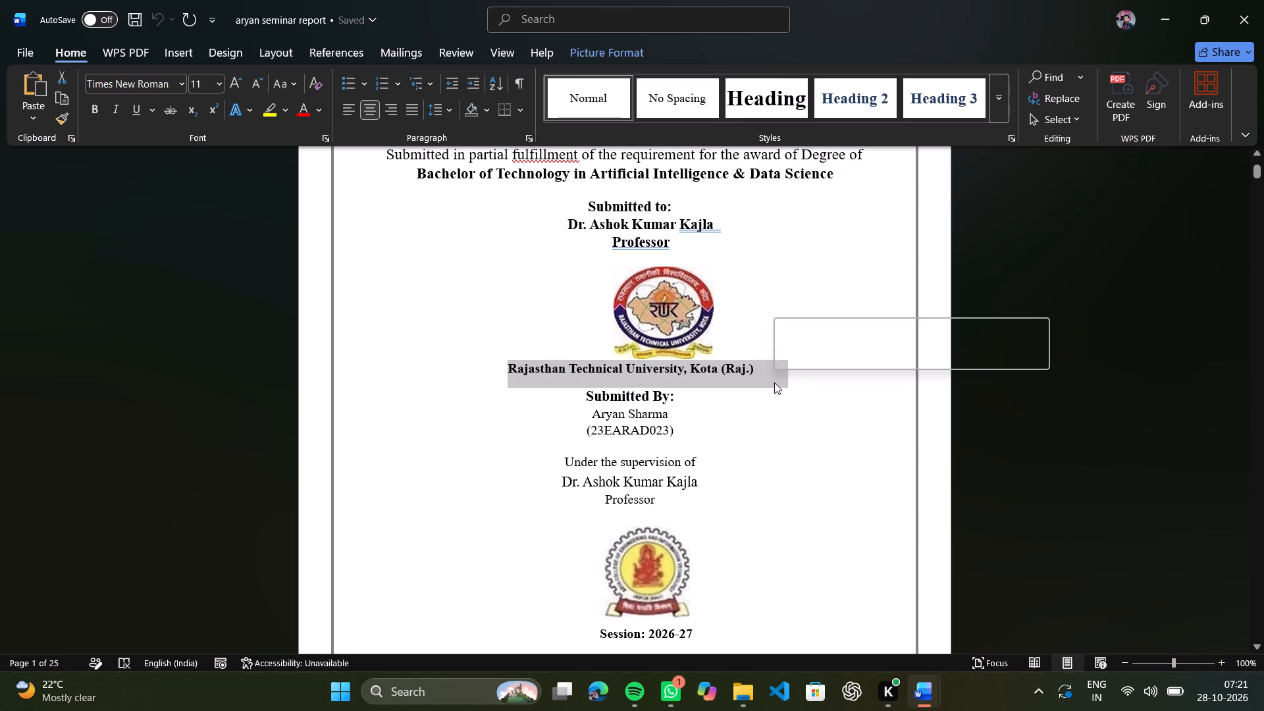
key(ctrl+c)
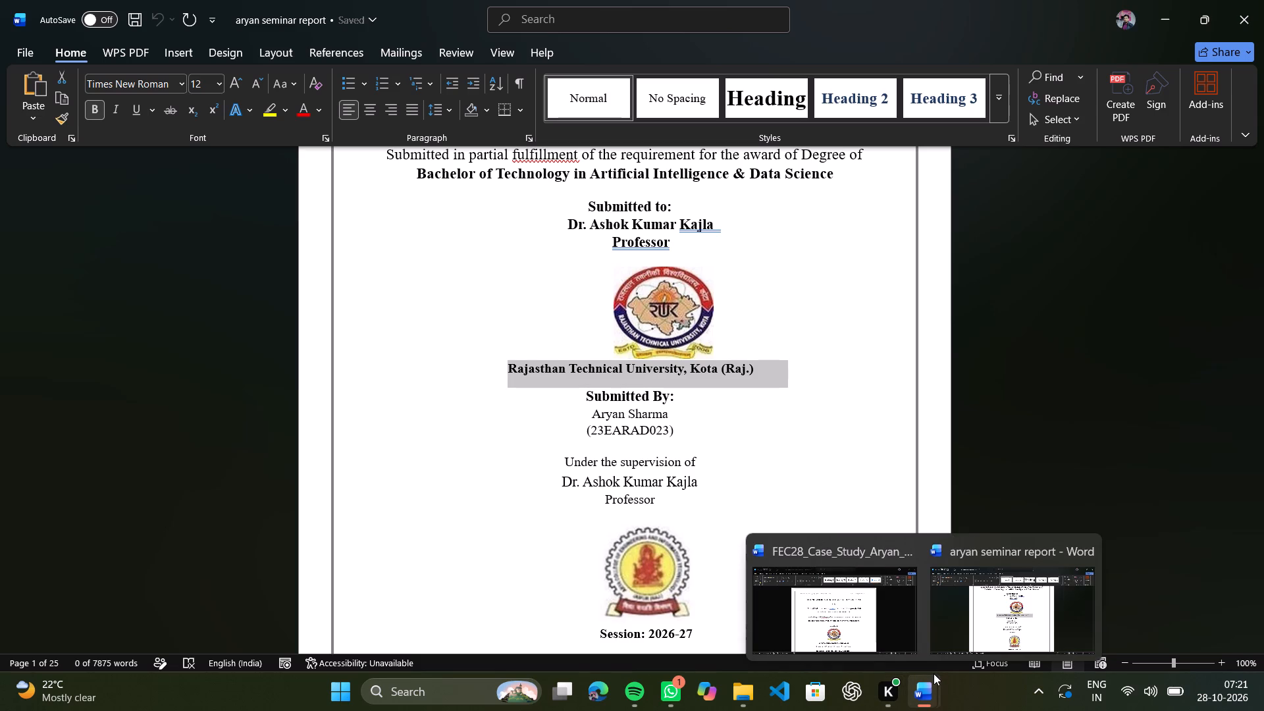
click(787, 613)
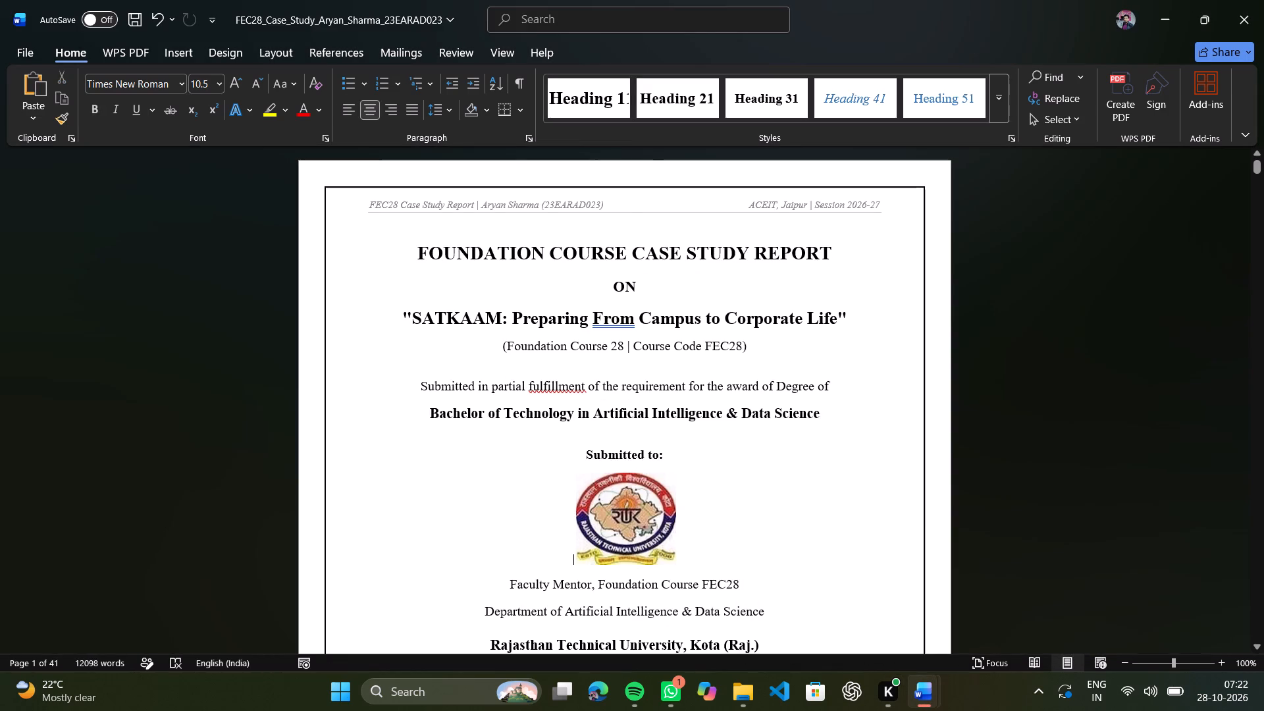
key(Return)
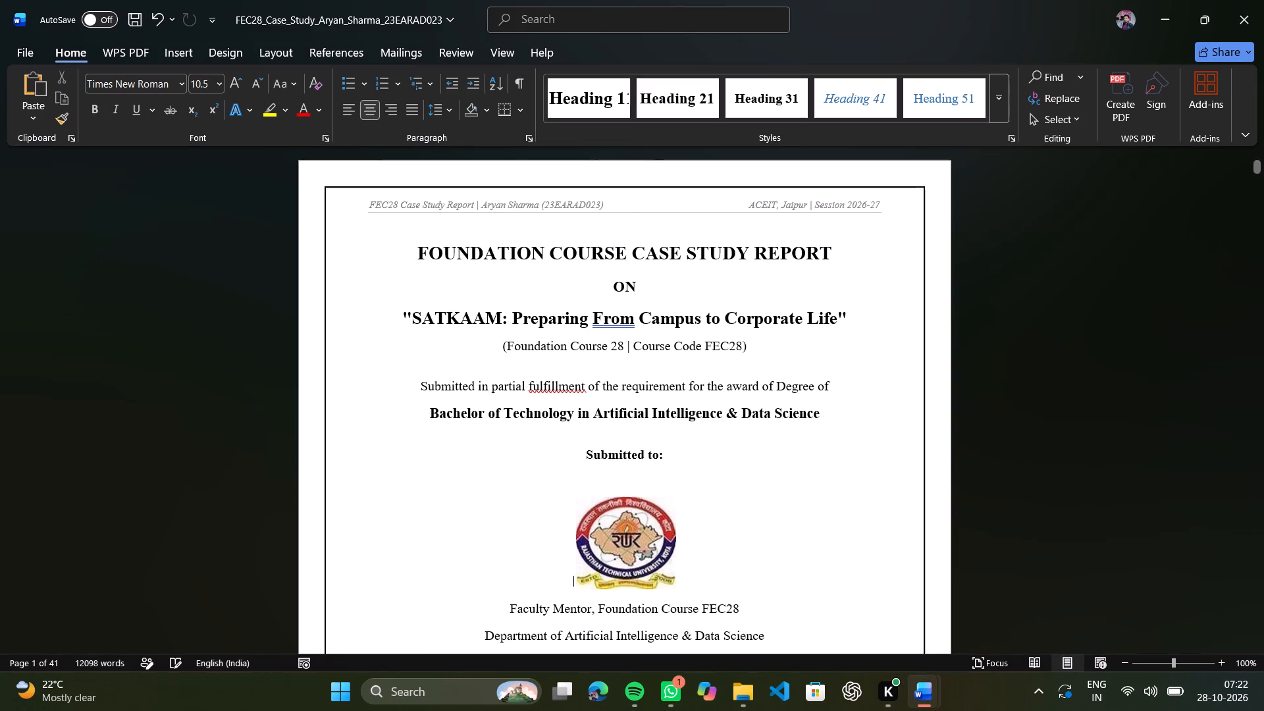
key(BackSpace)
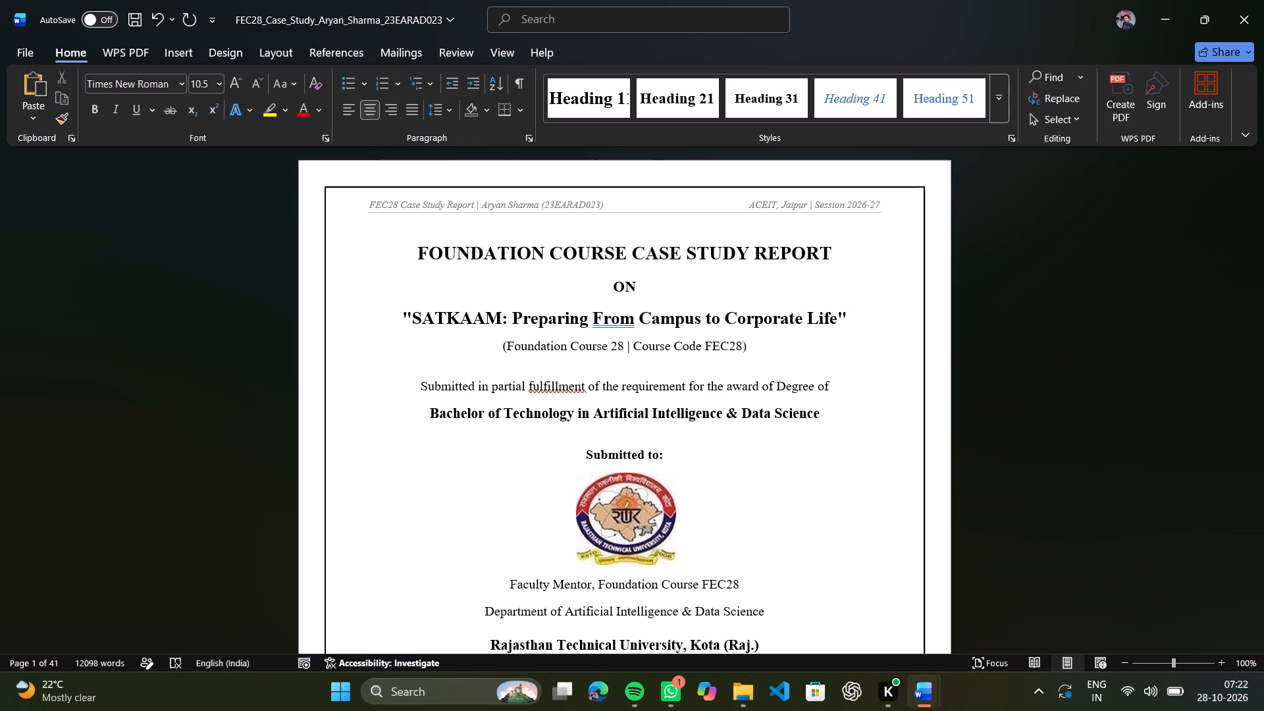
key(Right)
key(Right)
key(Return)
key(ctrl+v)
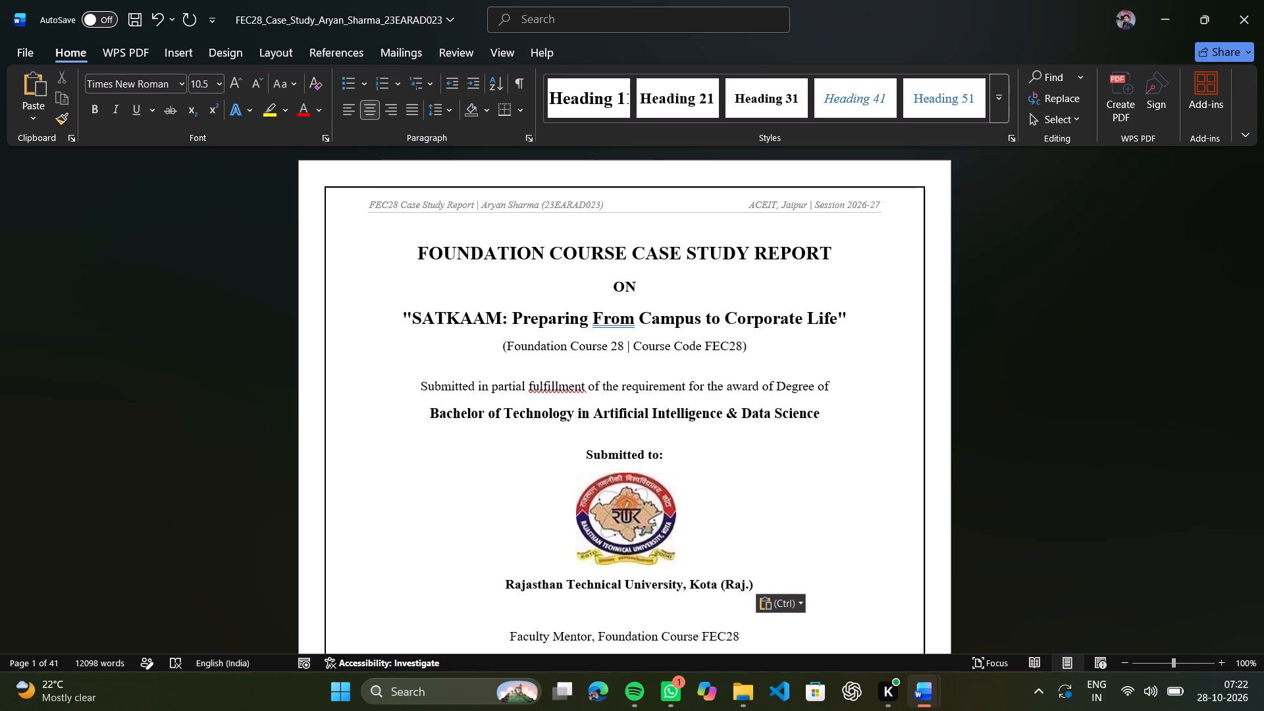
Delete the "Faculty Mentor, Foundation Course FEC28" and "Department of Artificial Intelligence & Data Science" lines above the original university name.
scroll(442, 569, down, 2)
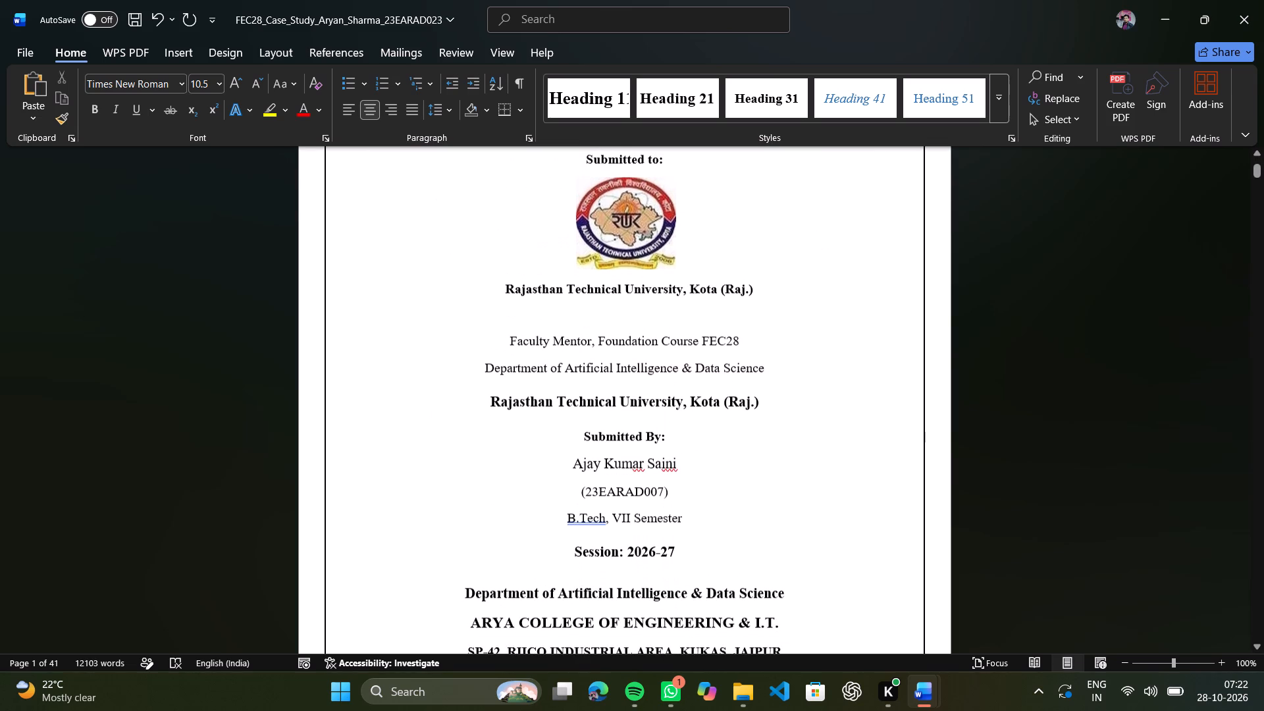
scroll(442, 569, down, 1)
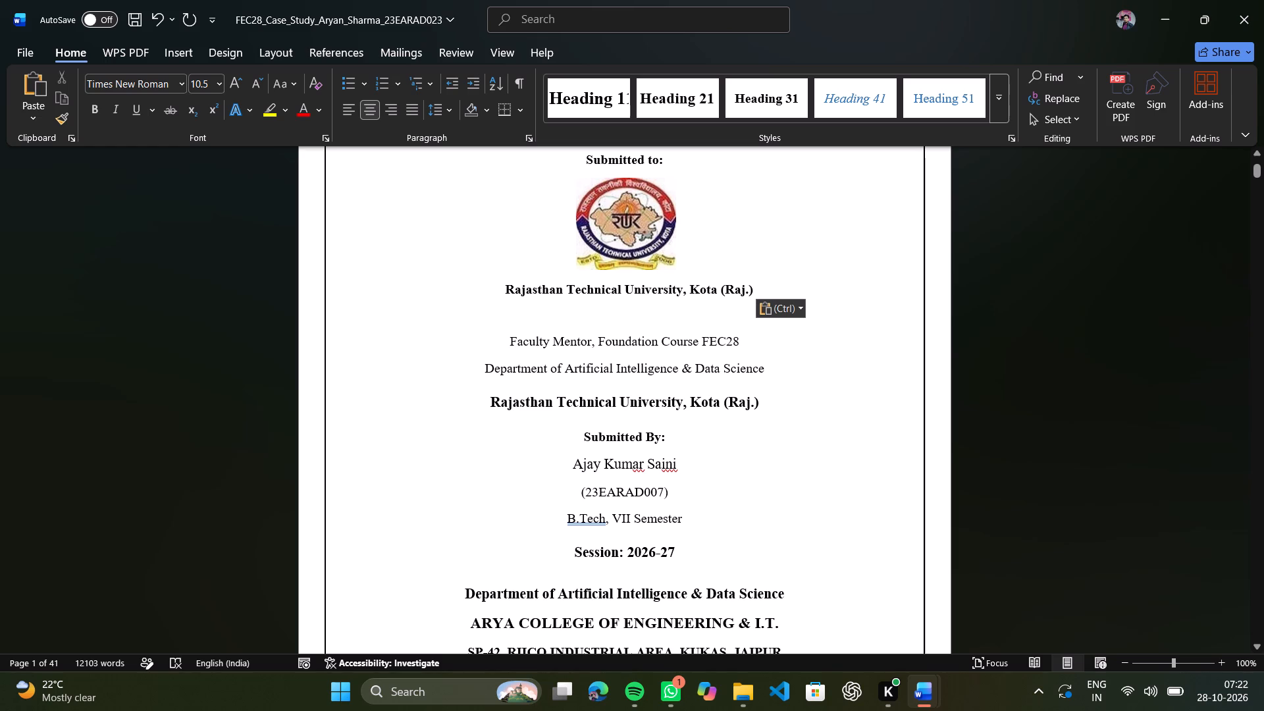
drag(509, 340, 537, 362)
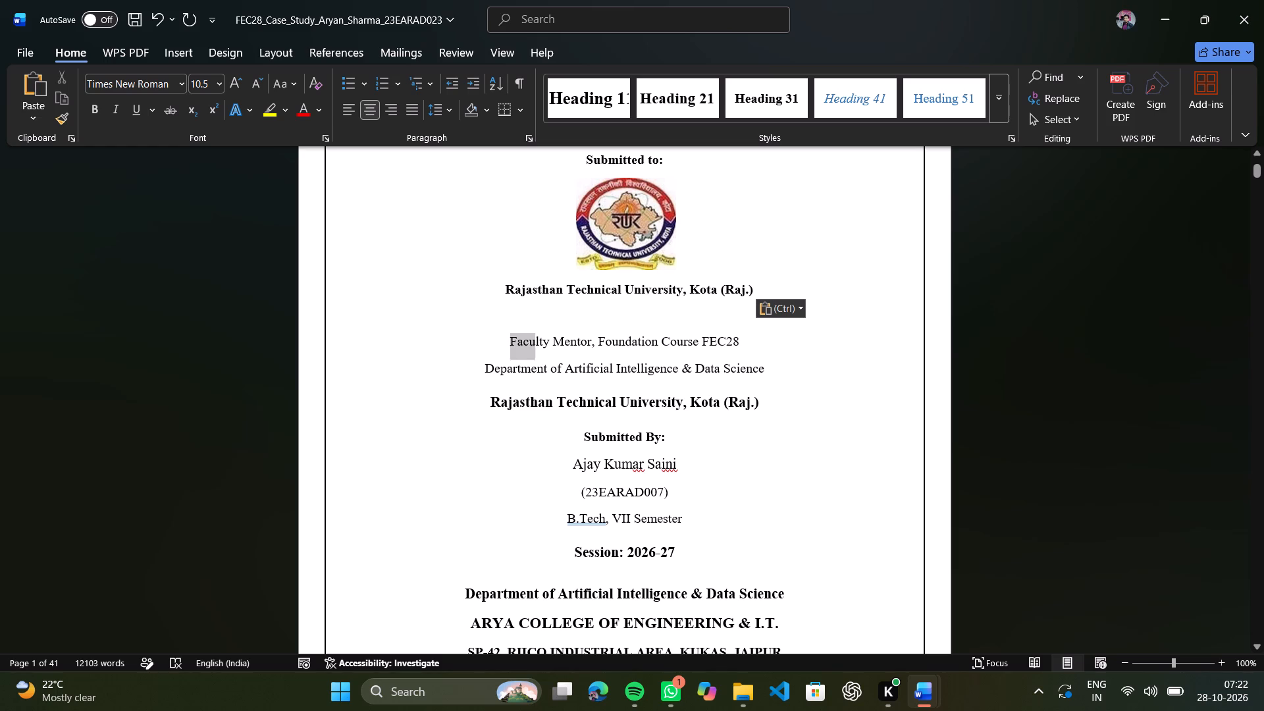
drag(537, 362, 859, 371)
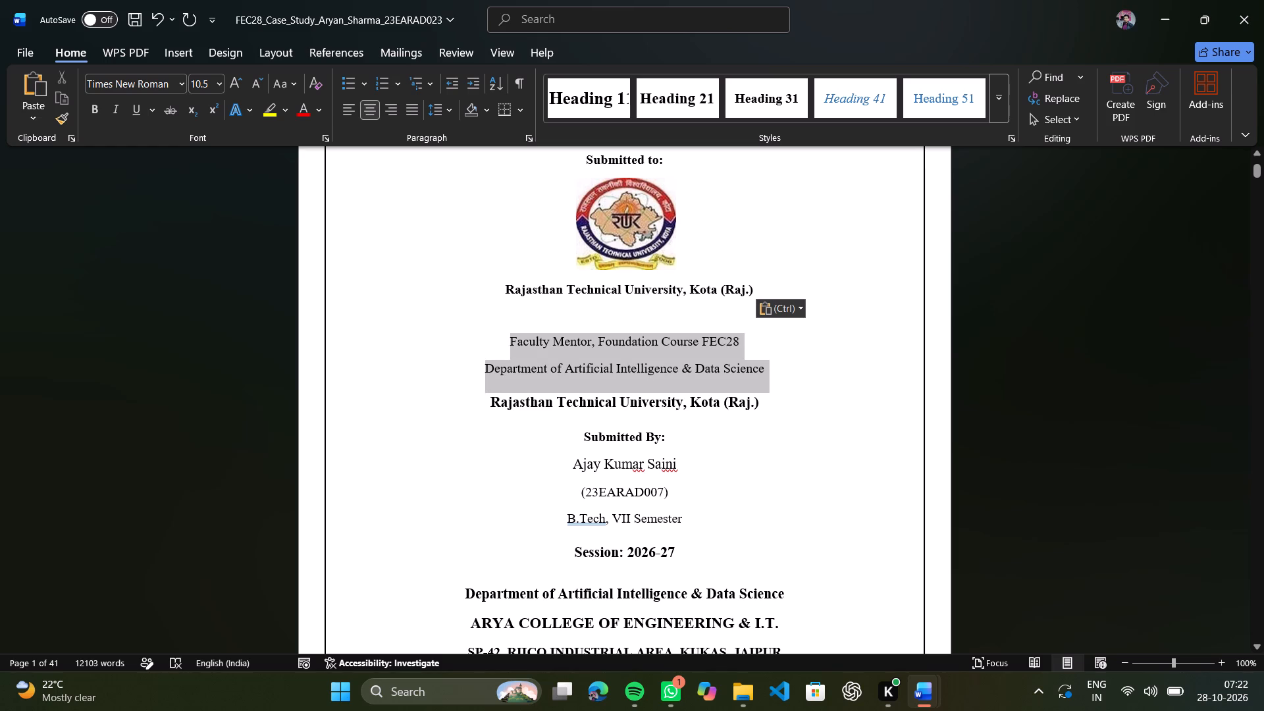
drag(859, 371, 911, 387)
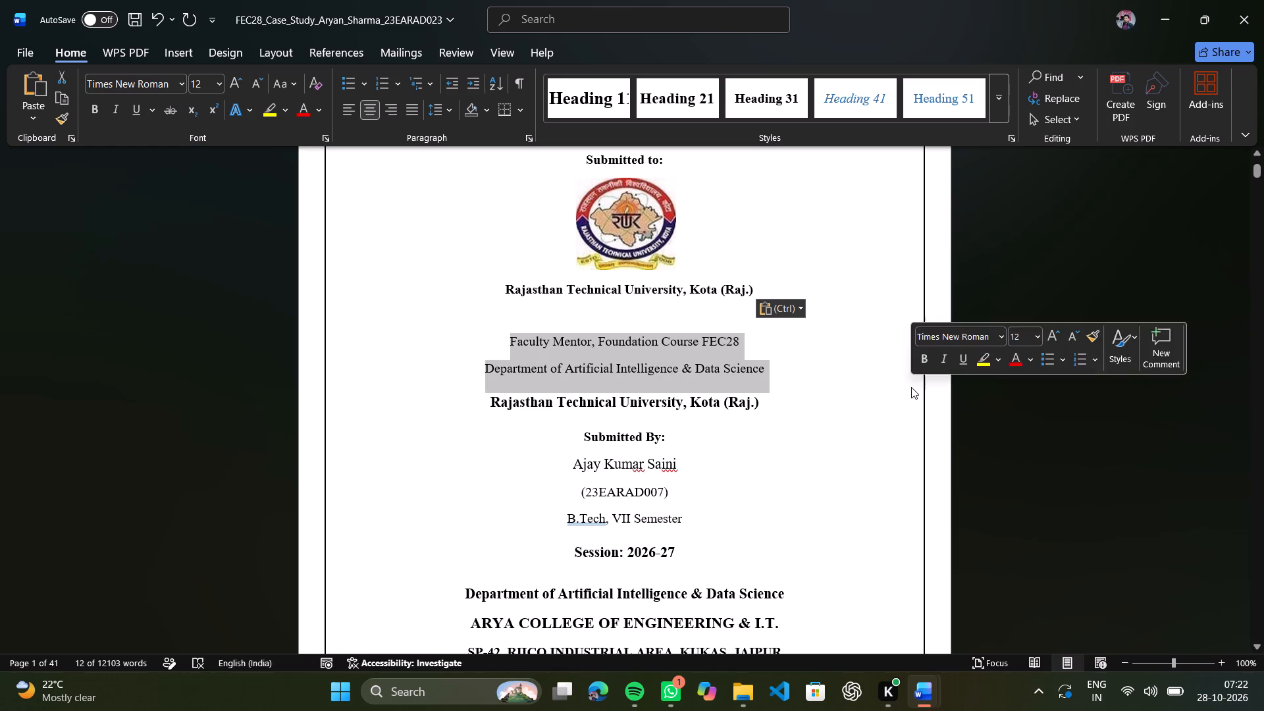
key(BackSpace)
Remove the blank line and the pasted university name, keeping only the original "Rajasthan Technical University, Kota (Raj.)" text below the logo.
key(BackSpace)
key(BackSpace)
key(BackSpace)
key(BackSpace)
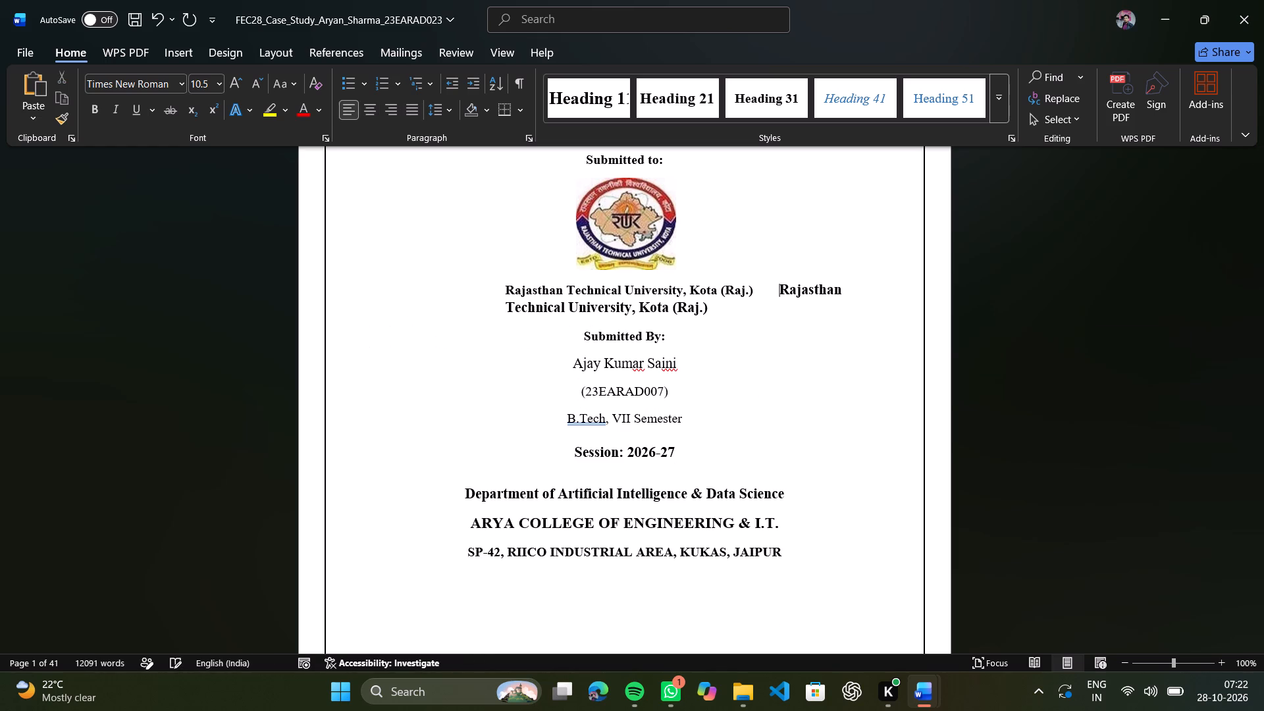
key(BackSpace)
key(BackSpace)
key(BackSpace)
key(BackSpace)
key(BackSpace)
key(BackSpace)
key(BackSpace)
key(BackSpace)
key(BackSpace)
key(BackSpace)
key(BackSpace)
key(BackSpace)
key(BackSpace)
key(BackSpace)
key(BackSpace)
key(BackSpace)
key(BackSpace)
key(BackSpace)
key(BackSpace)
key(BackSpace)
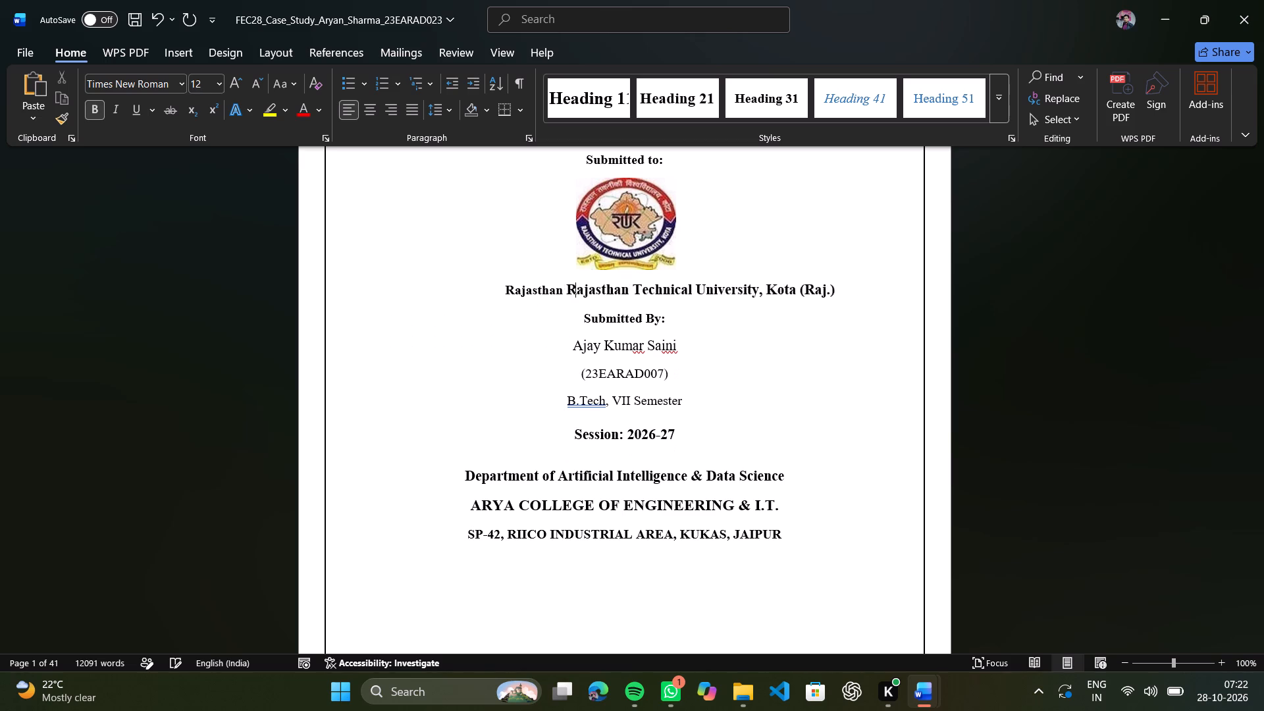
key(BackSpace)
key(BackSpace)
key(BackSpace)
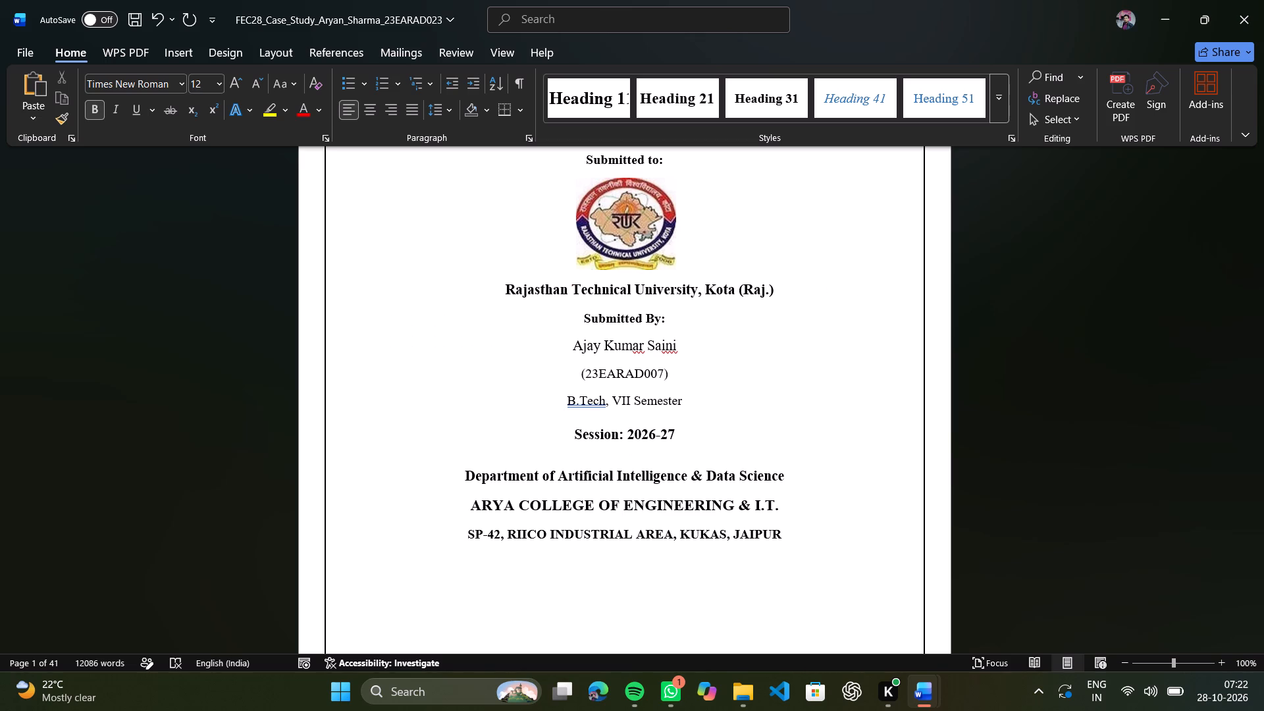
scroll(911, 387, down, 1)
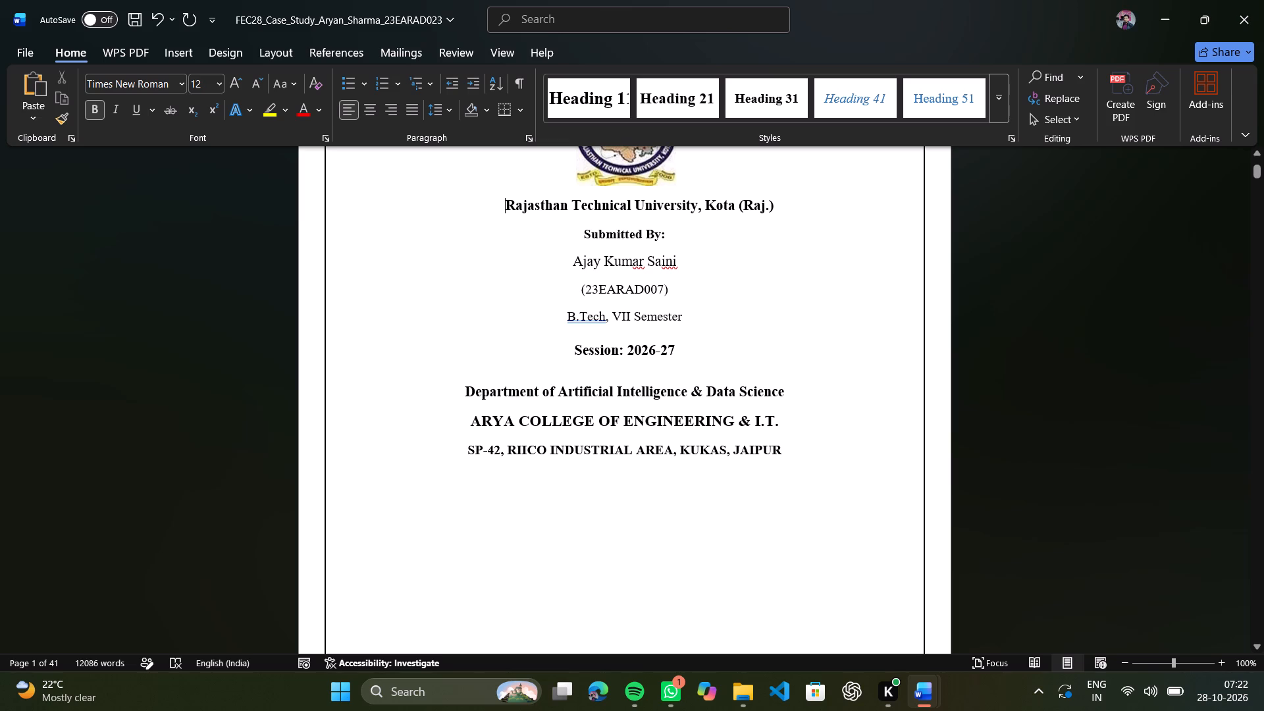
Delete the "B.Tech, VII Semester" line below the student's roll number on the case study cover.
drag(567, 317, 682, 316)
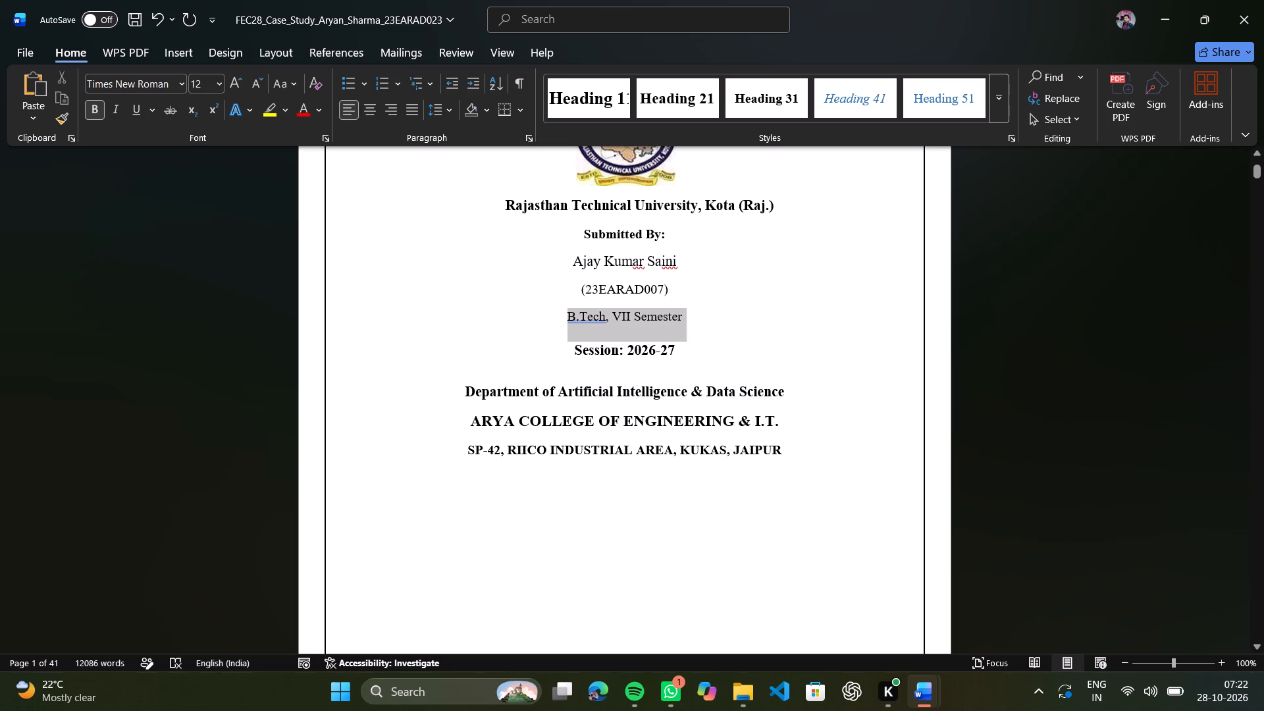
drag(682, 316, 687, 316)
key(BackSpace)
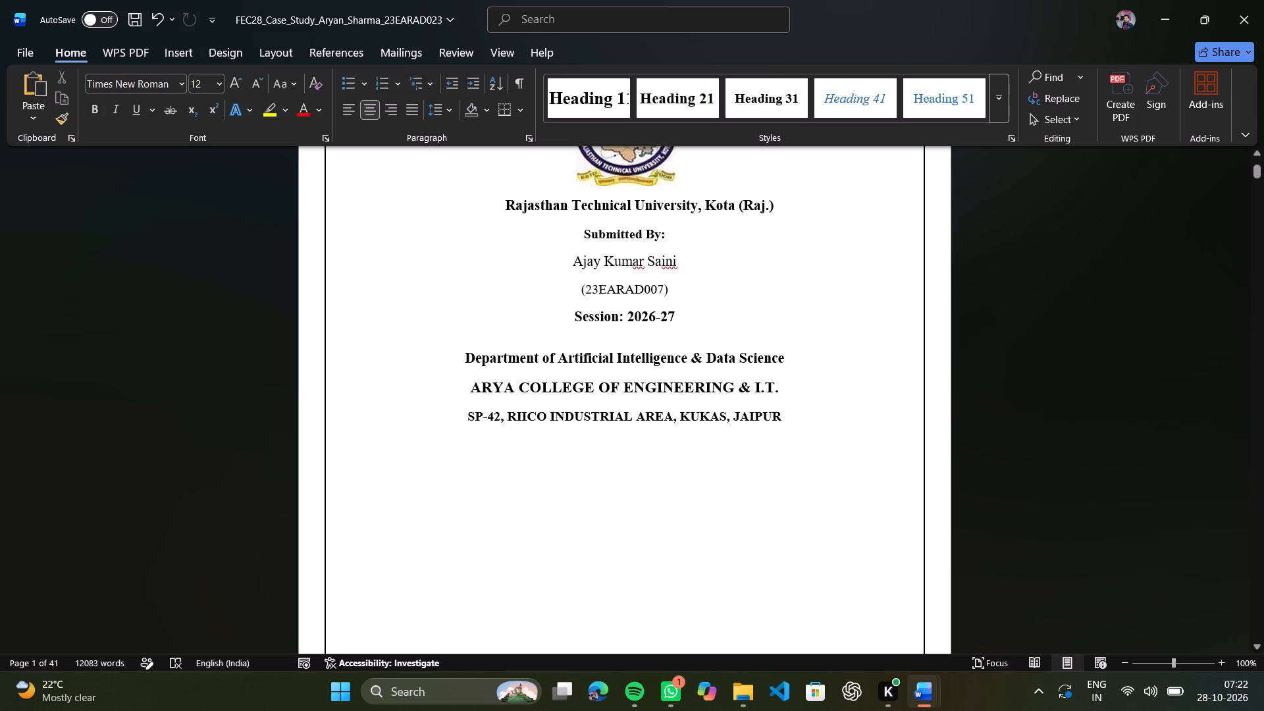
Leave a blank line below the roll number and enter the "Under the supervision of" line above the session.
click(674, 302)
key(Return)
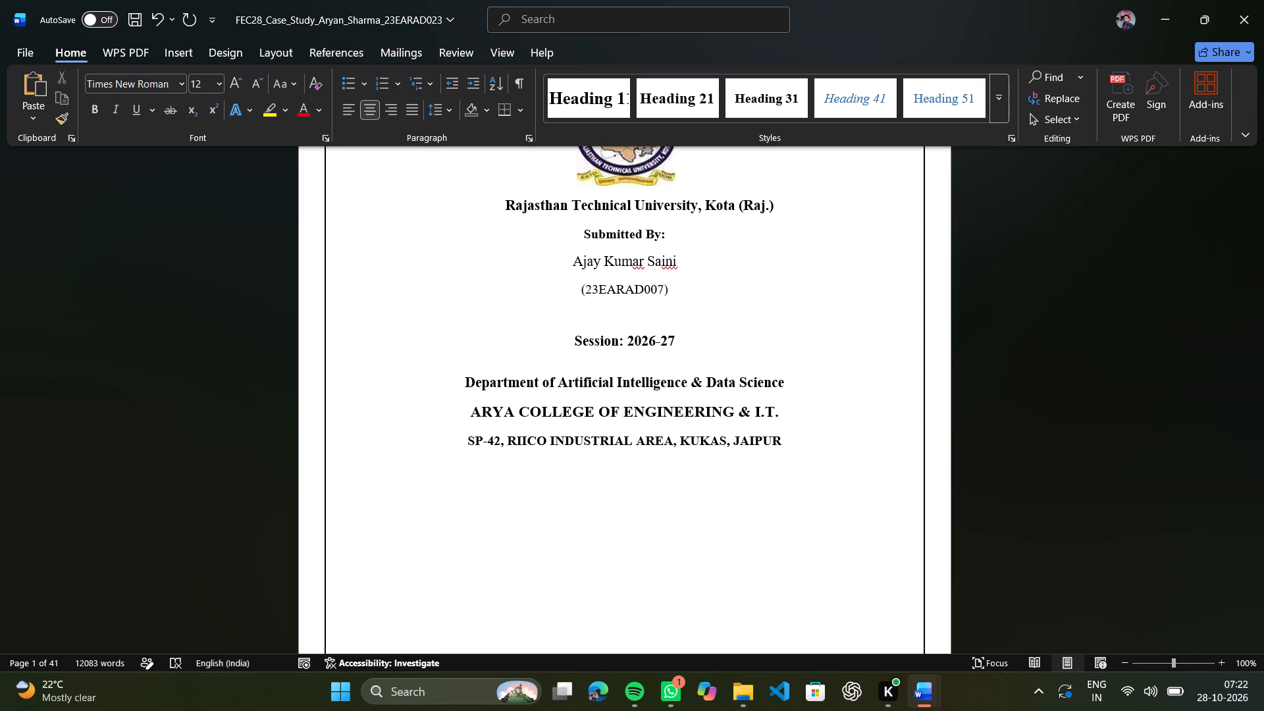
key(Return)
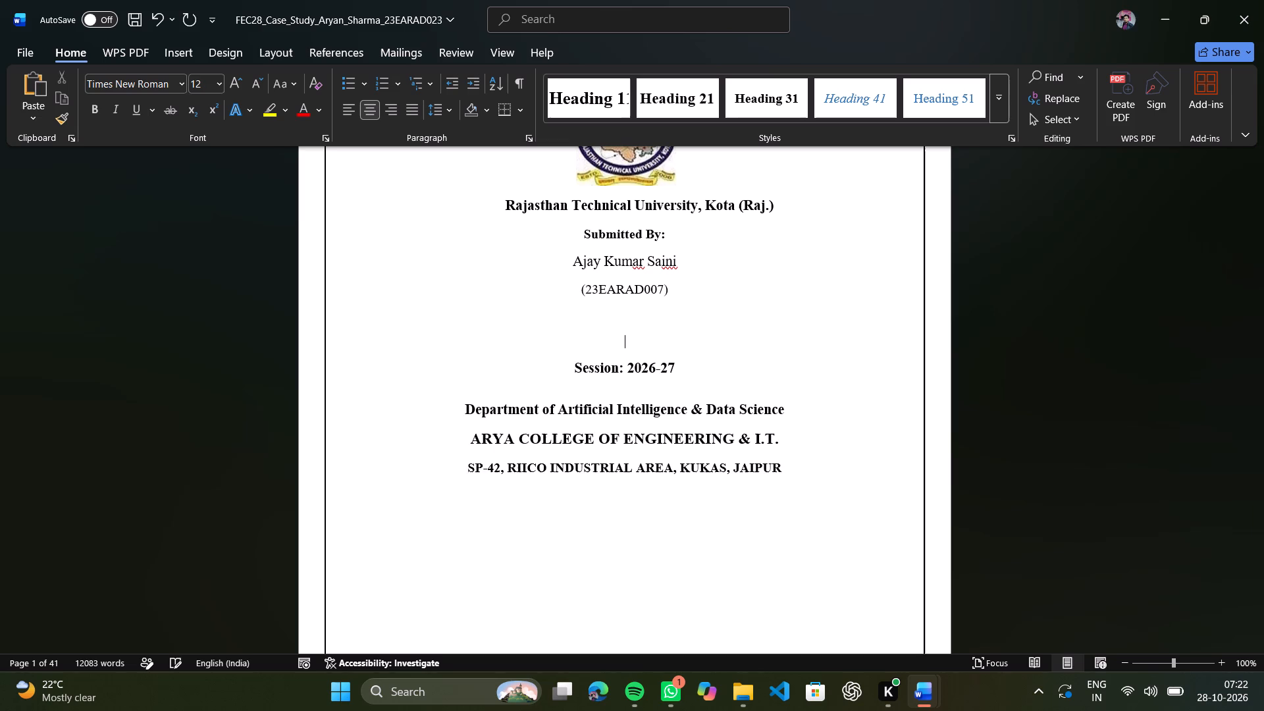
key(u)
key(n)
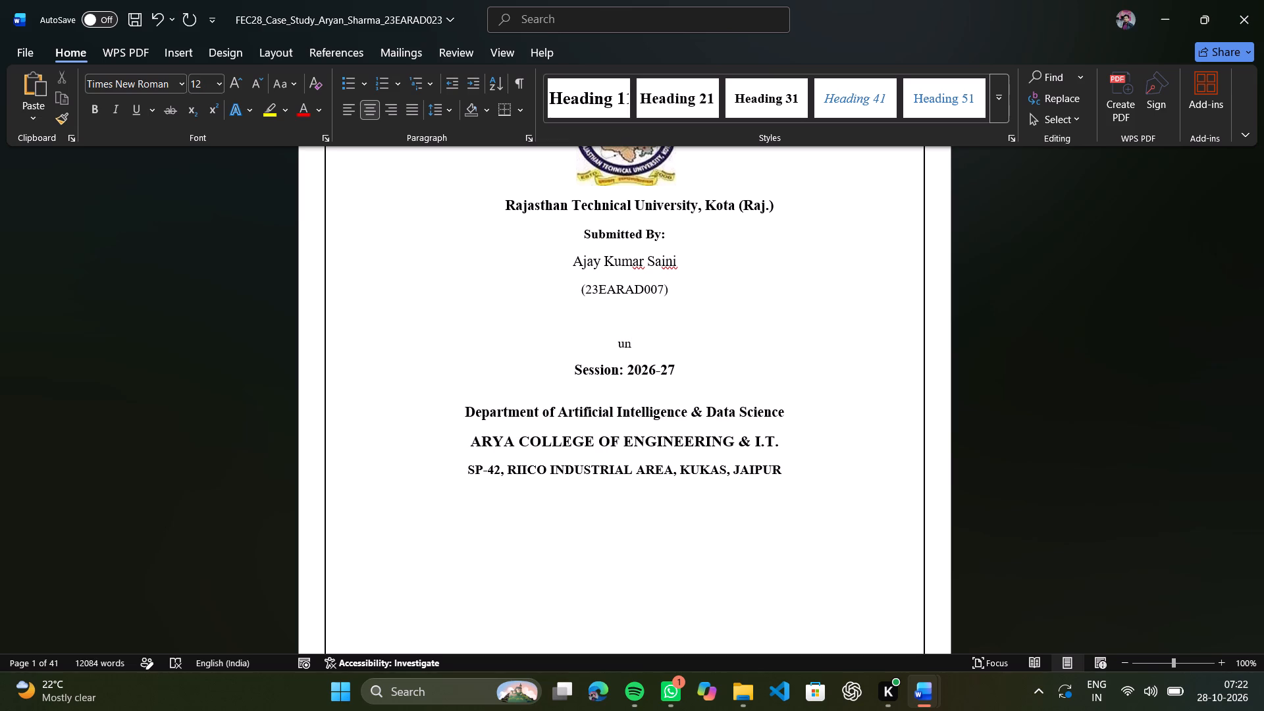
Complete the unfinished line above the session so that it reads "Under the supervision of".
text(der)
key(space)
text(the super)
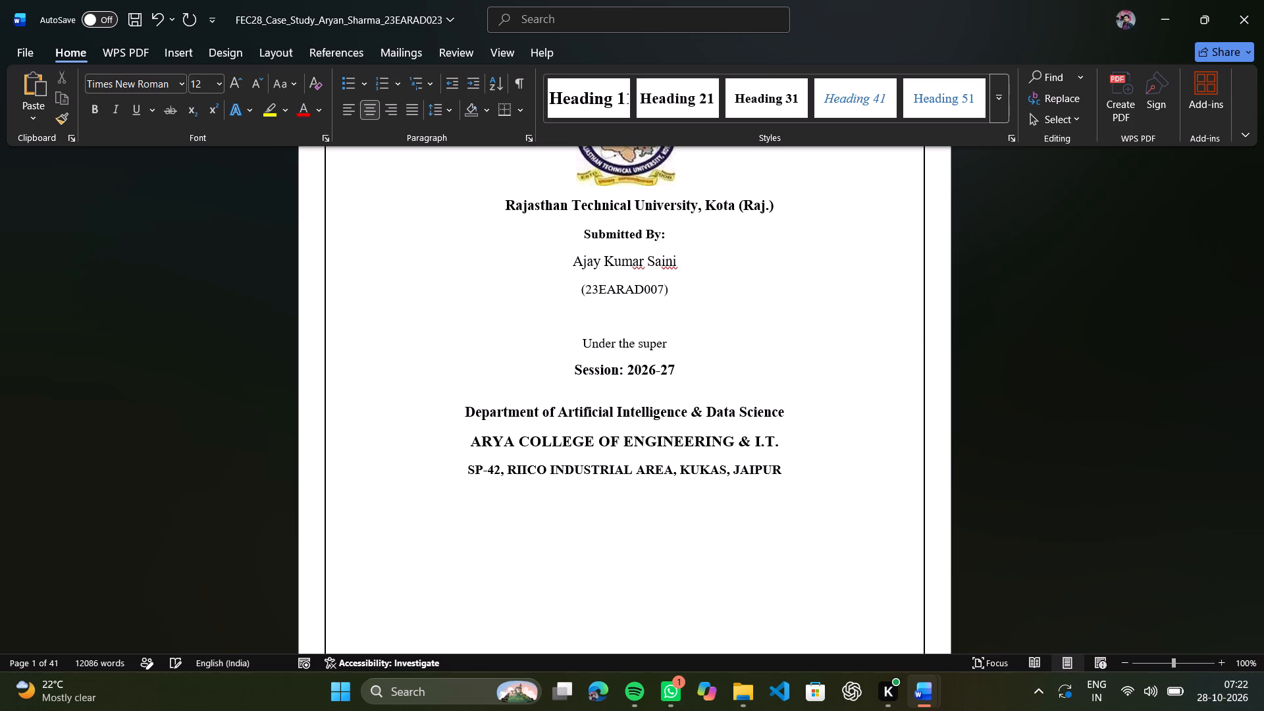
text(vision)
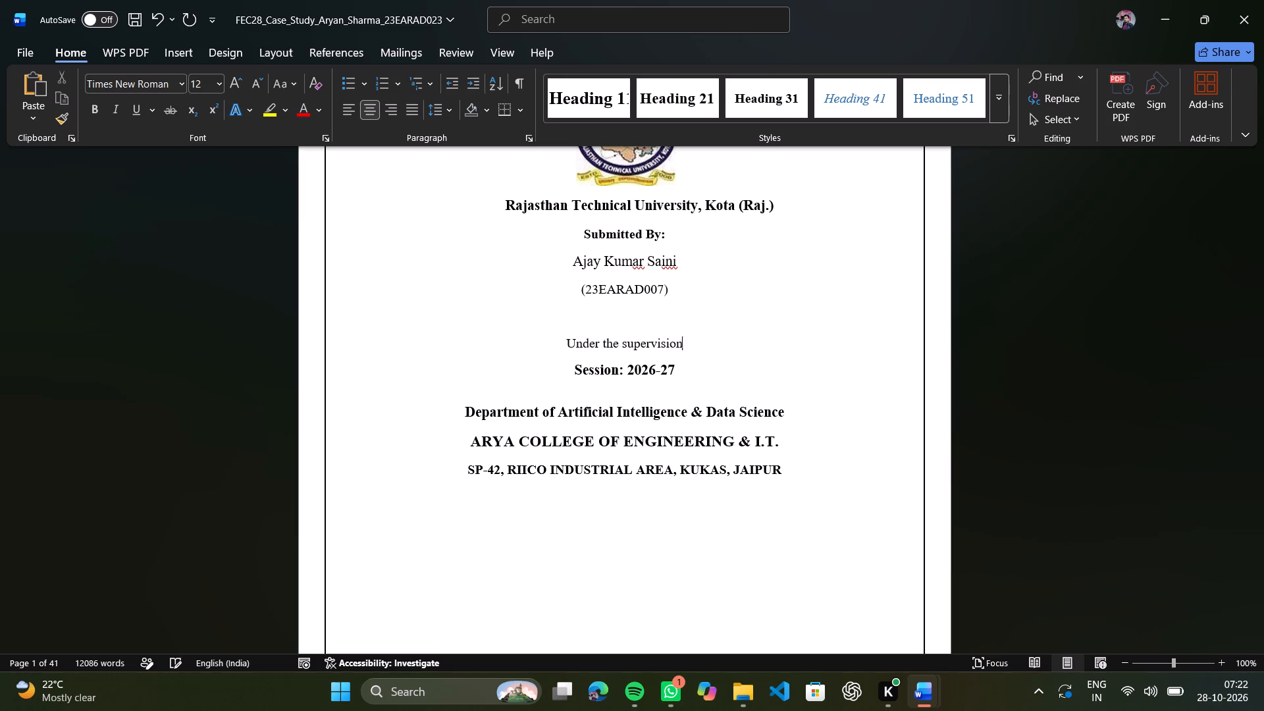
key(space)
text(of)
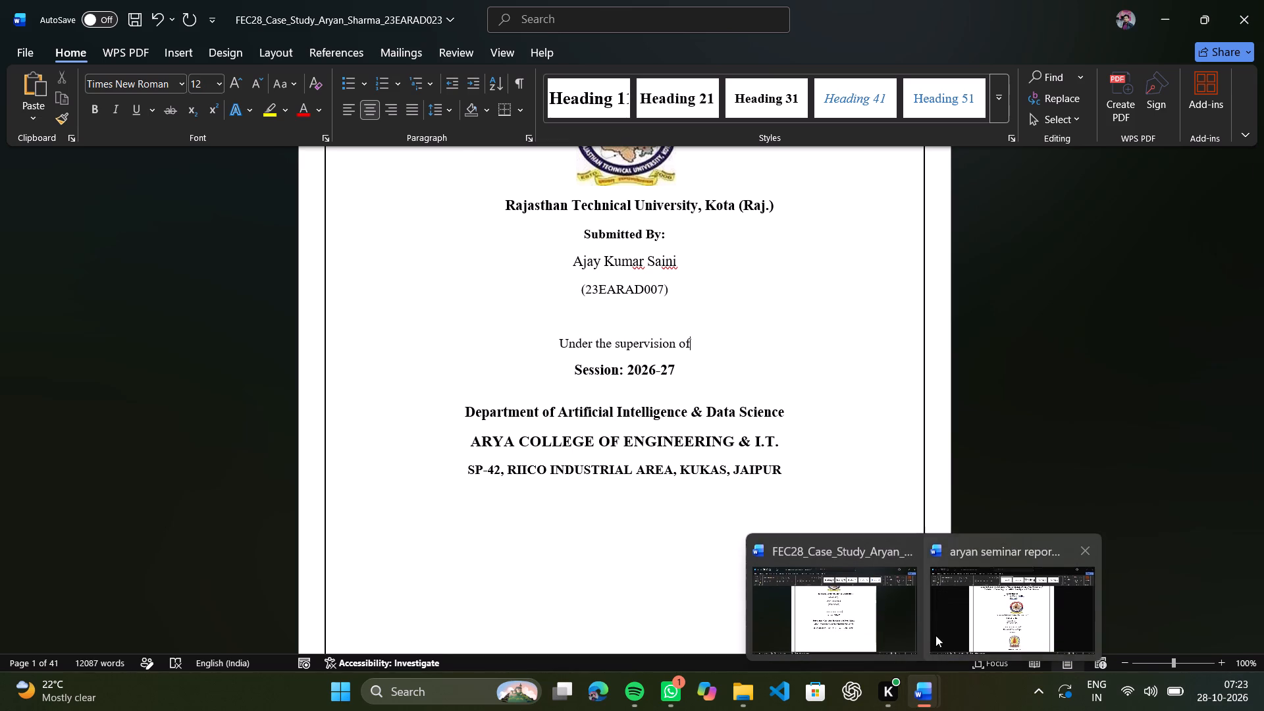
Copy the supervisor's name and "Professor" title from the seminar report and paste them below "Under the supervision of" in the case study.
click(945, 629)
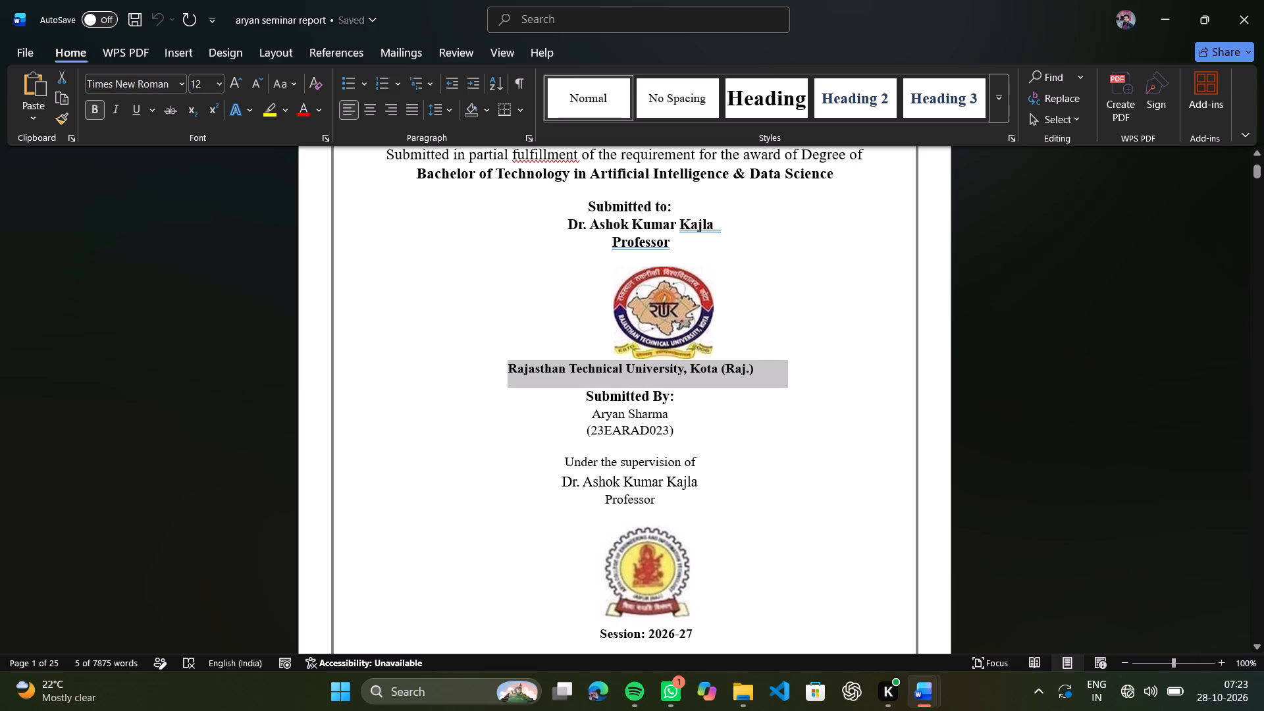
drag(548, 483, 635, 506)
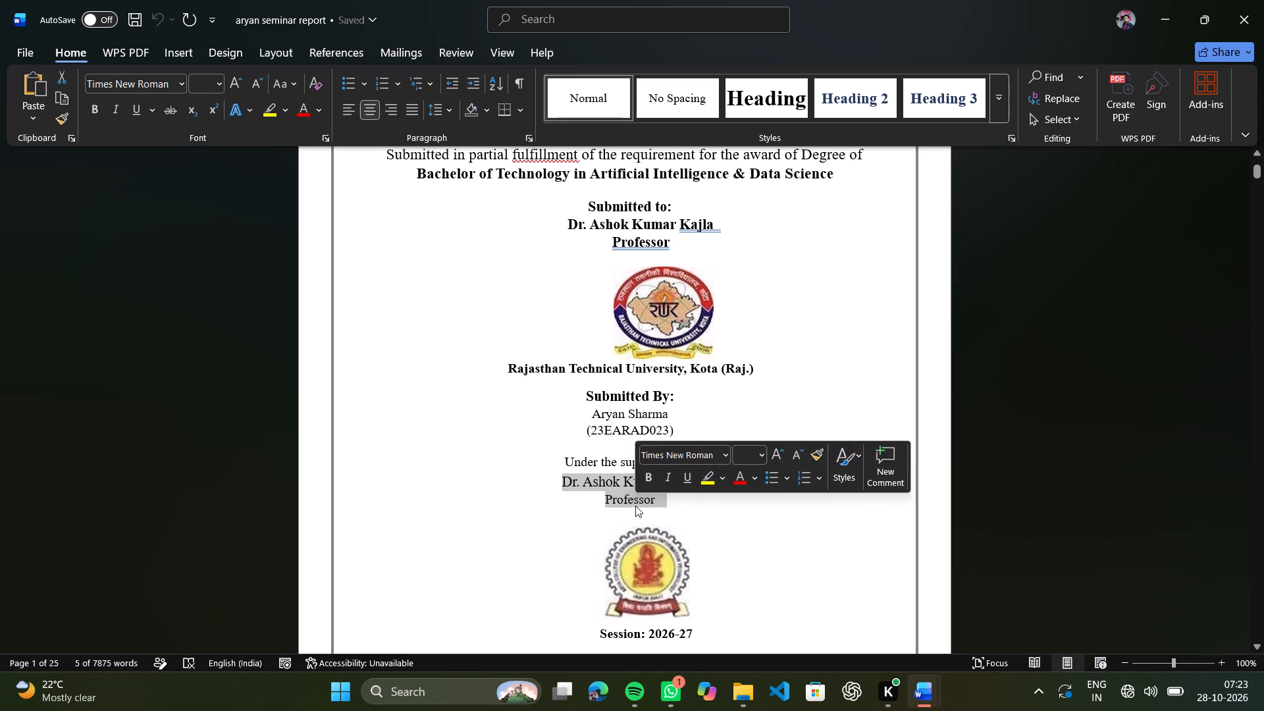
key(ctrl+c)
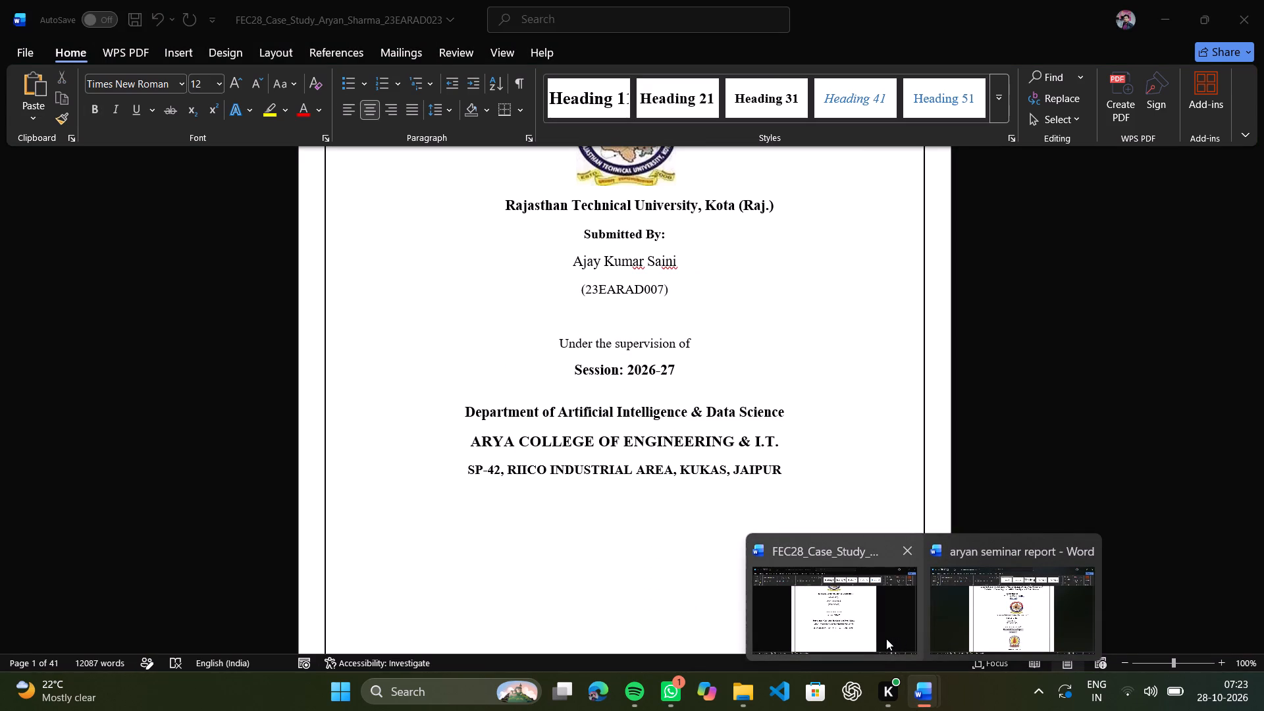
click(886, 639)
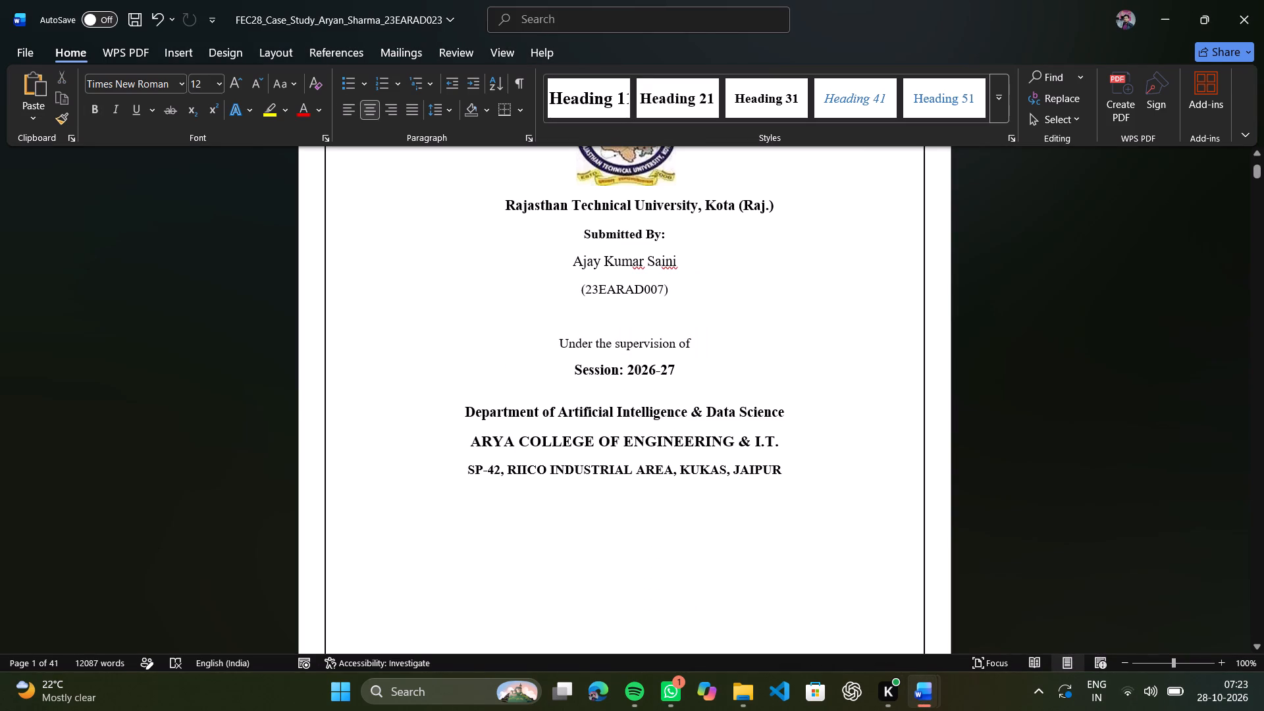
key(Return)
key(ctrl+v)
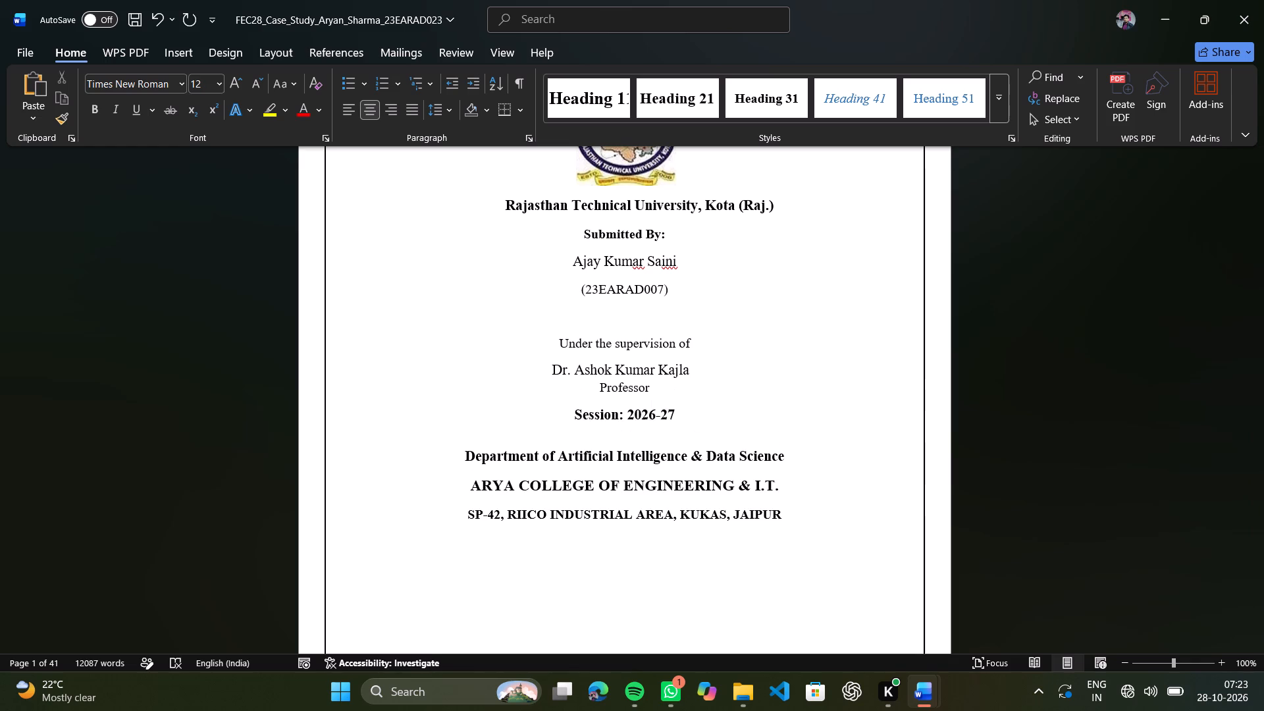
click(483, 409)
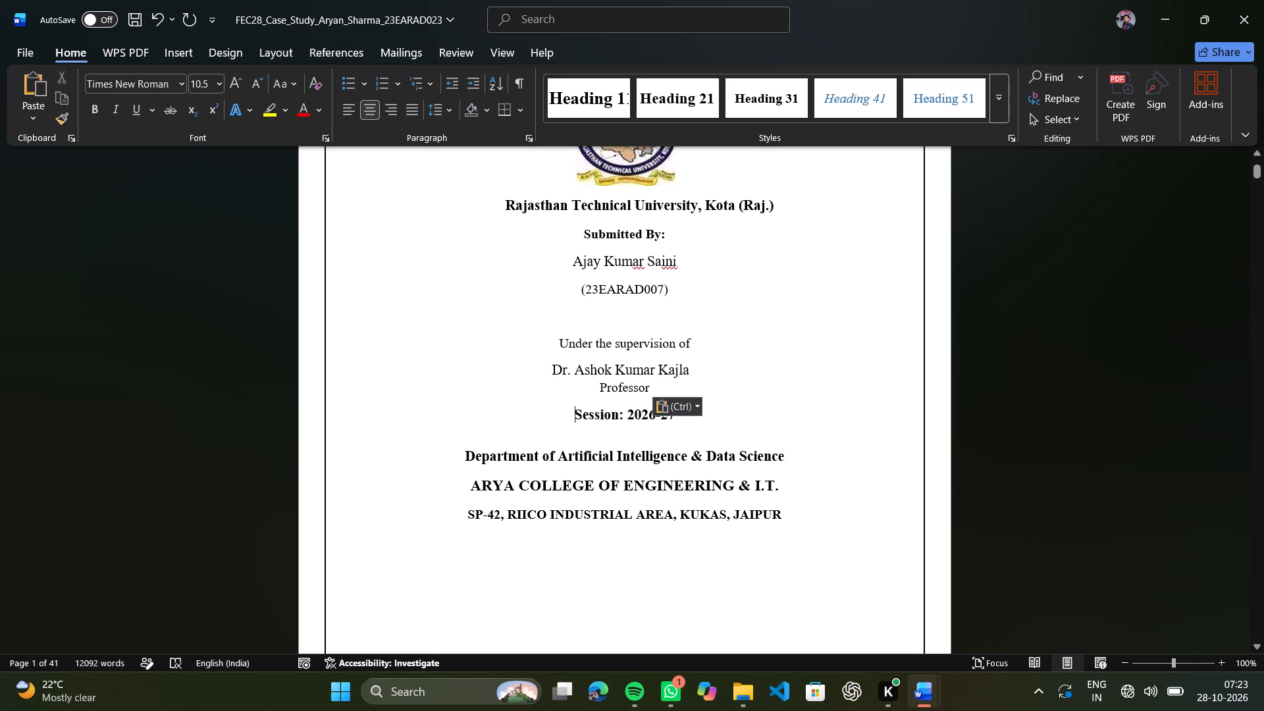
Select the department, college and address lines below the session on the case study cover.
scroll(483, 409, up, 1)
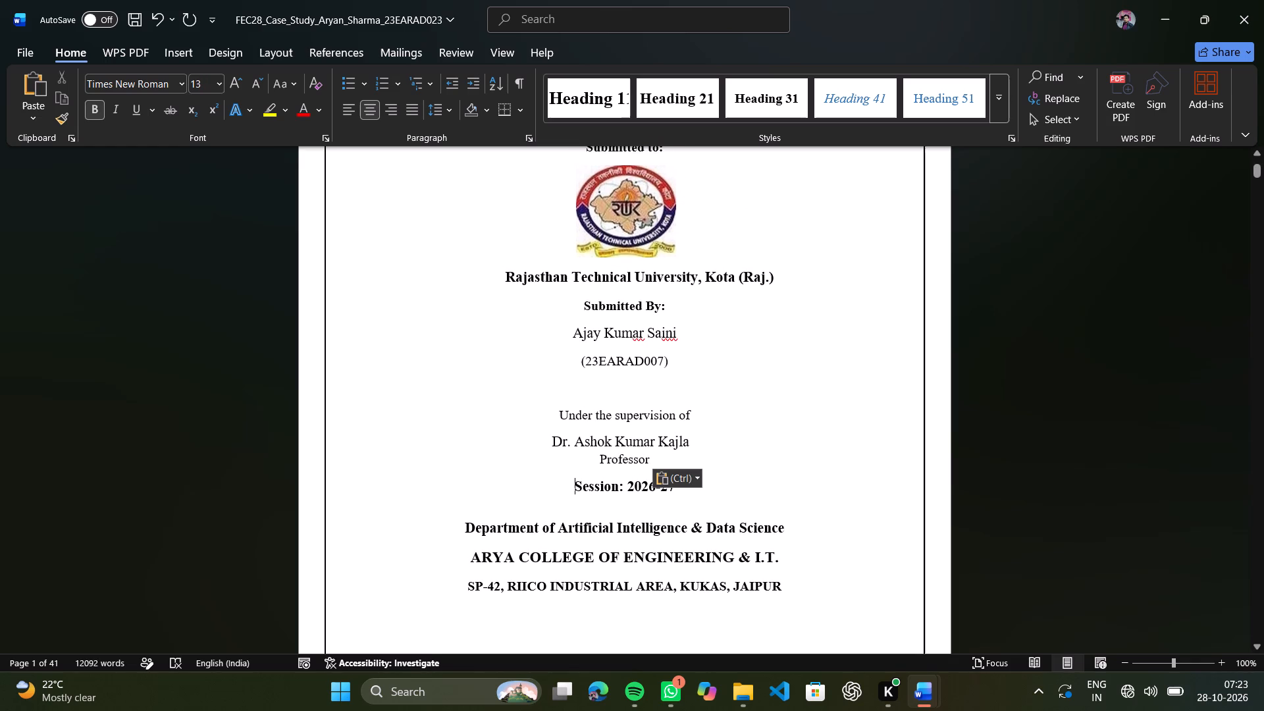
drag(450, 530, 778, 532)
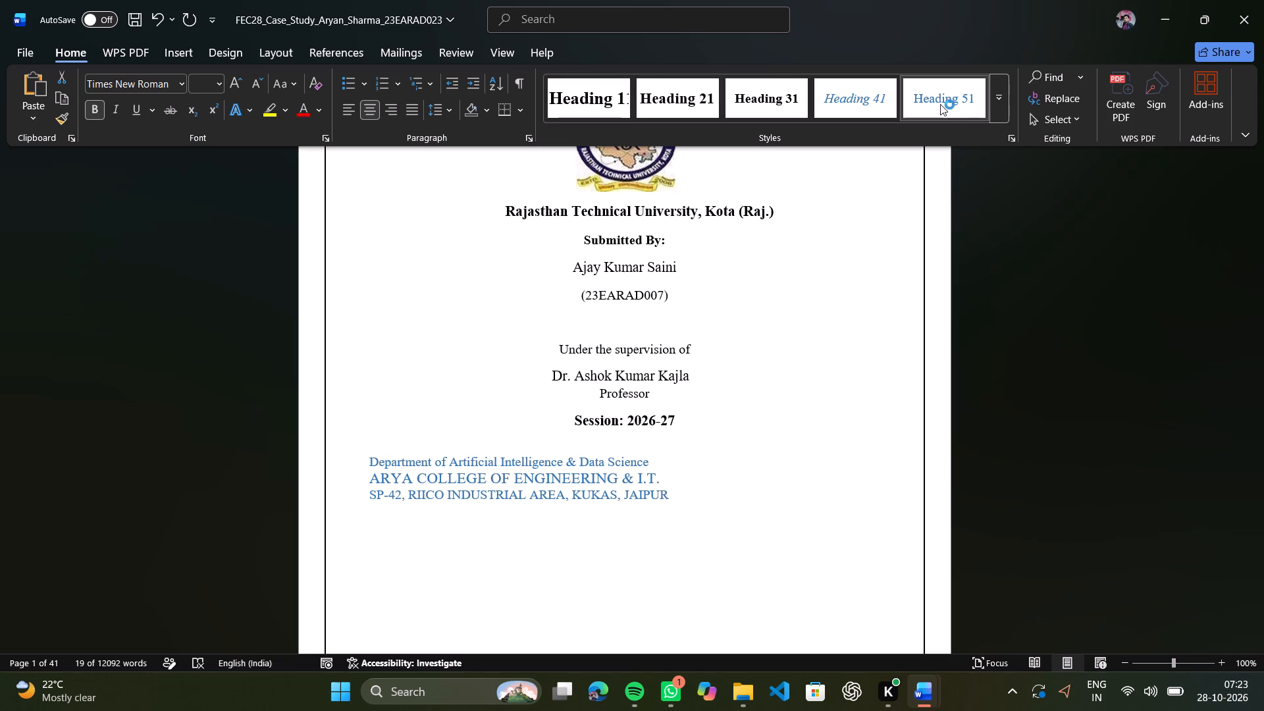
Clear the formatting of the selected department, college name and address lines at the bottom of the cover.
click(1003, 113)
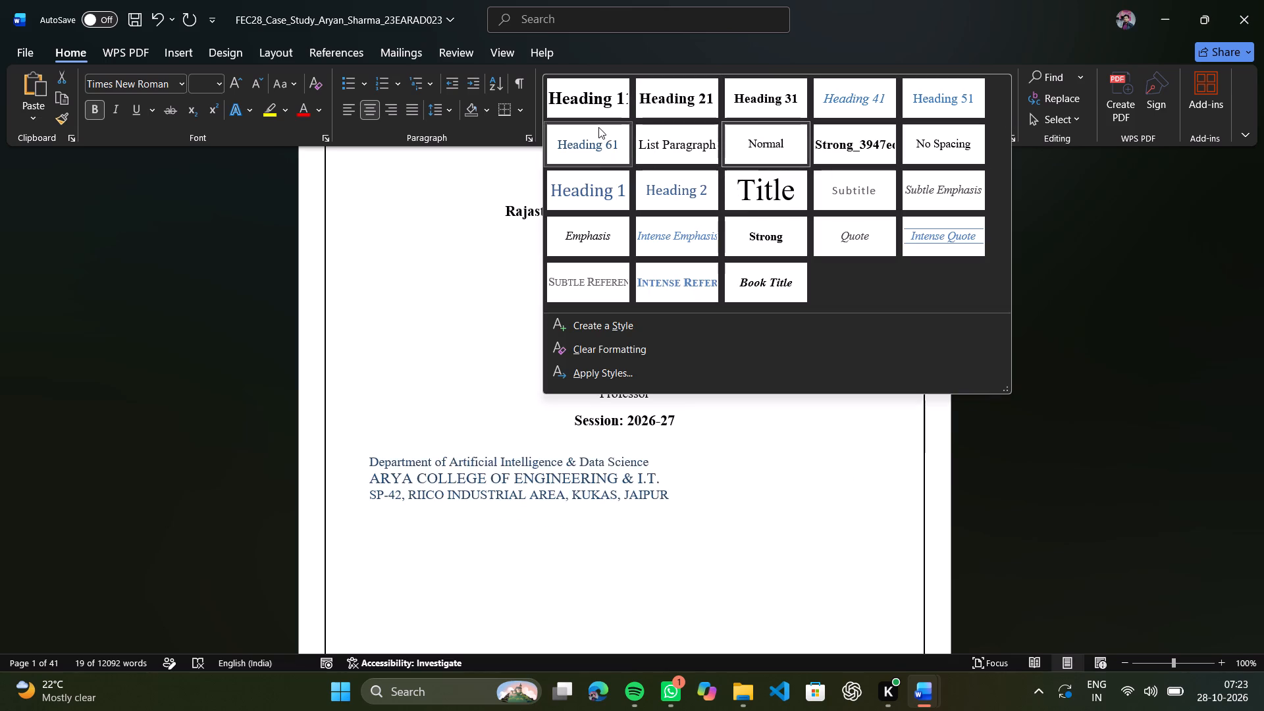
scroll(846, 209, up, 1)
ctrl+scroll(846, 209, down, 1)
ctrl+scroll(846, 209, up, 1)
ctrl+scroll(846, 209, down, 1)
ctrl+scroll(846, 209, up, 1)
ctrl+scroll(846, 209, down, 1)
ctrl+scroll(846, 209, up, 1)
ctrl+scroll(846, 209, down, 1)
ctrl+scroll(846, 209, up, 1)
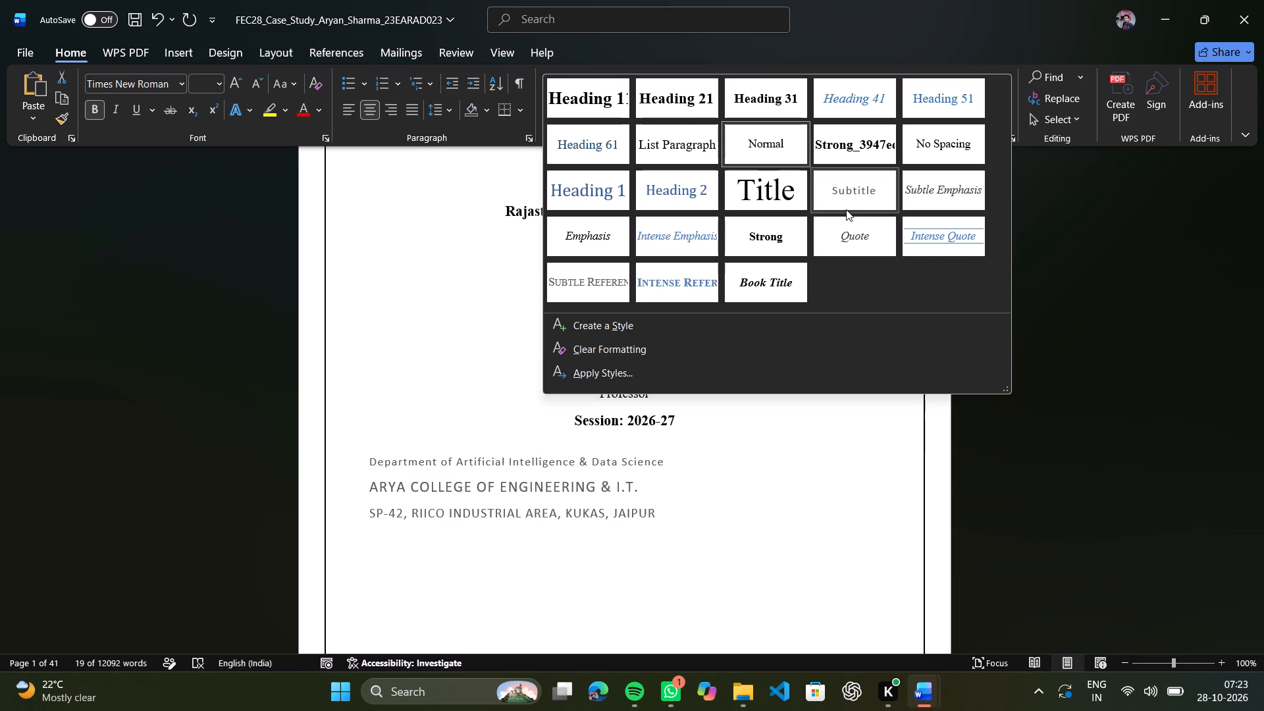
ctrl+scroll(846, 209, up, 1)
scroll(846, 209, up, 1)
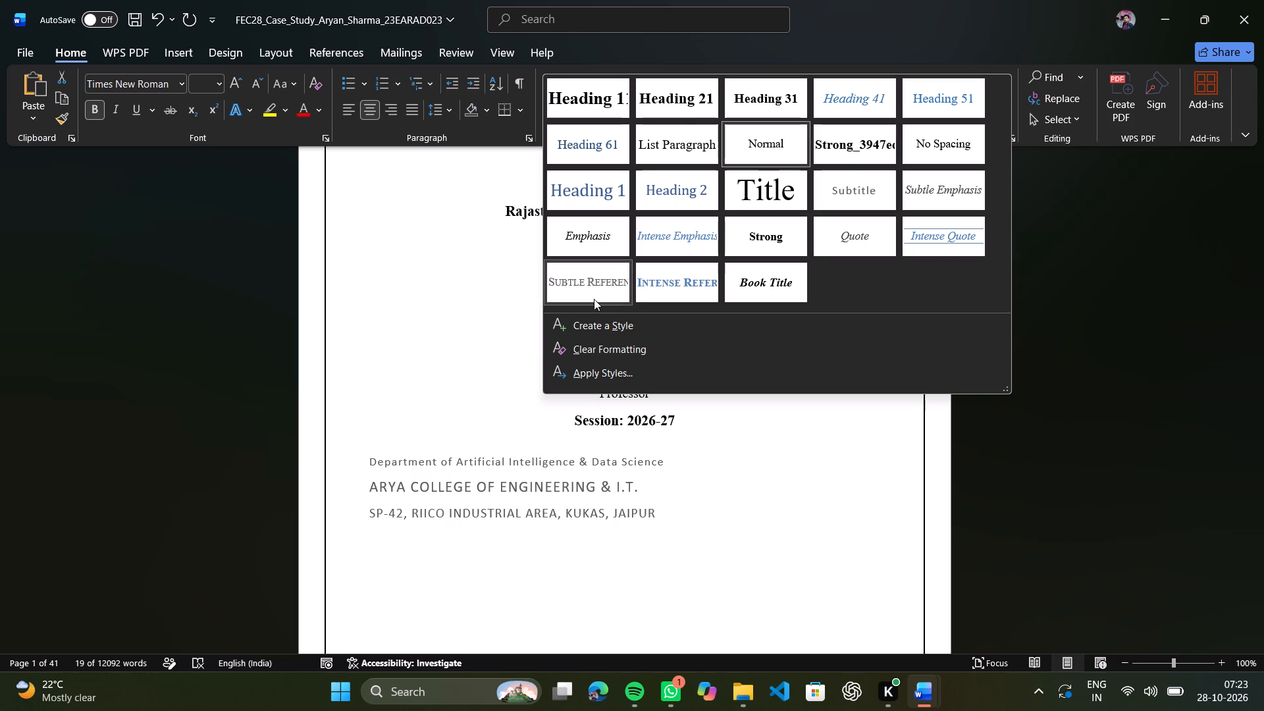
click(591, 355)
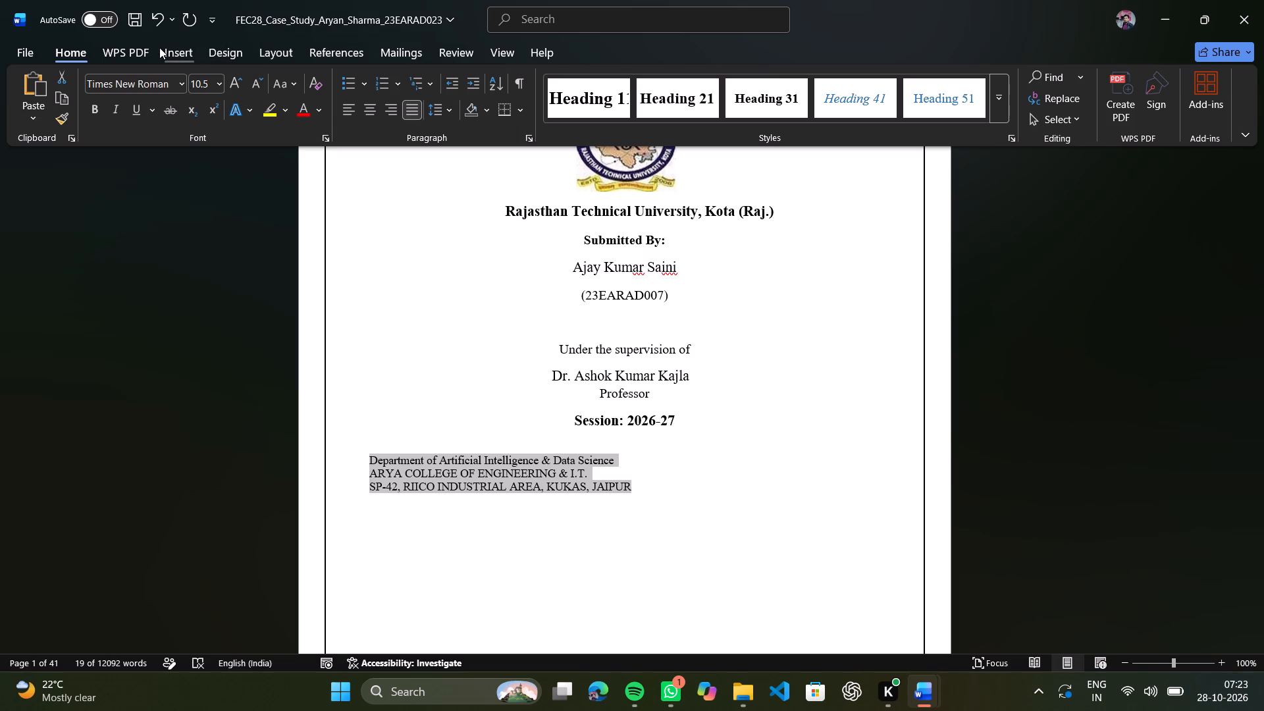
Set the department, college name and address lines to 14 pt, centre them and make them bold.
click(213, 88)
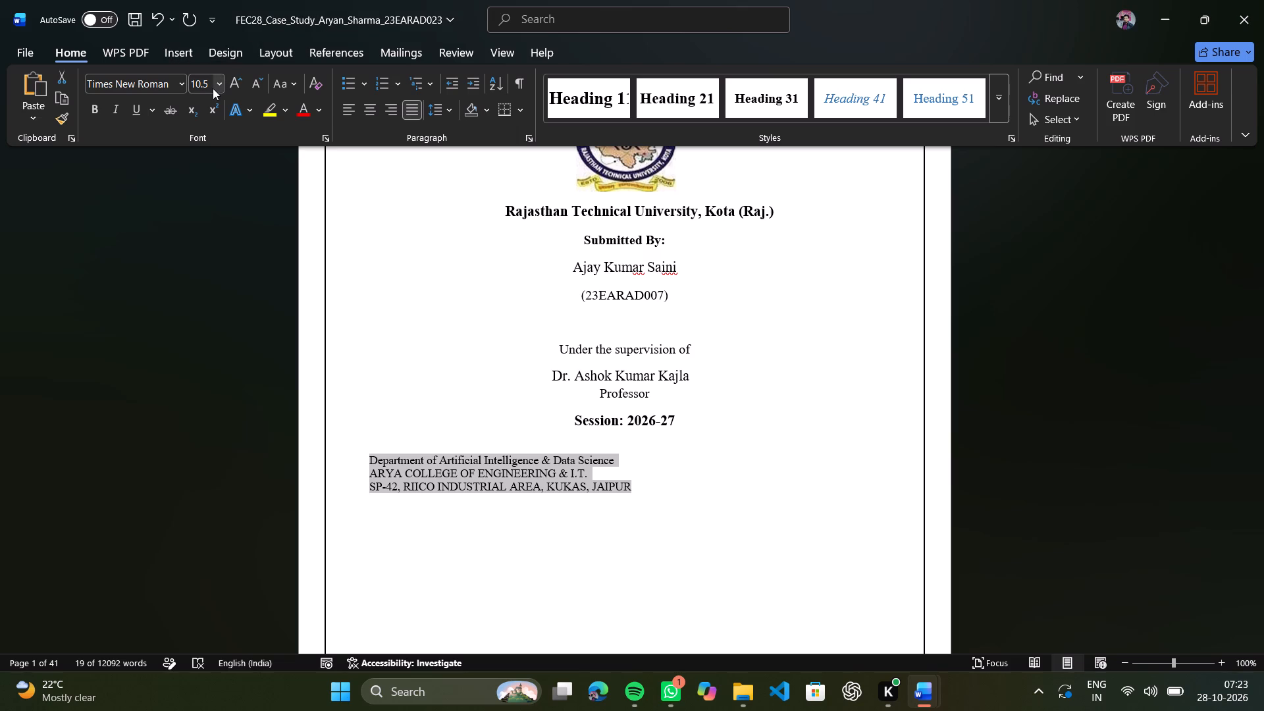
click(222, 86)
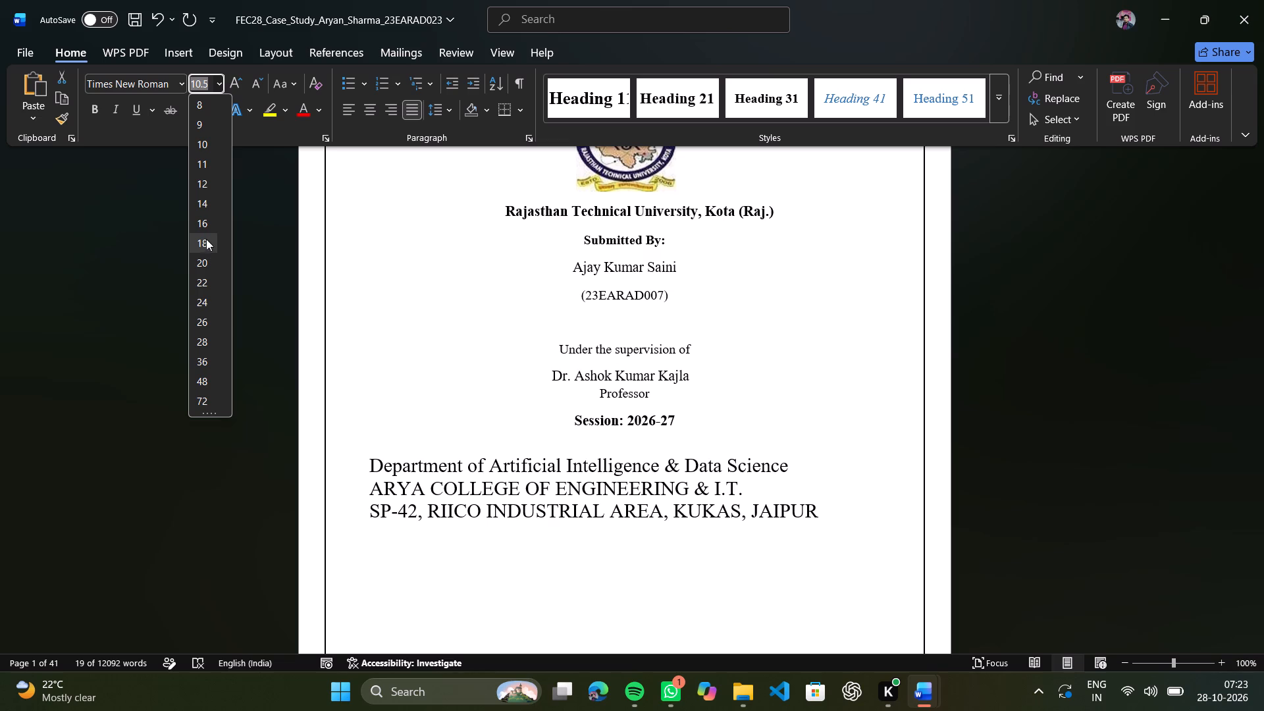
click(204, 205)
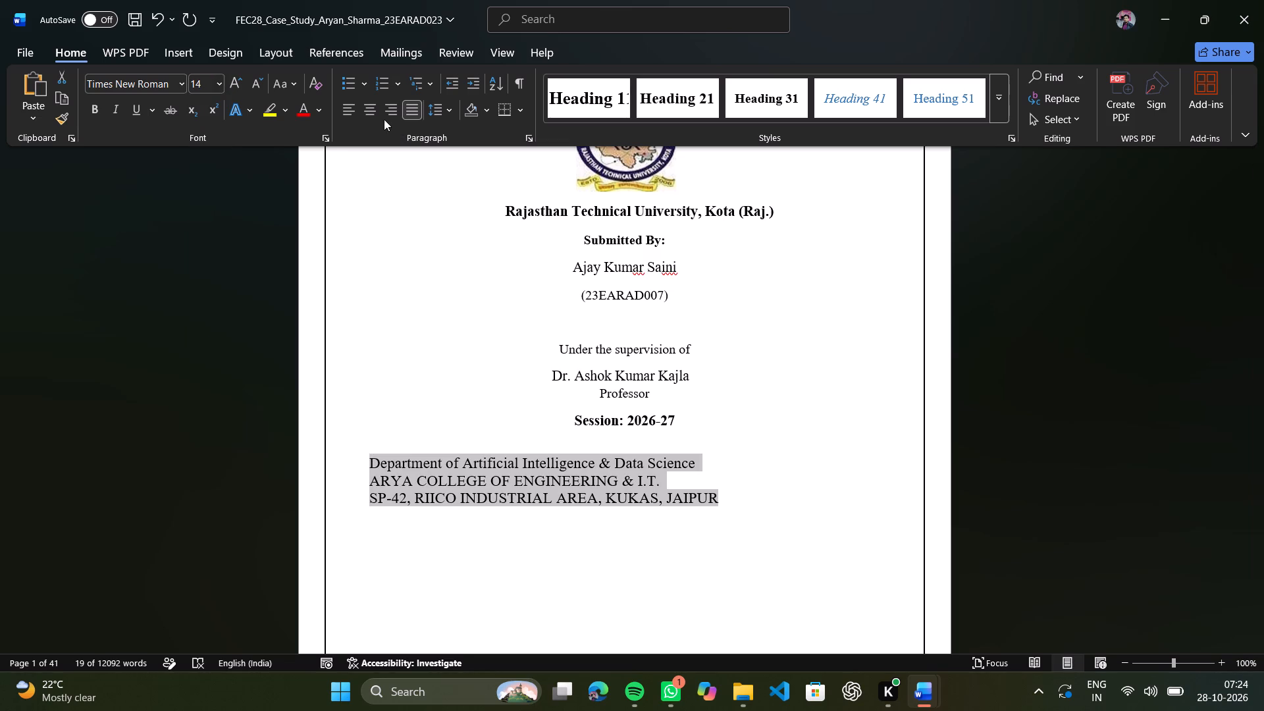
click(365, 109)
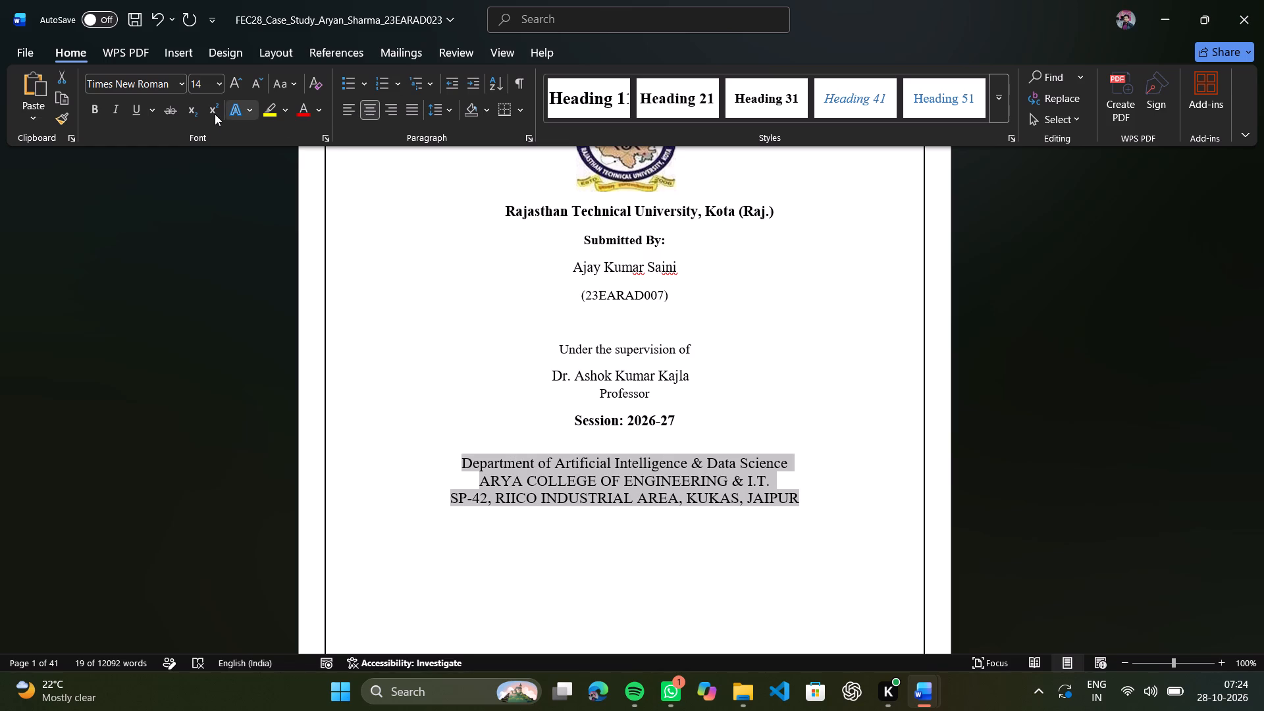
click(93, 117)
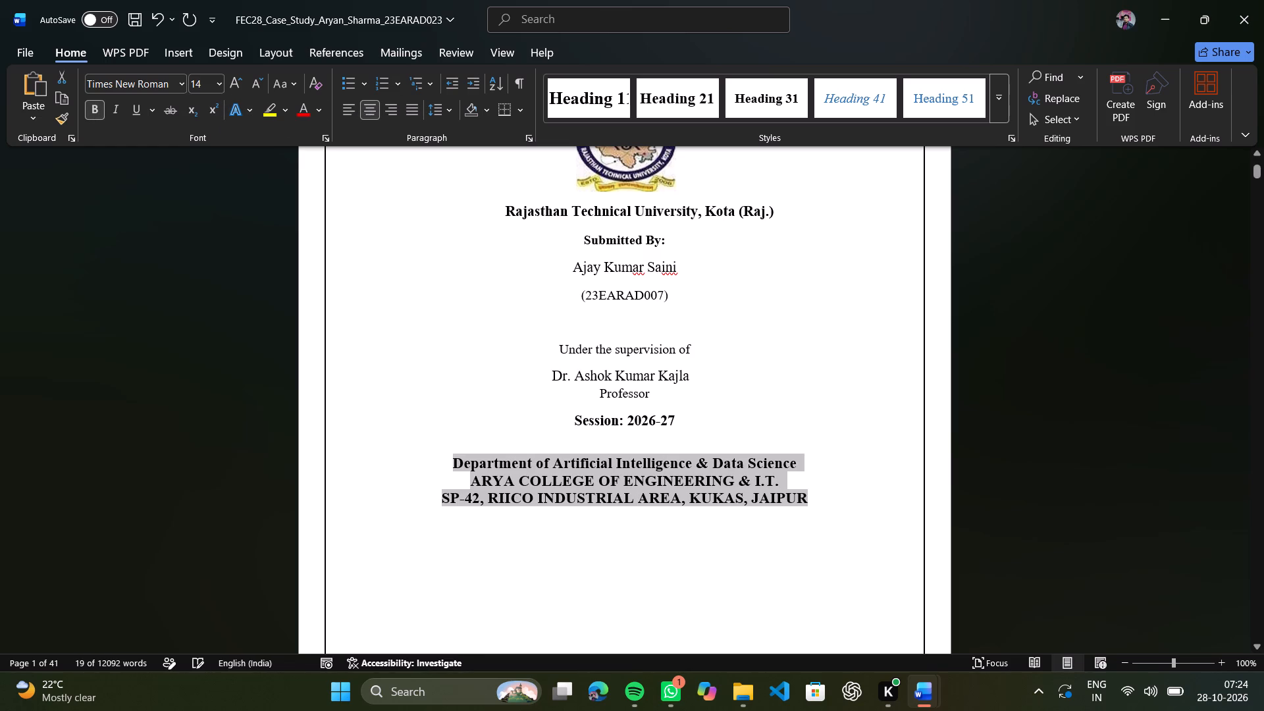
click(394, 456)
scroll(394, 456, up, 2)
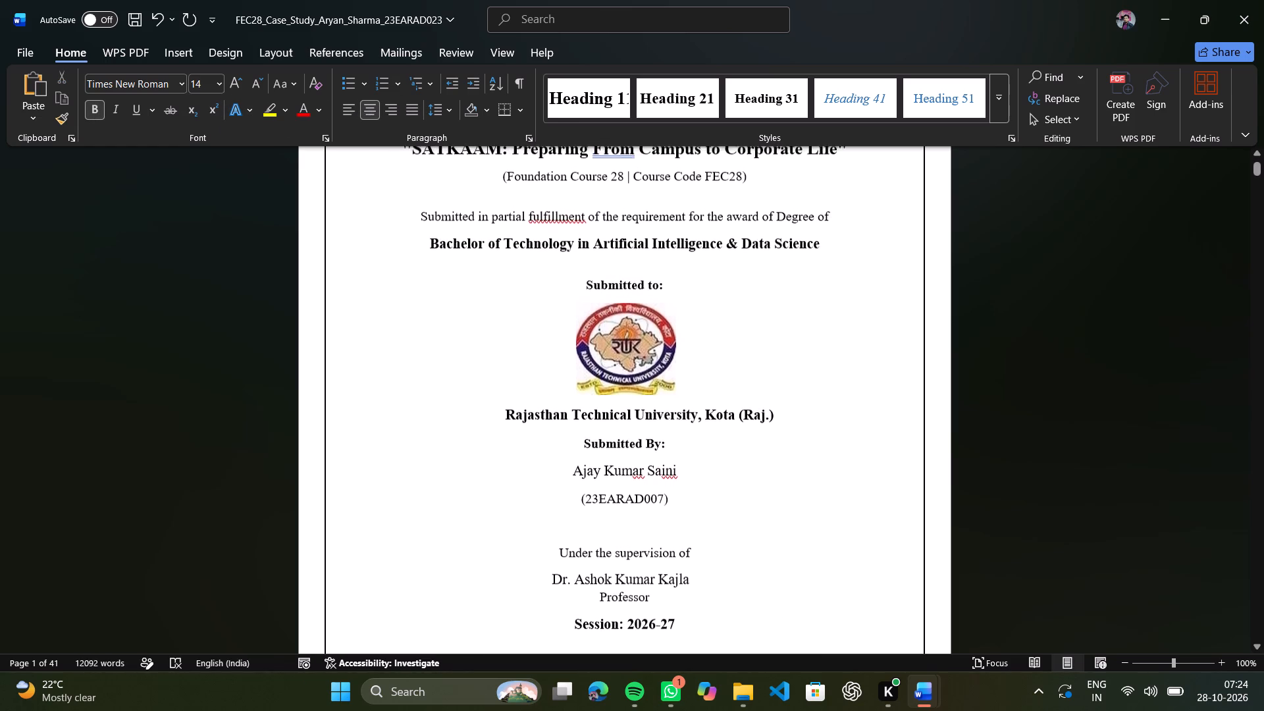
scroll(394, 456, down, 1)
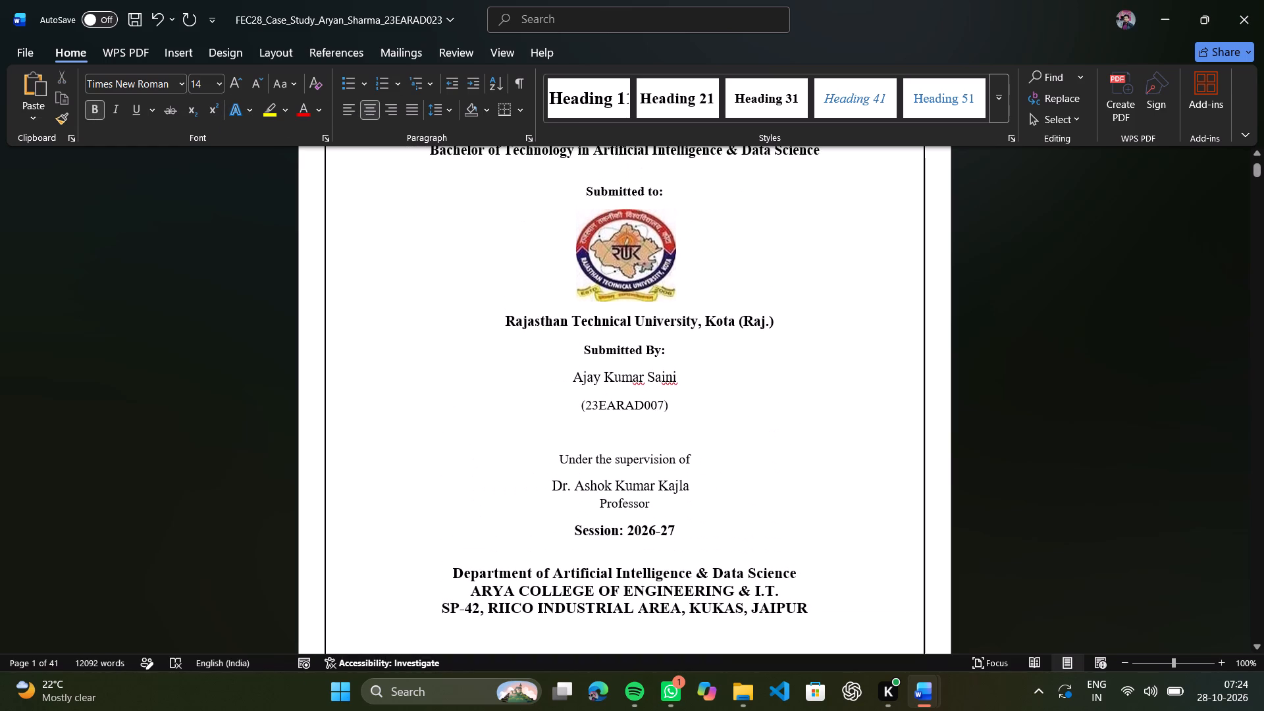
Place the insertion point before "Session: 2026-27", then switch to Chrome and search Google Images for "arya college of engineering and it logo jpg".
click(646, 510)
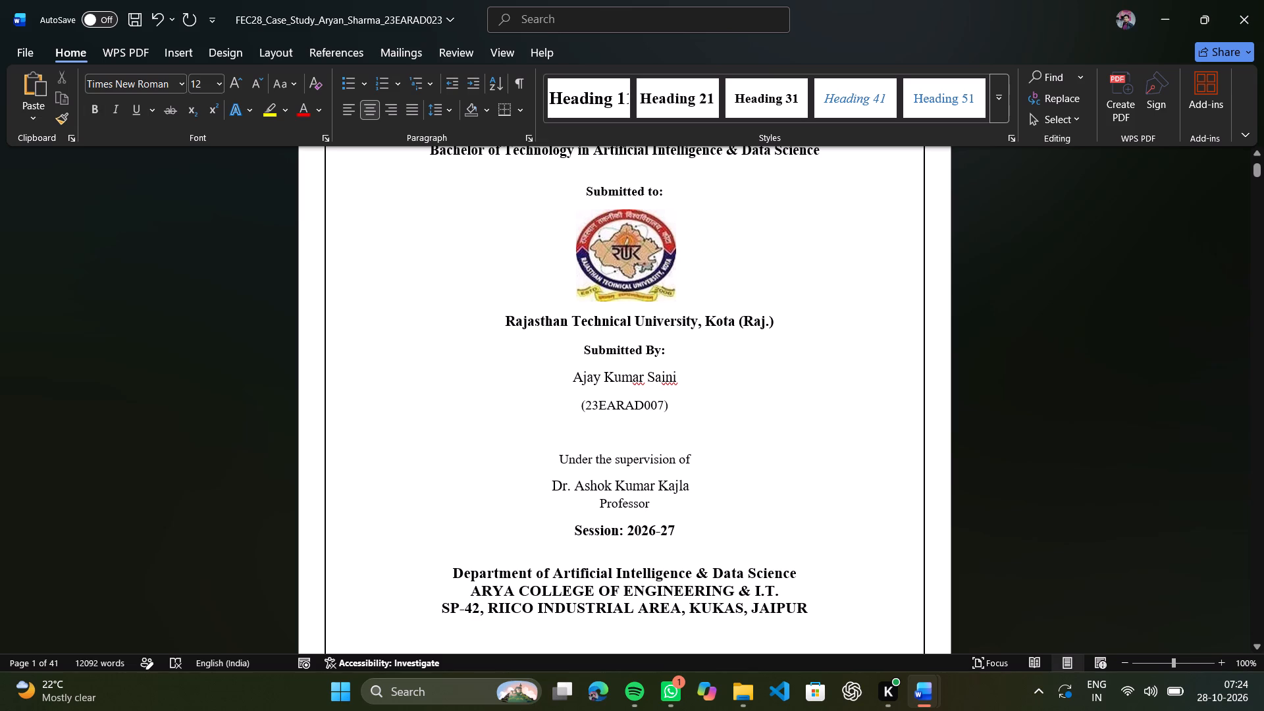
click(574, 527)
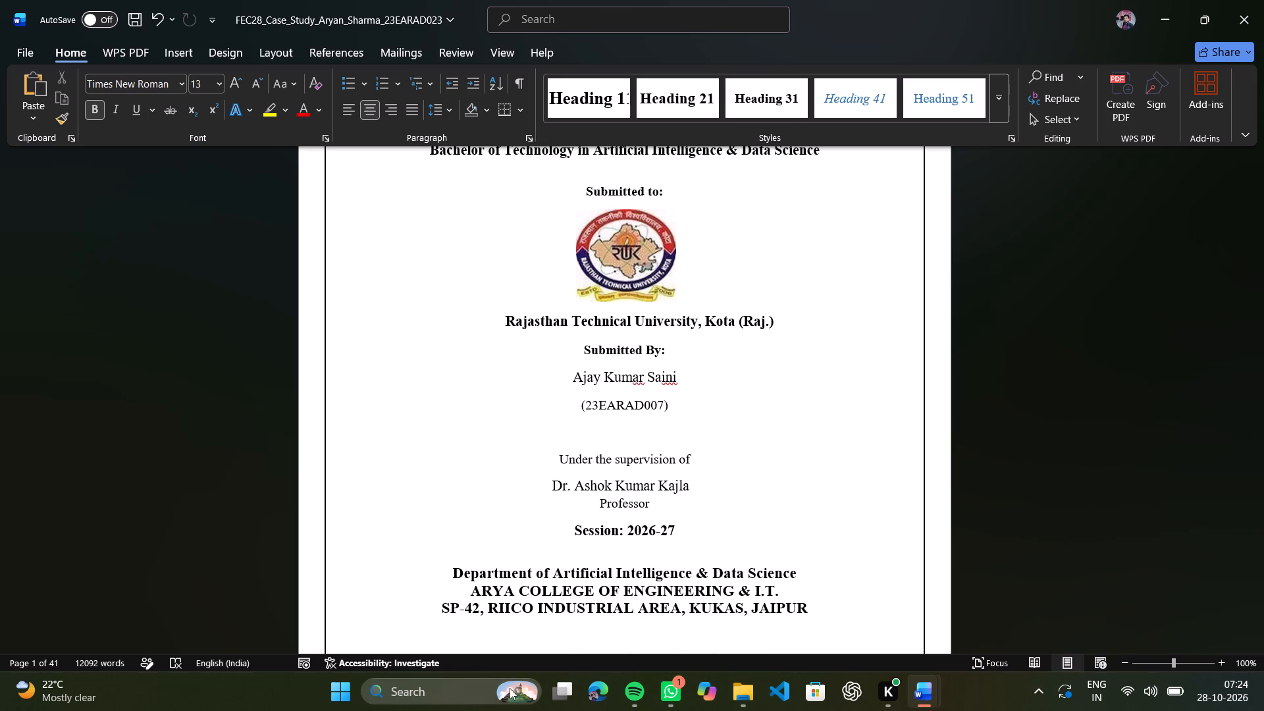
click(408, 686)
text(ch)
key(Return)
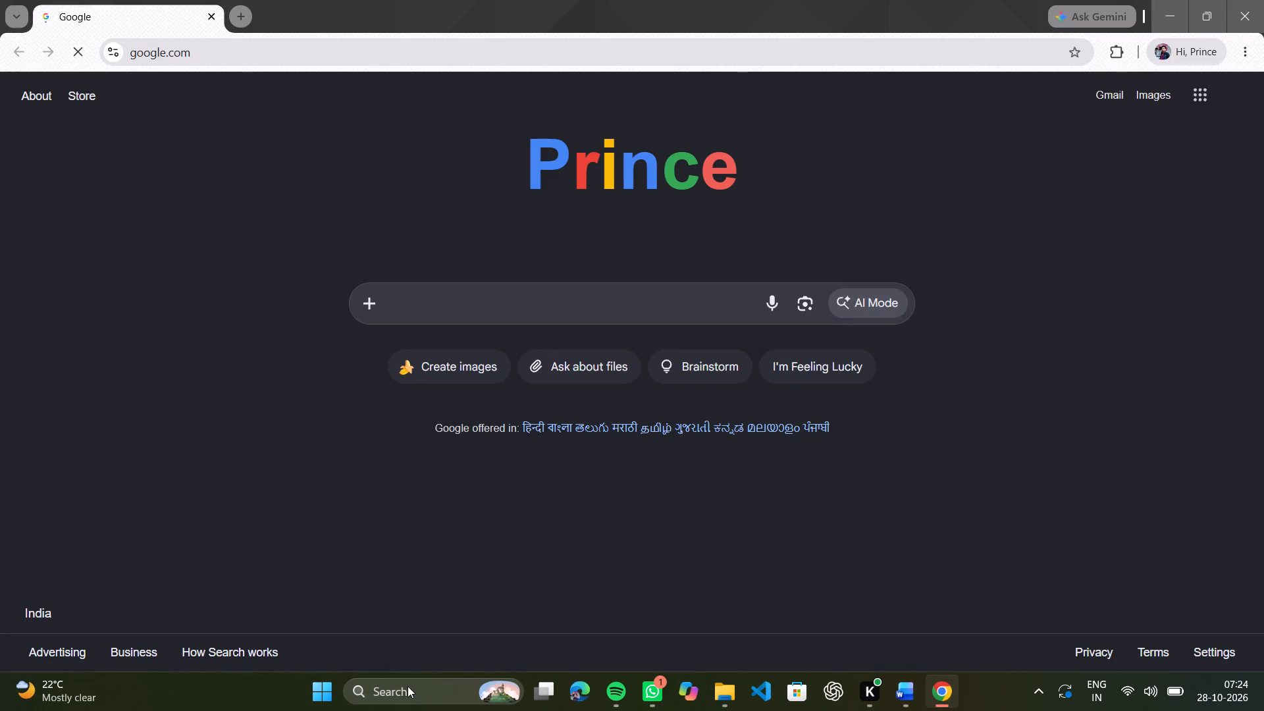
text(arya col)
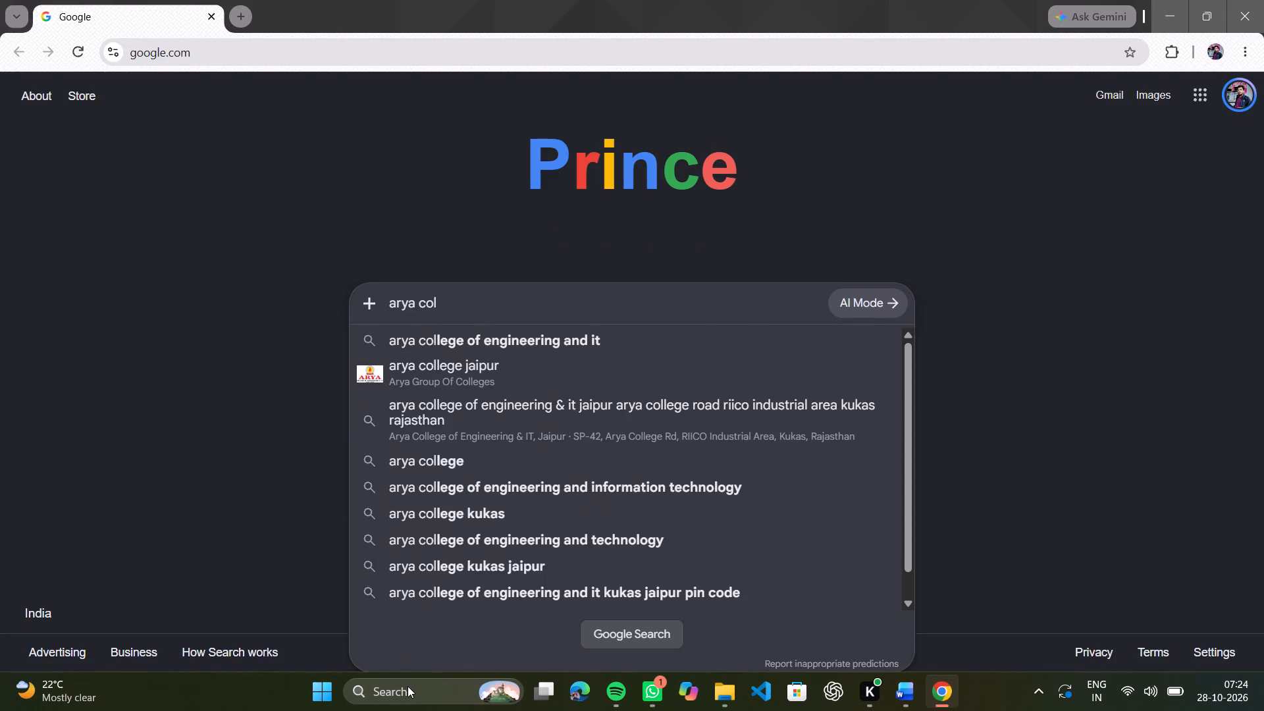
key(Down)
key(Down)
key(Up)
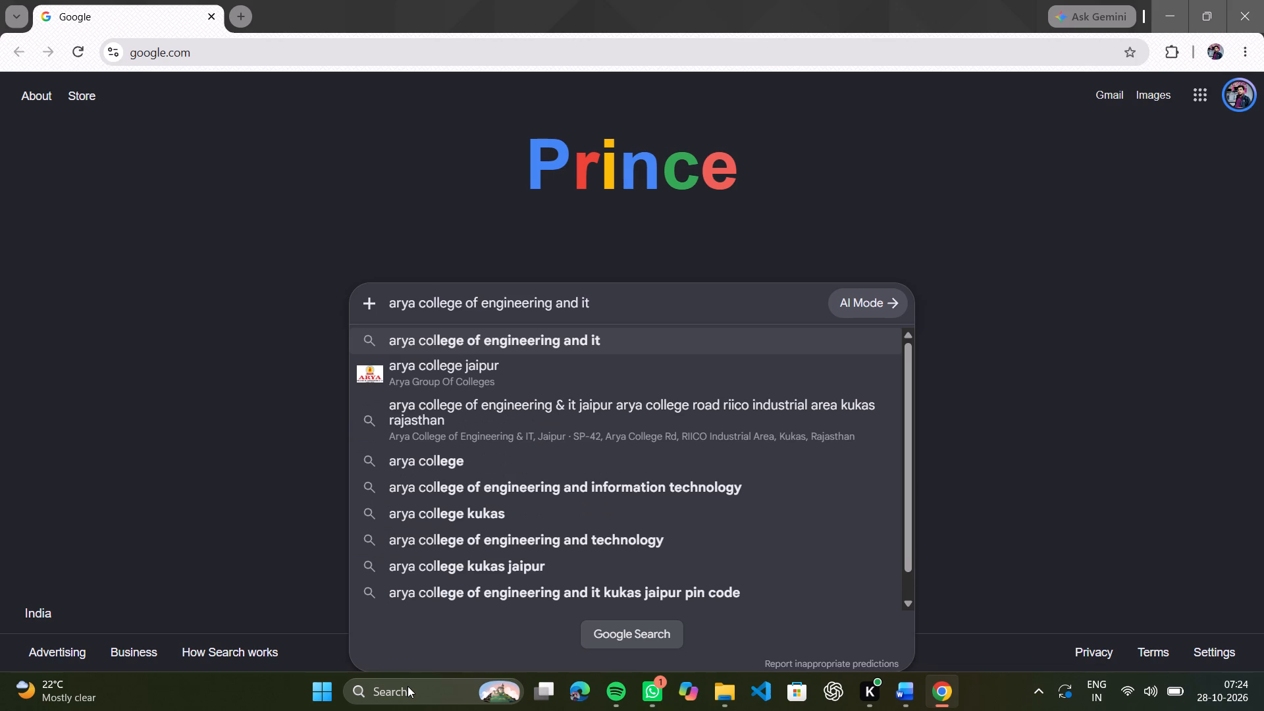
text(,ku)
key(BackSpace)
key(BackSpace)
key(BackSpace)
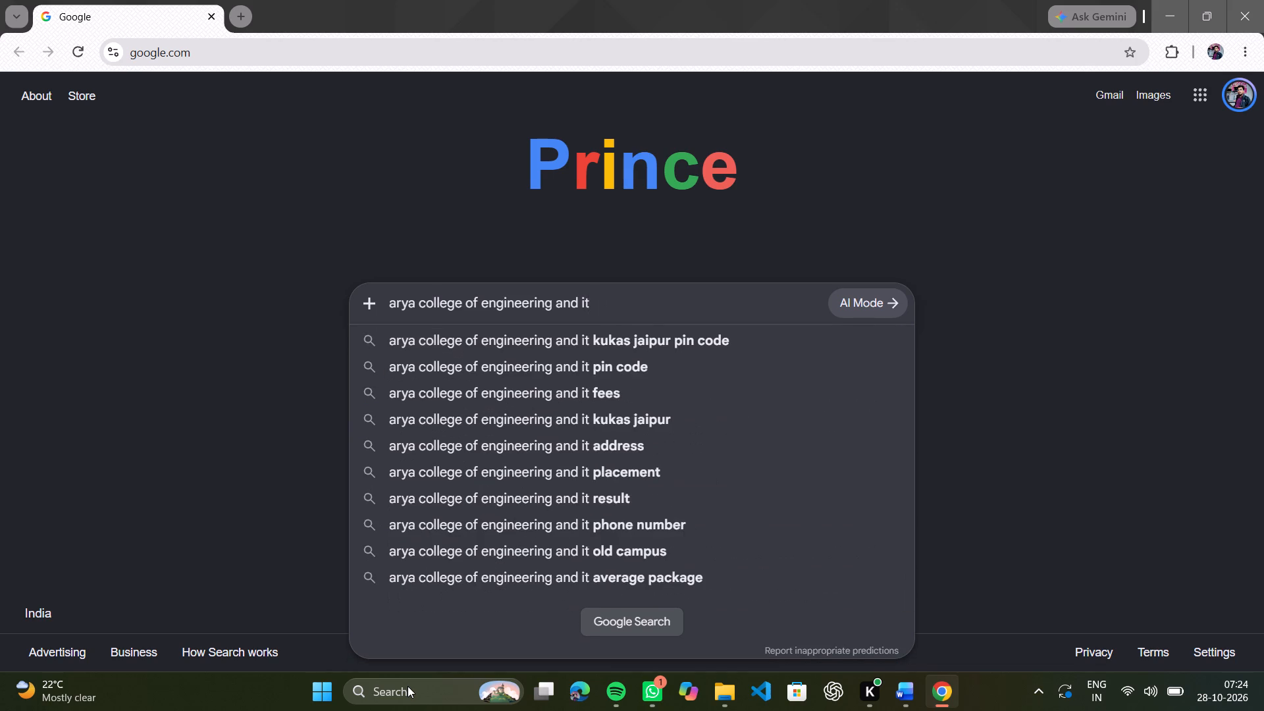
key(BackSpace)
text(t logo)
key(space)
text(jpg)
key(Return)
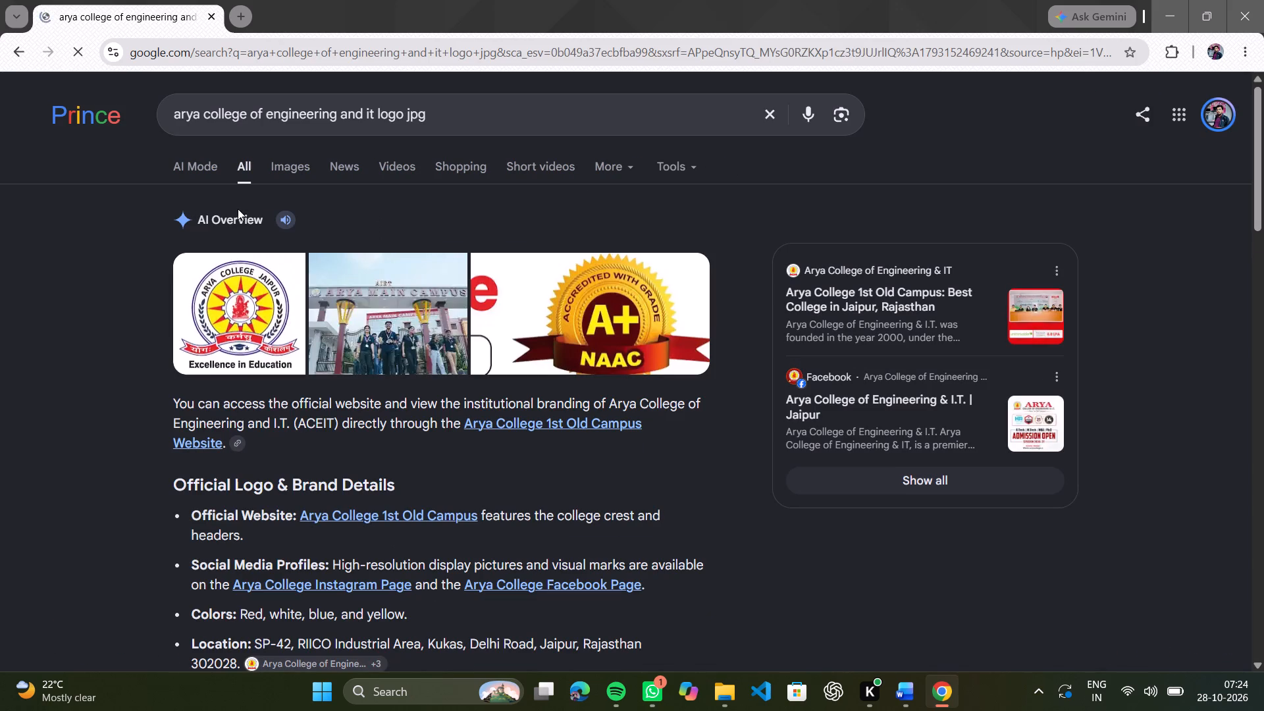
click(288, 167)
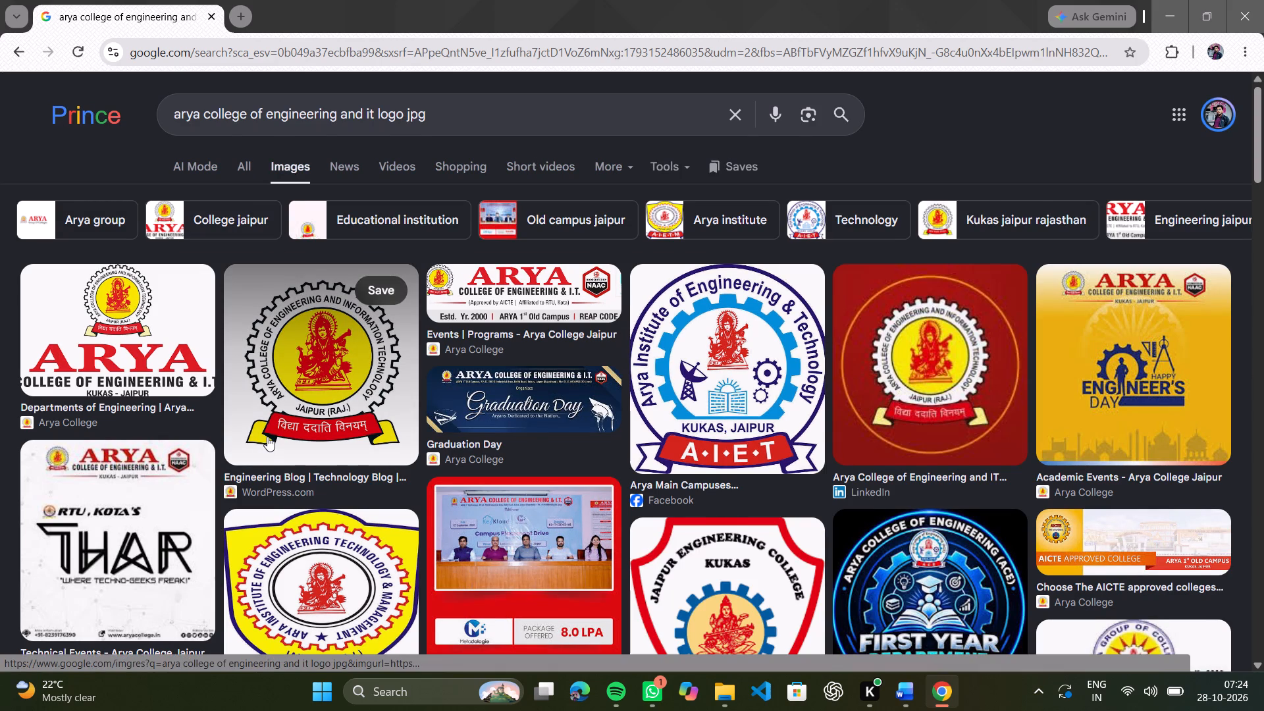
Open the WordPress.com result showing the round Arya College of Engineering and Information Technology emblem and copy that logo image from the site.
scroll(267, 436, down, 3)
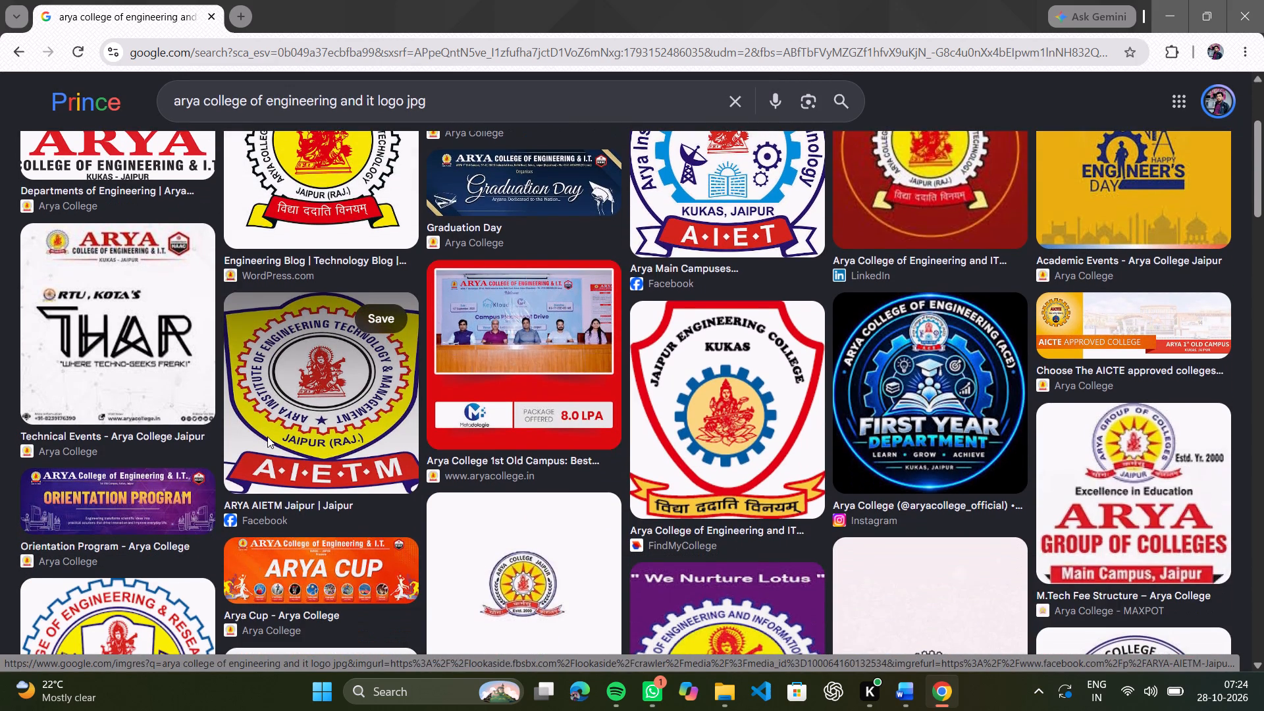
scroll(267, 436, down, 1)
scroll(267, 436, up, 2)
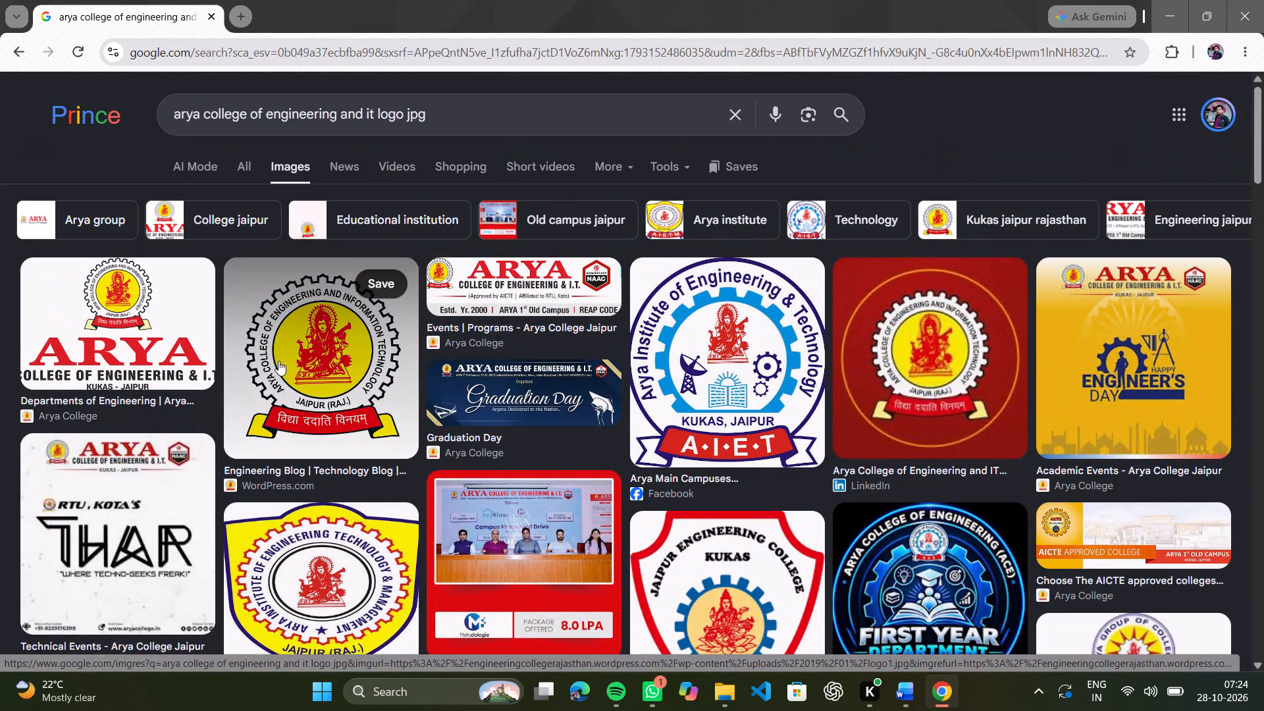
click(278, 361)
click(959, 358)
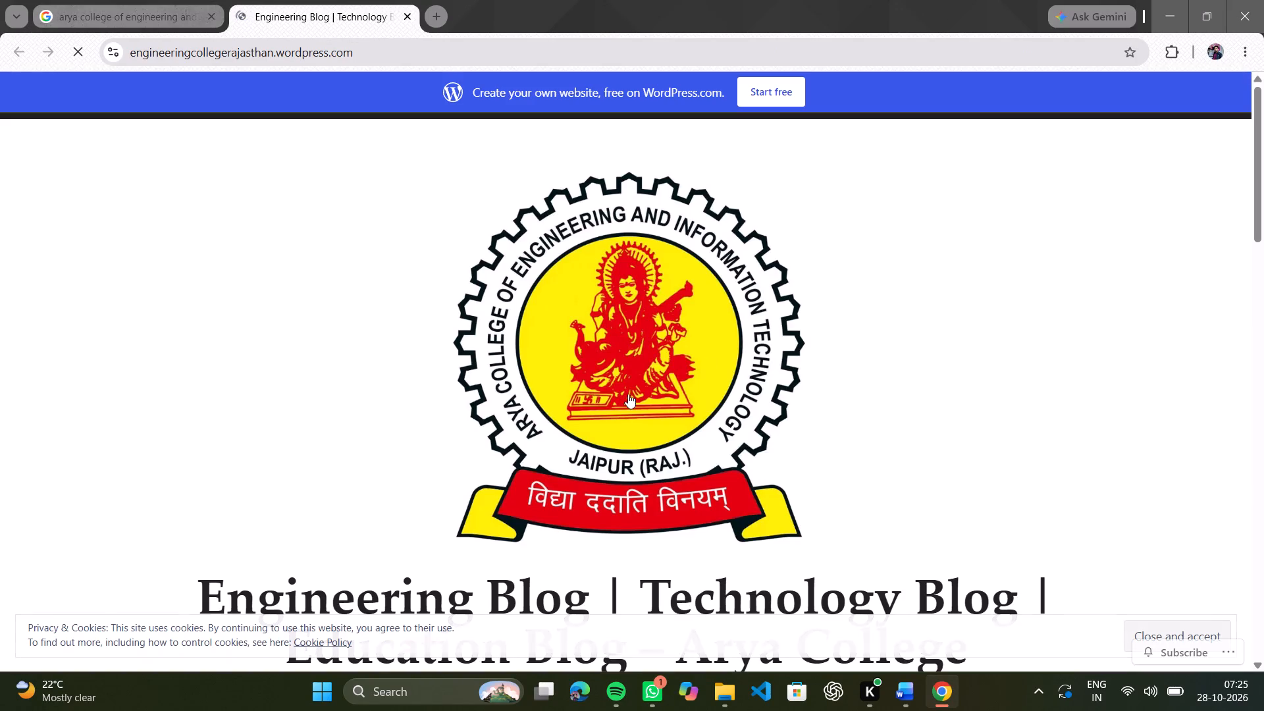
click(631, 376)
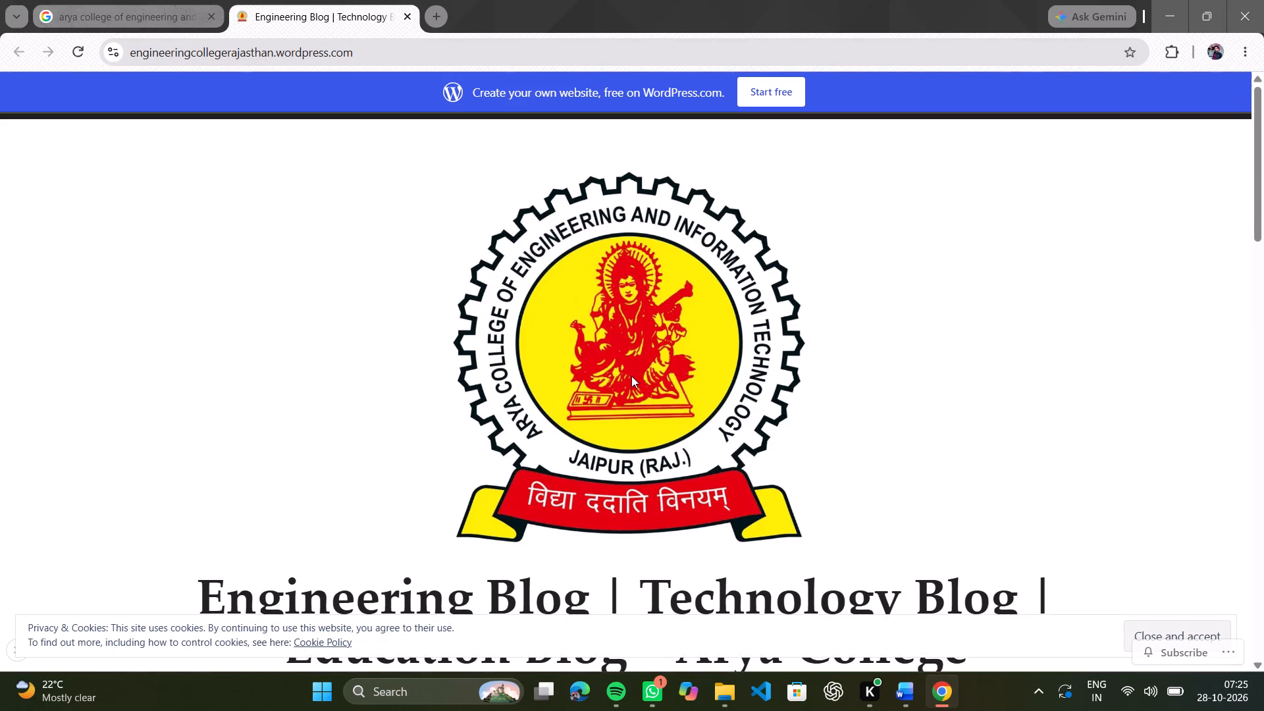
click(631, 376)
right_click(631, 376)
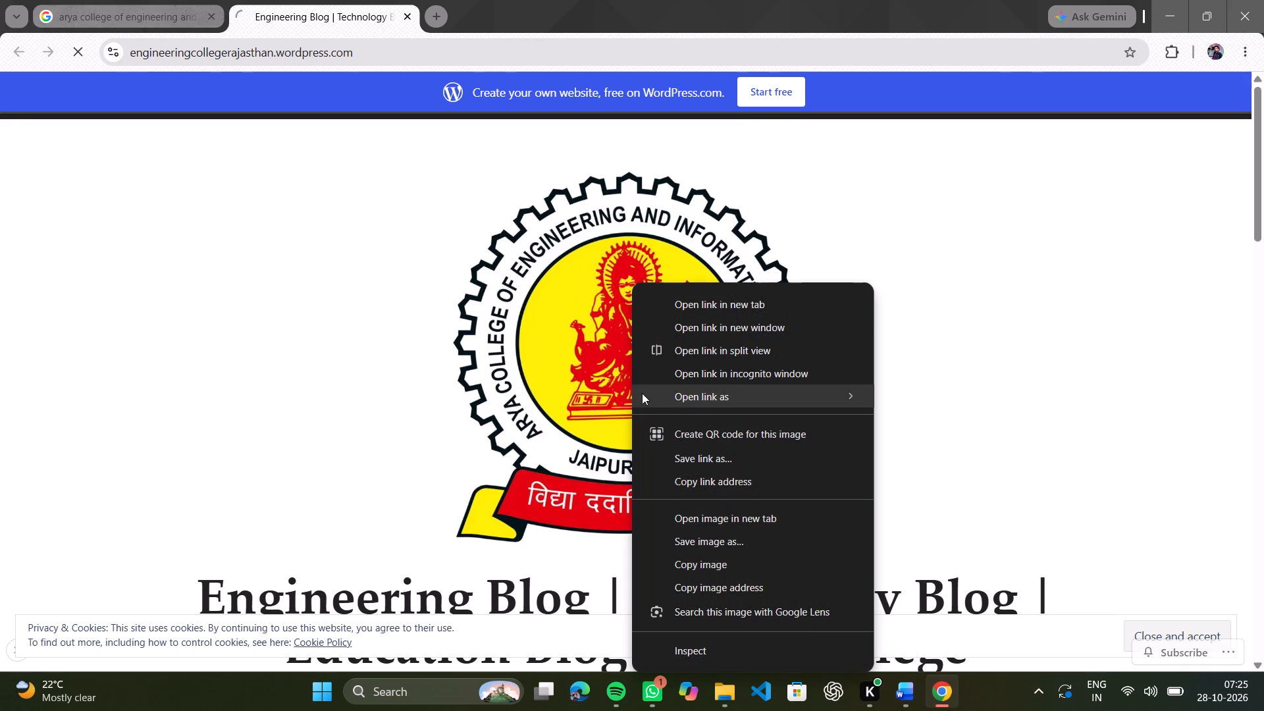
click(673, 558)
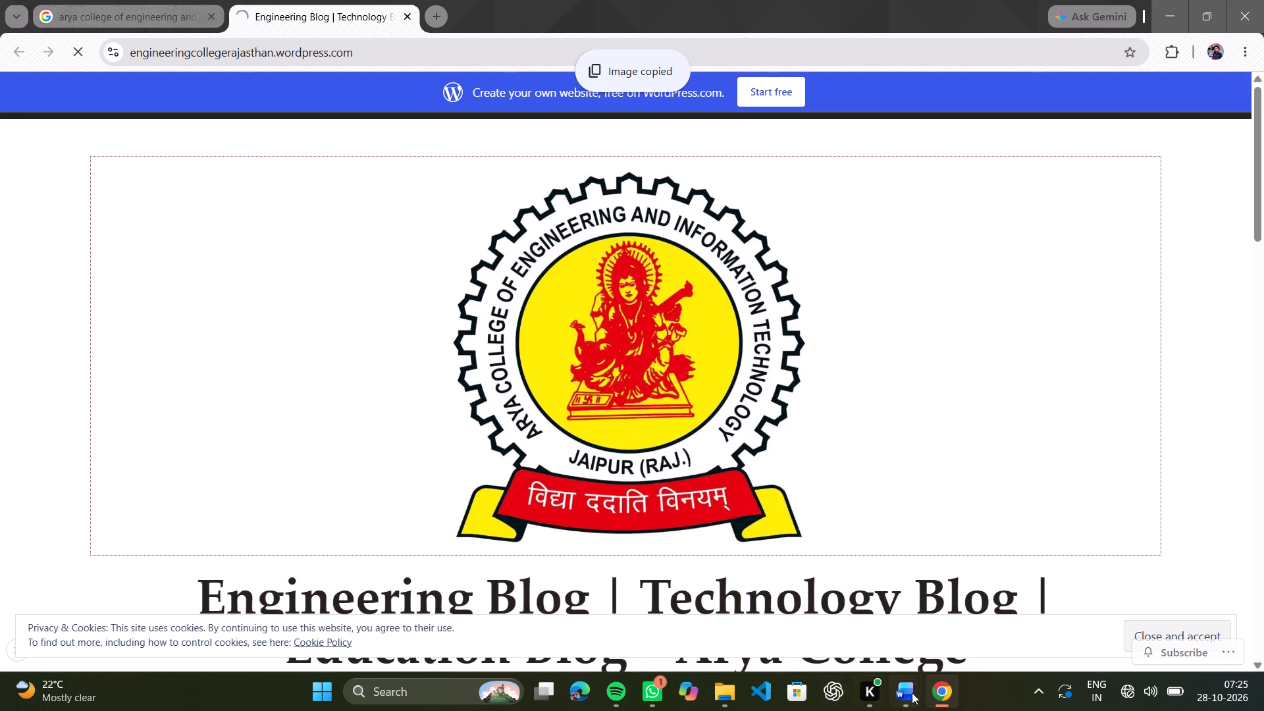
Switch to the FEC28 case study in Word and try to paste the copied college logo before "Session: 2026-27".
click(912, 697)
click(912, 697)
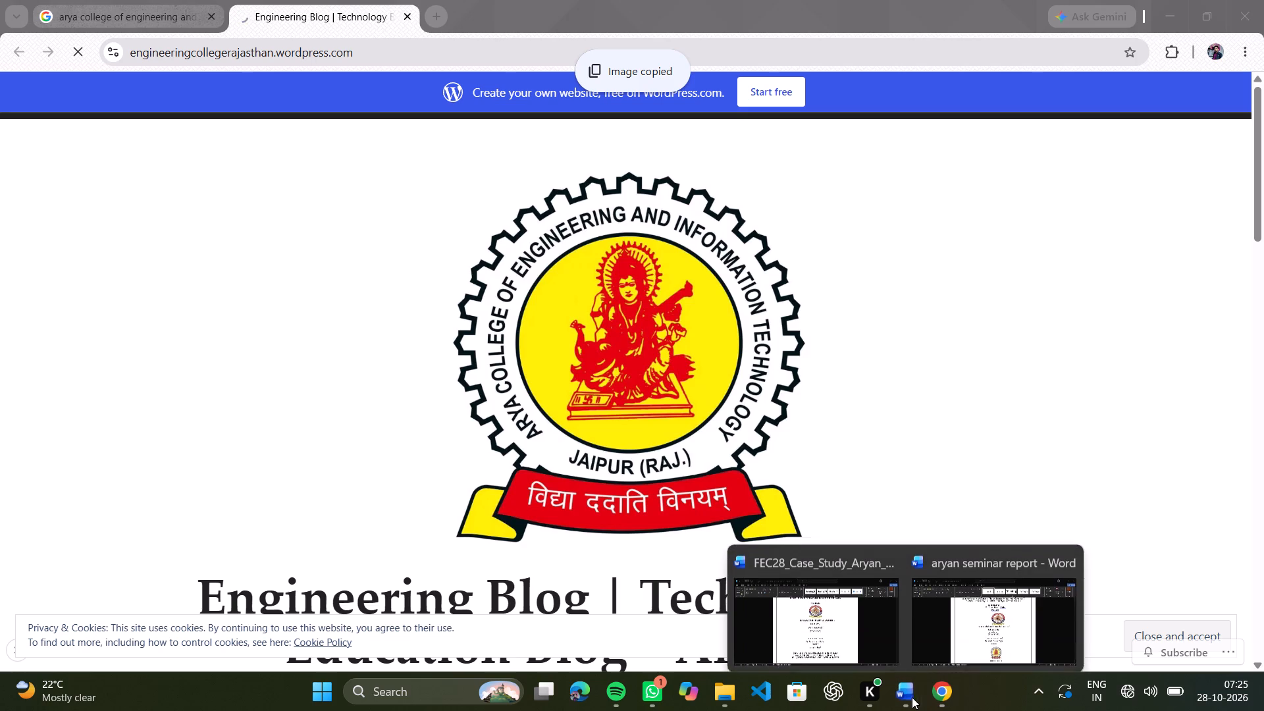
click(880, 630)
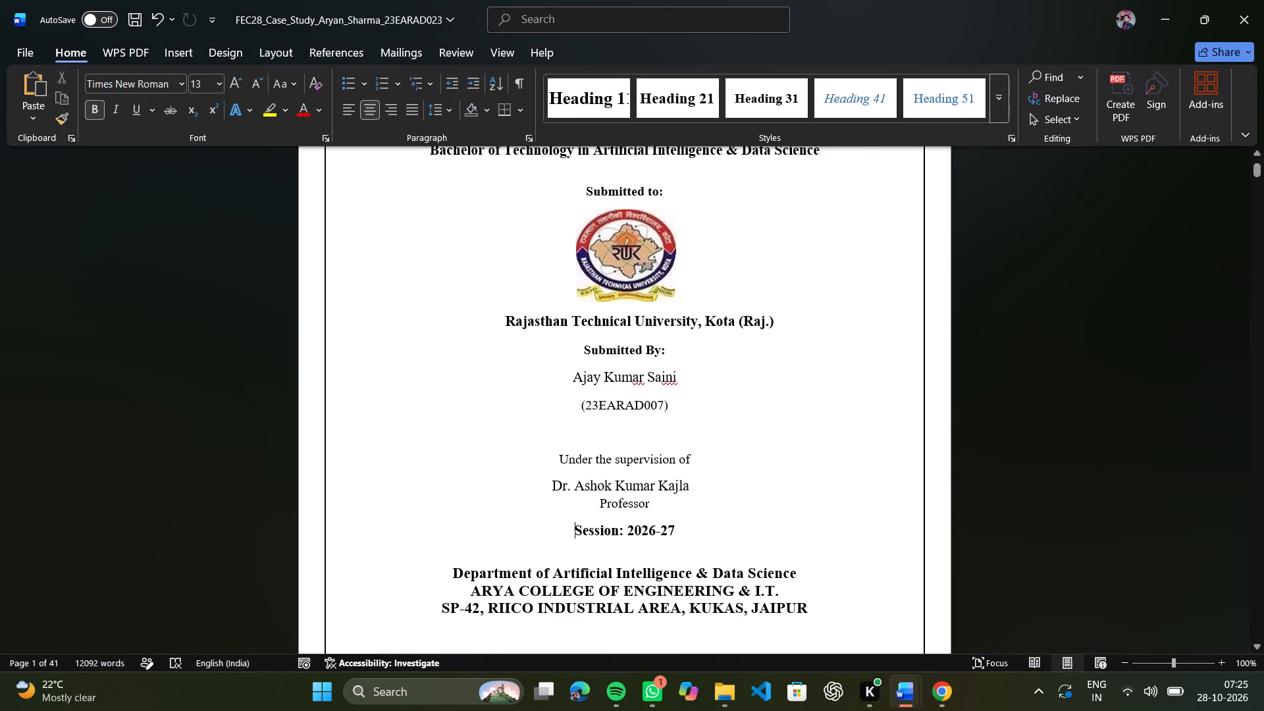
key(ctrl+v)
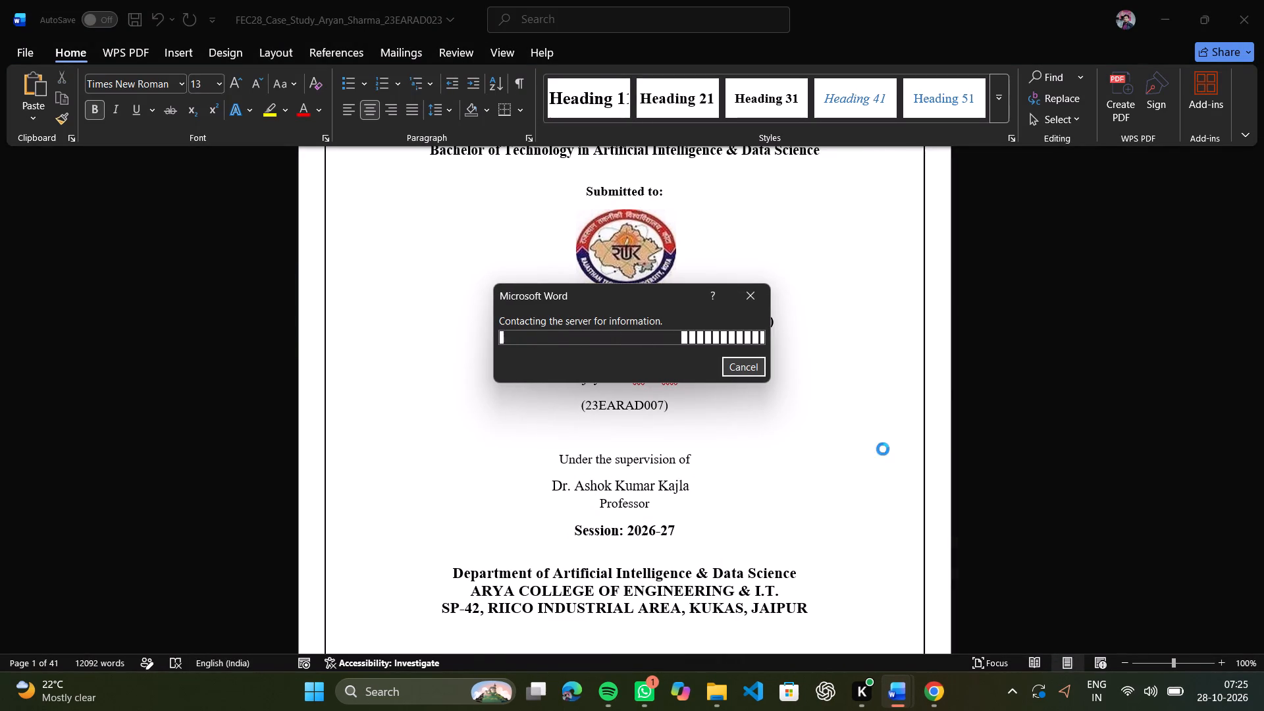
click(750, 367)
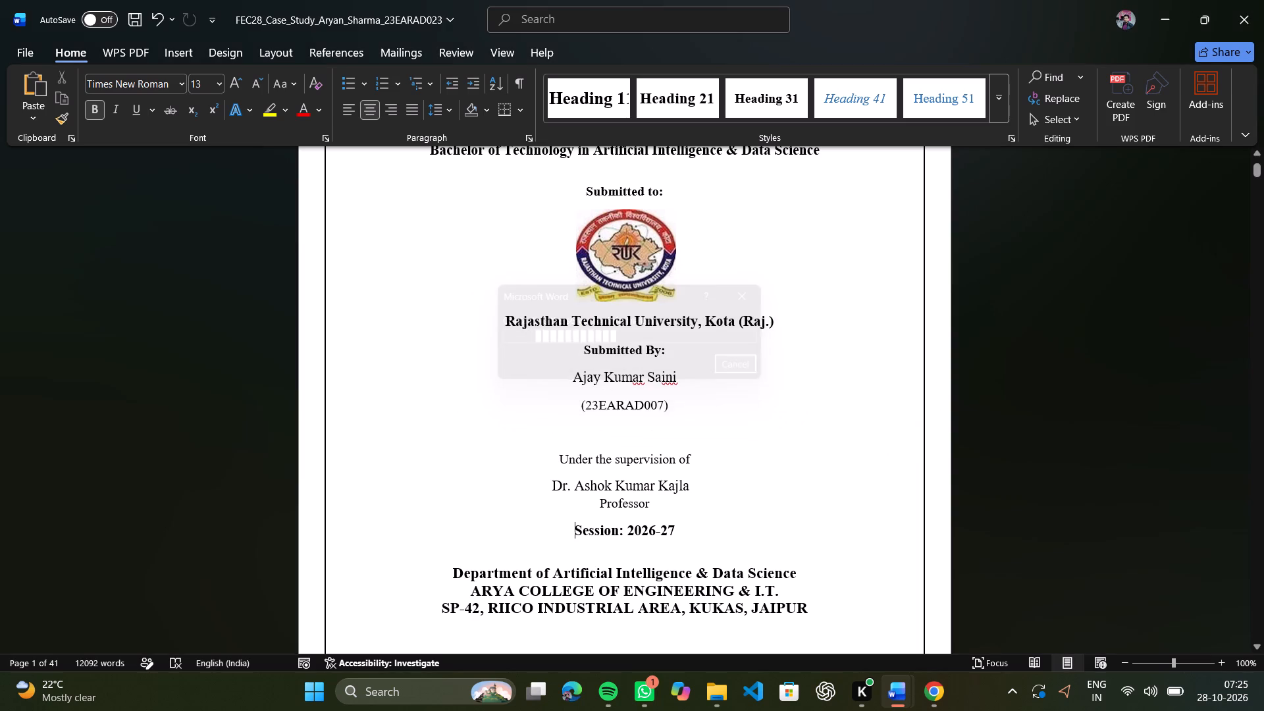
Switch to Chrome and save the college logo image as cropped-logo1-1, a WEBP file, in the Downloads folder.
click(919, 699)
right_click(531, 463)
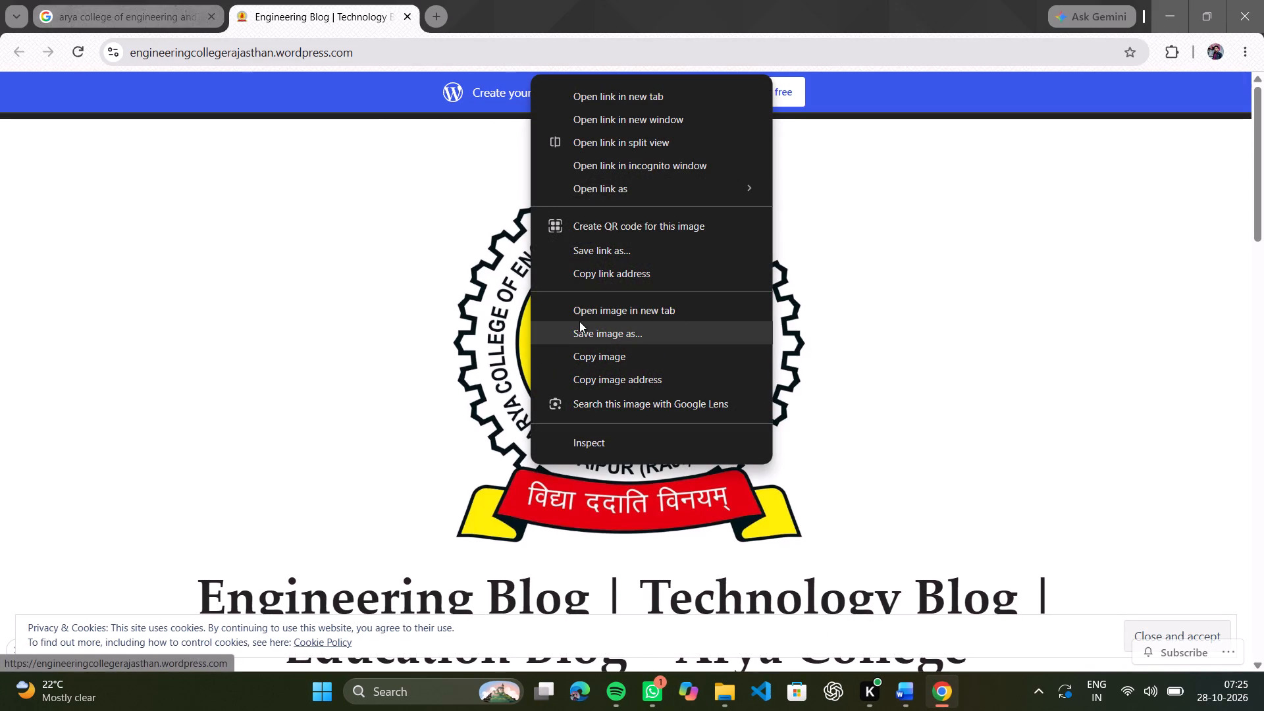
click(581, 325)
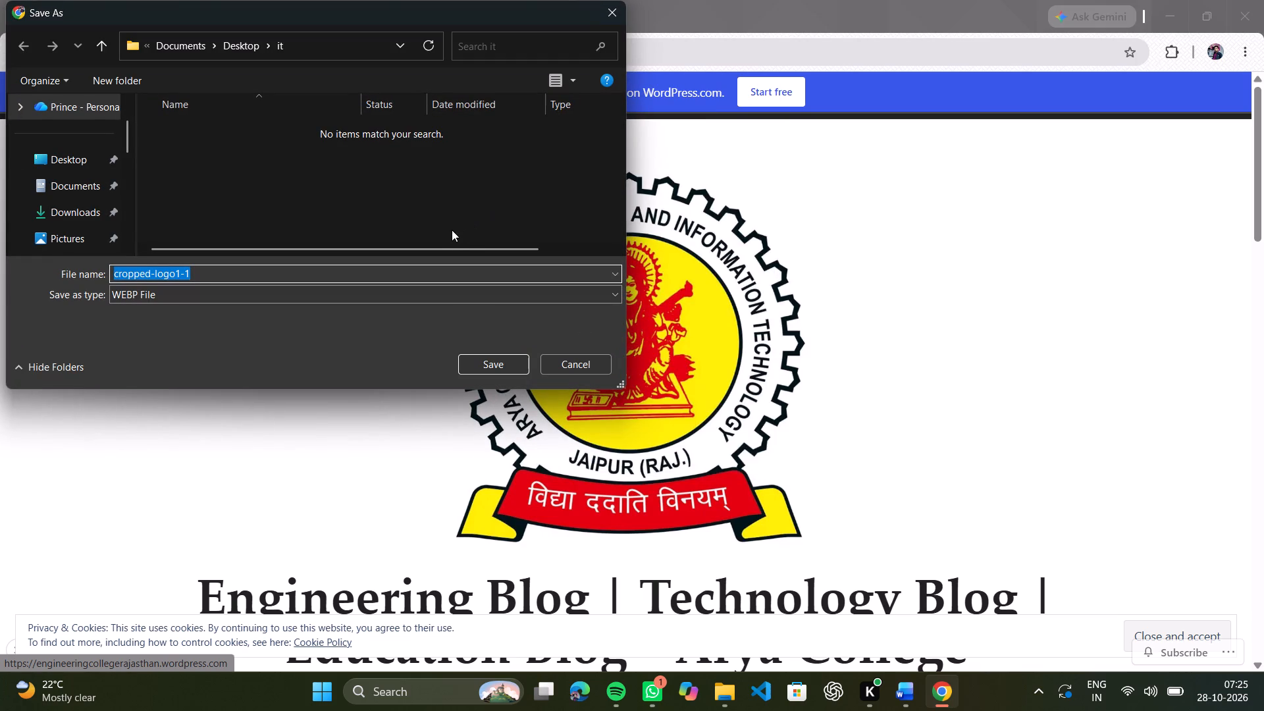
click(84, 209)
key(Return)
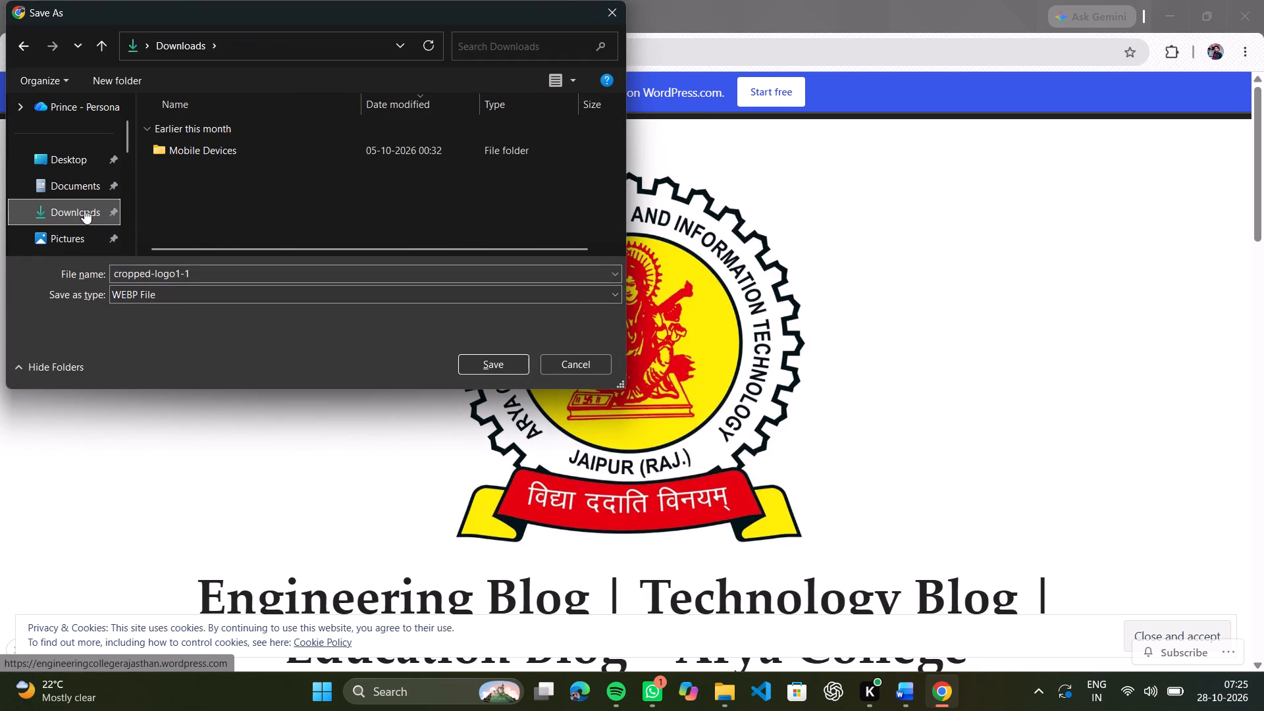
key(Return)
click(234, 290)
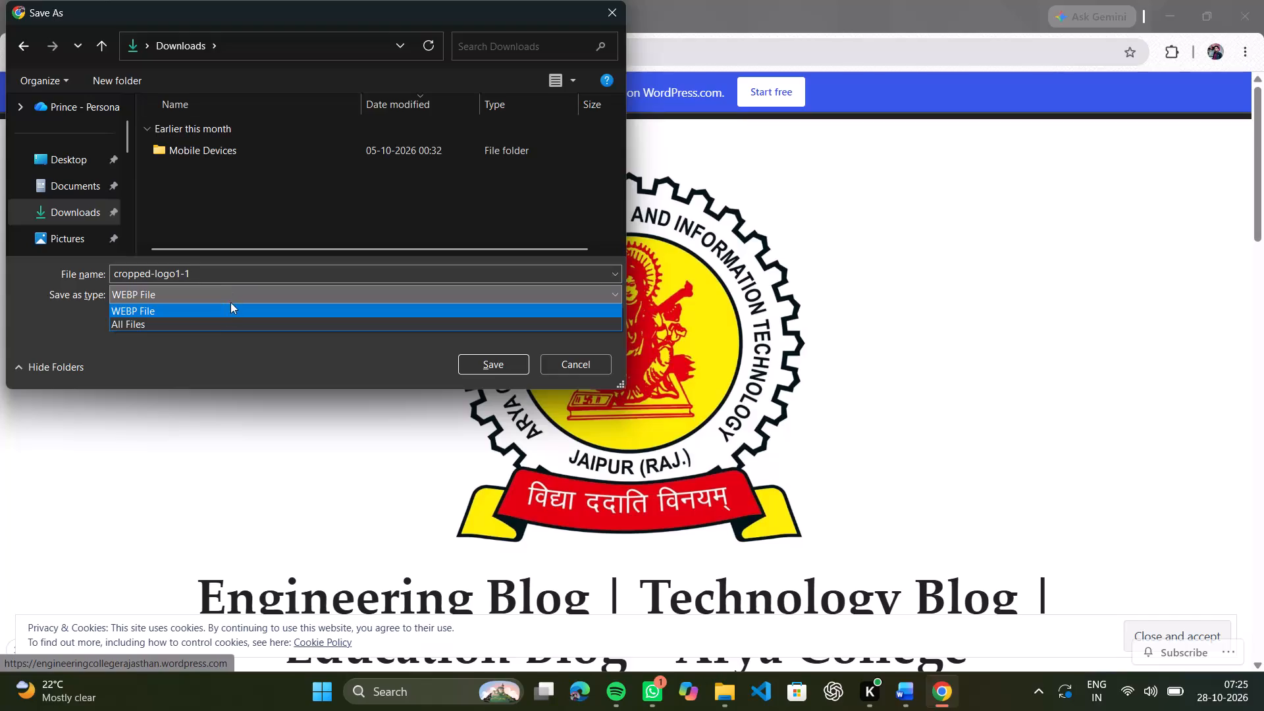
click(227, 311)
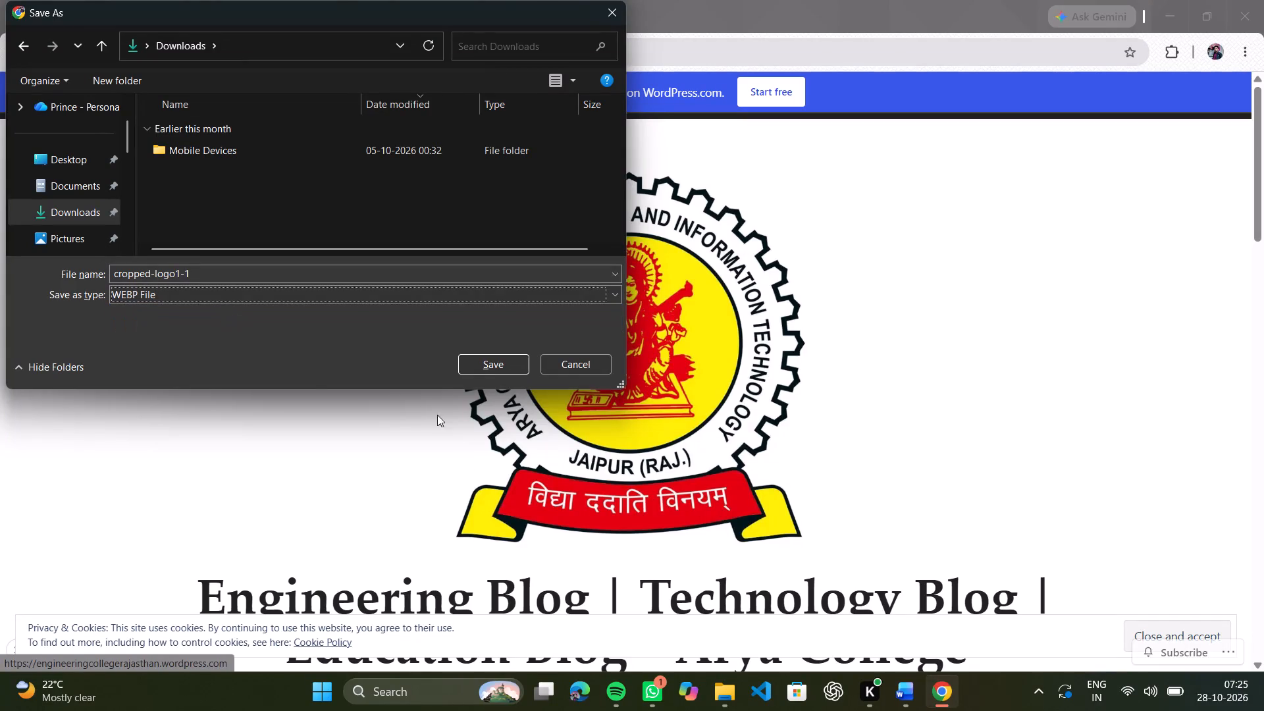
click(471, 371)
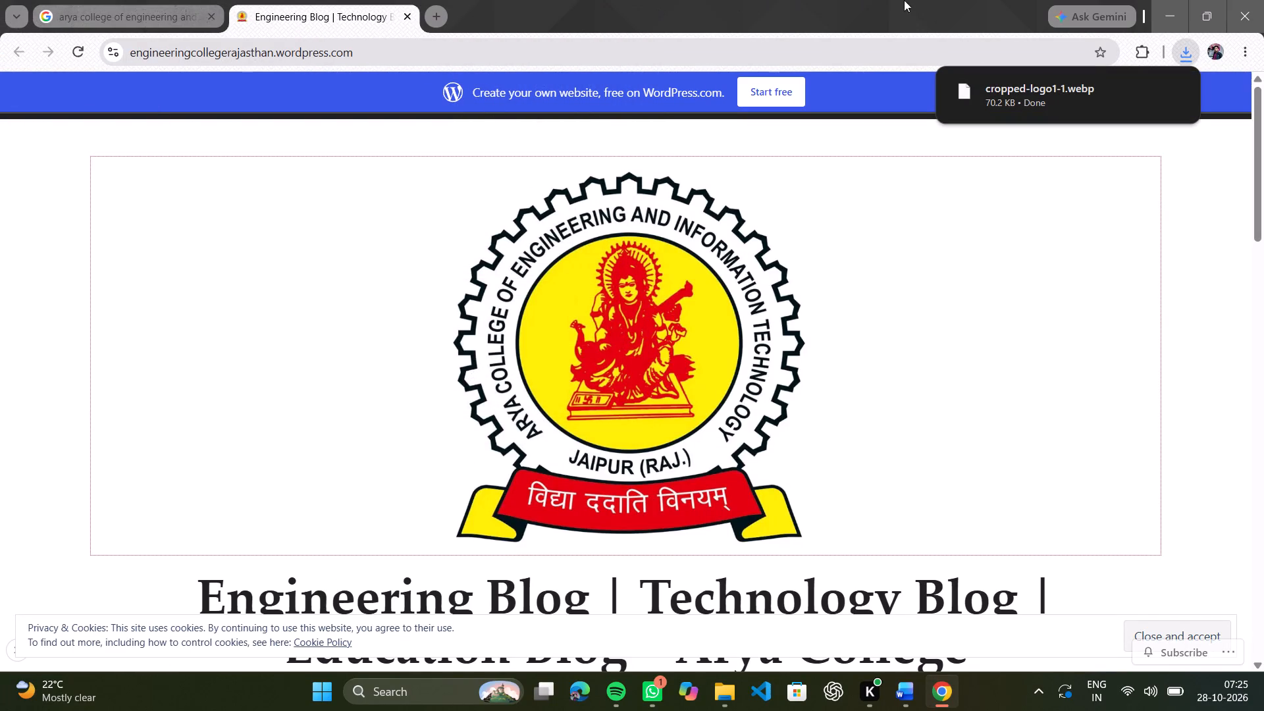
Open the downloaded cropped-logo1-1.webp in Photos, then close both the viewer and Chrome.
click(1038, 115)
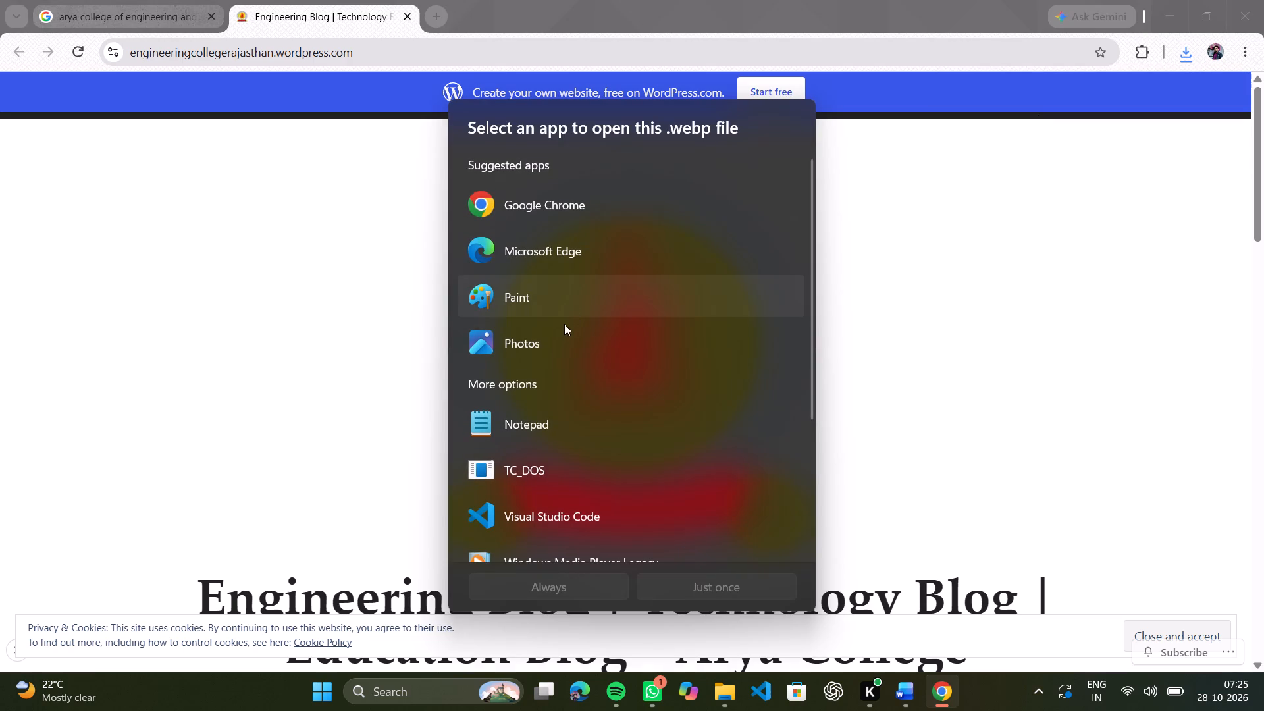
drag(536, 365, 539, 329)
double_click(539, 329)
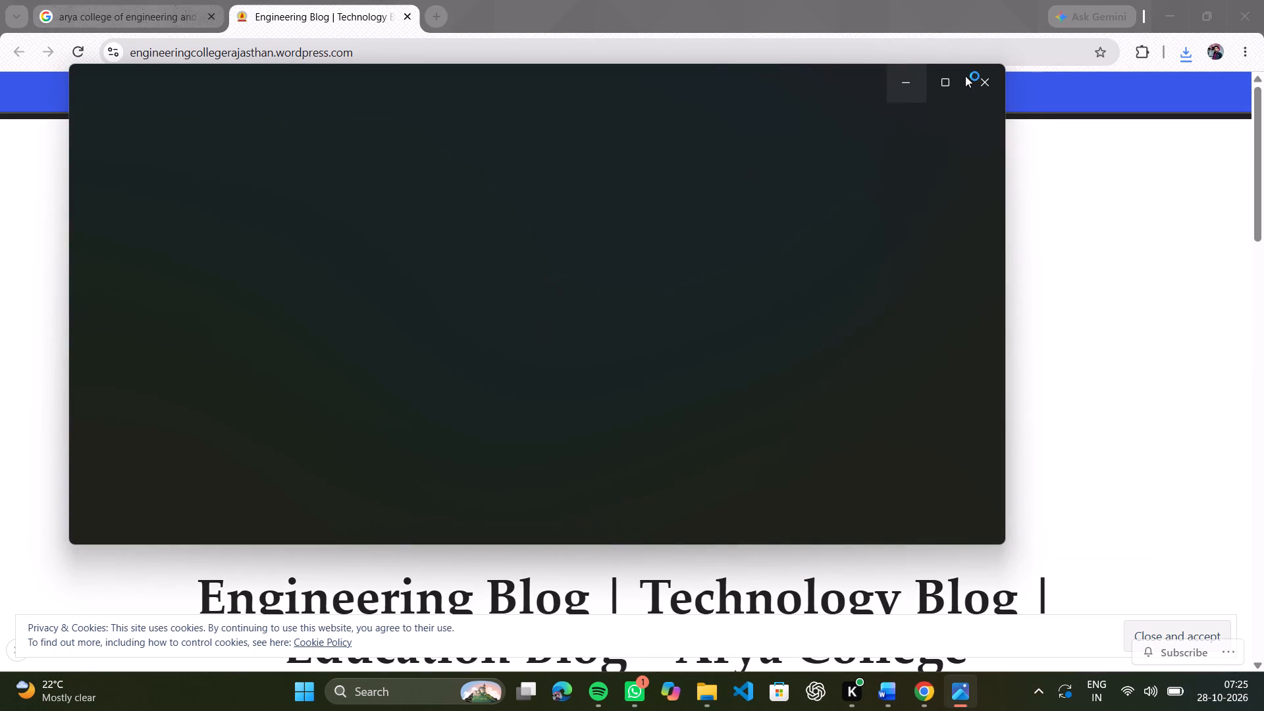
click(968, 74)
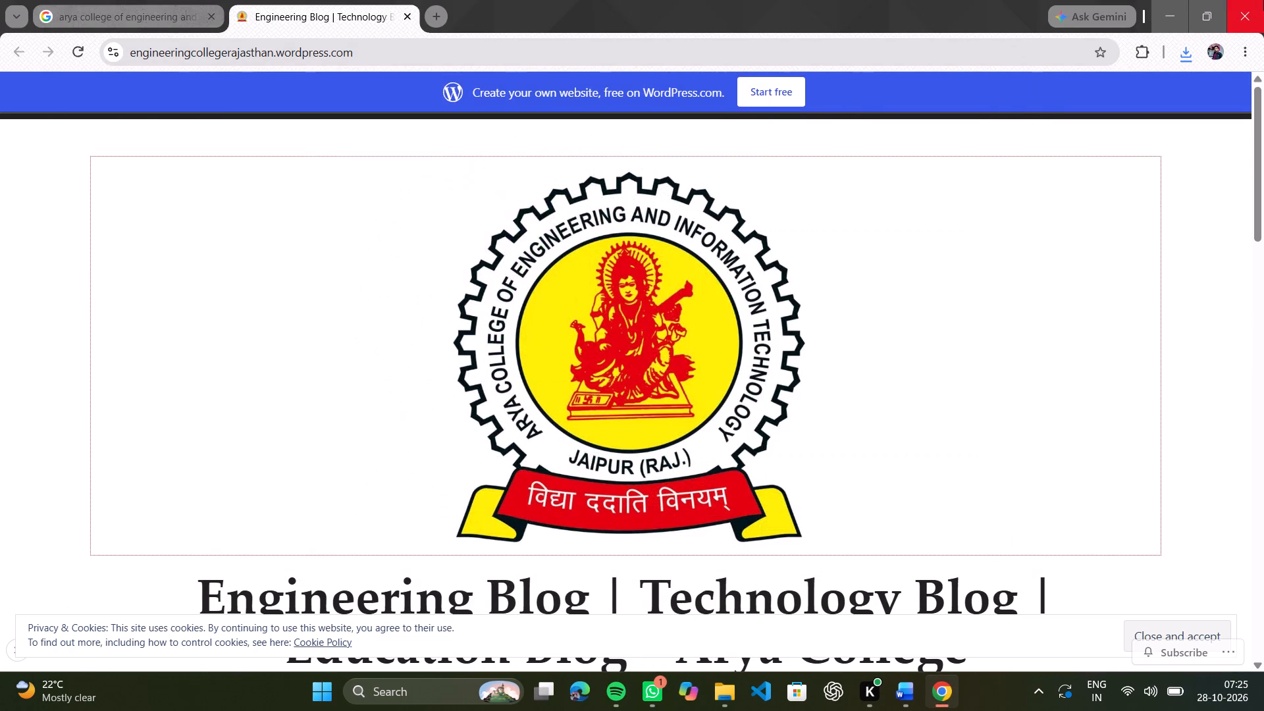
click(1263, 0)
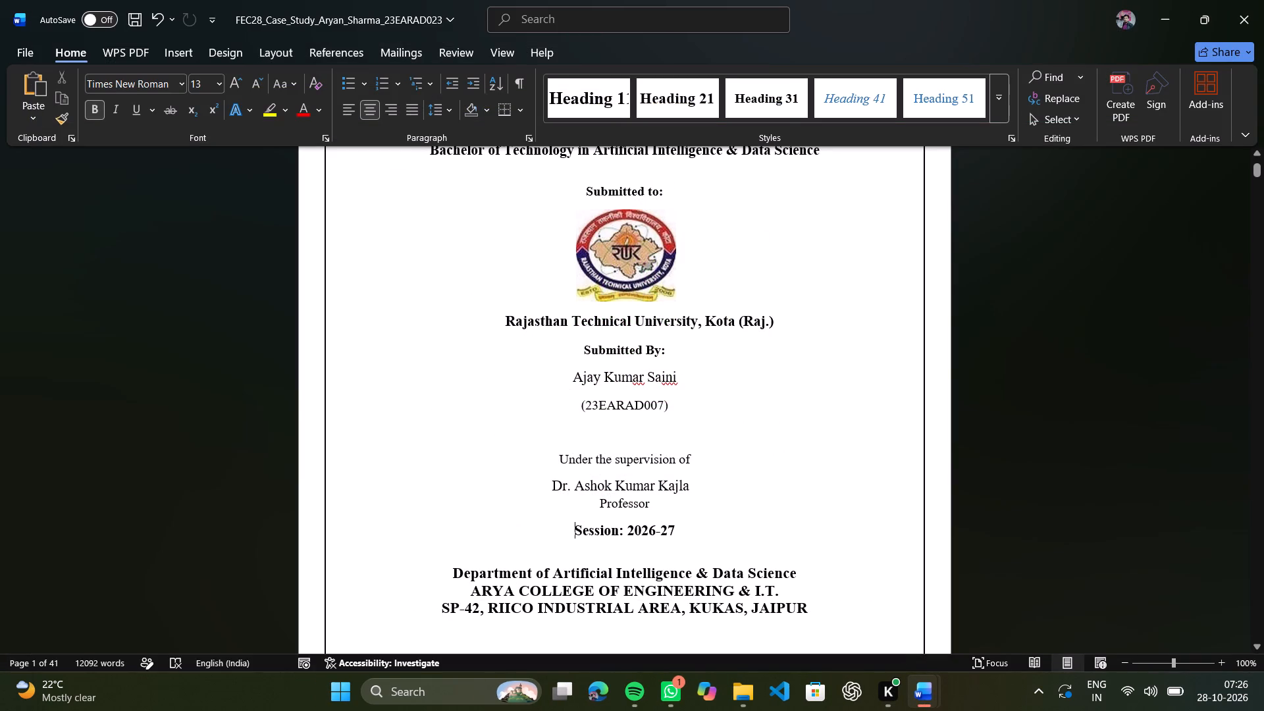
Insert the picture cropped-logo1-1 from the Downloads folder before "Session: 2026-27" in the case study.
click(165, 52)
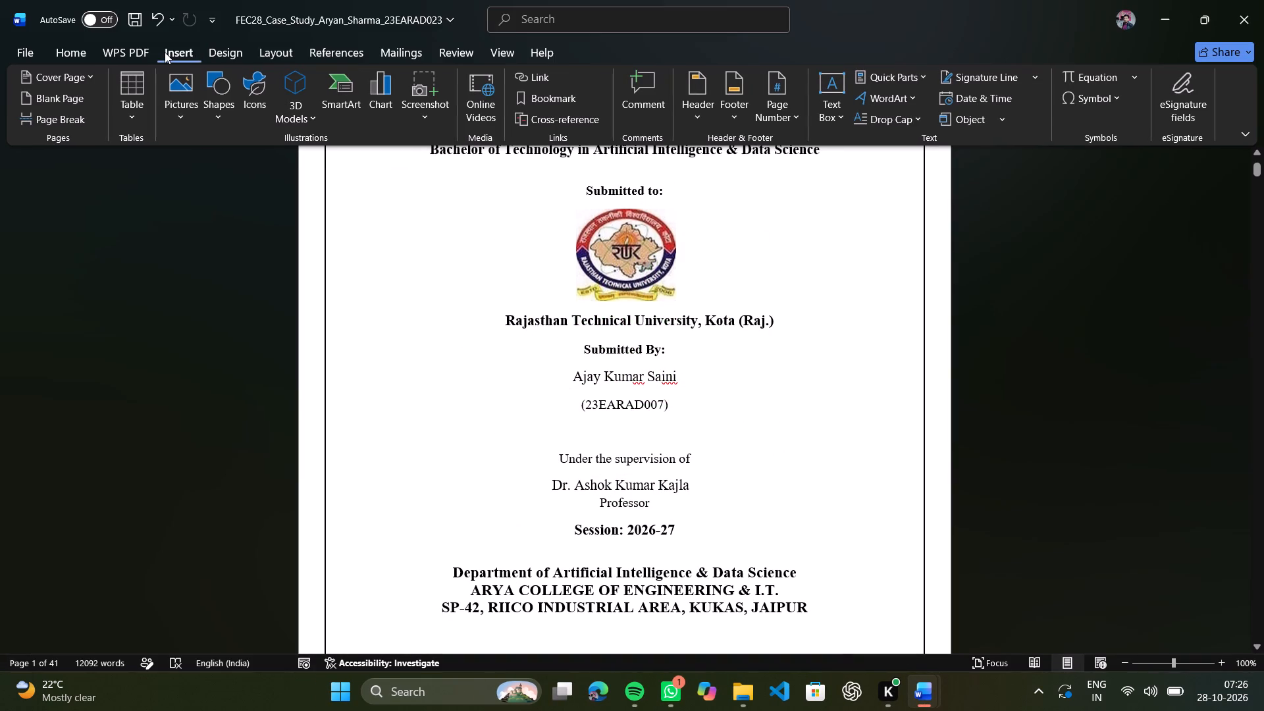
click(181, 117)
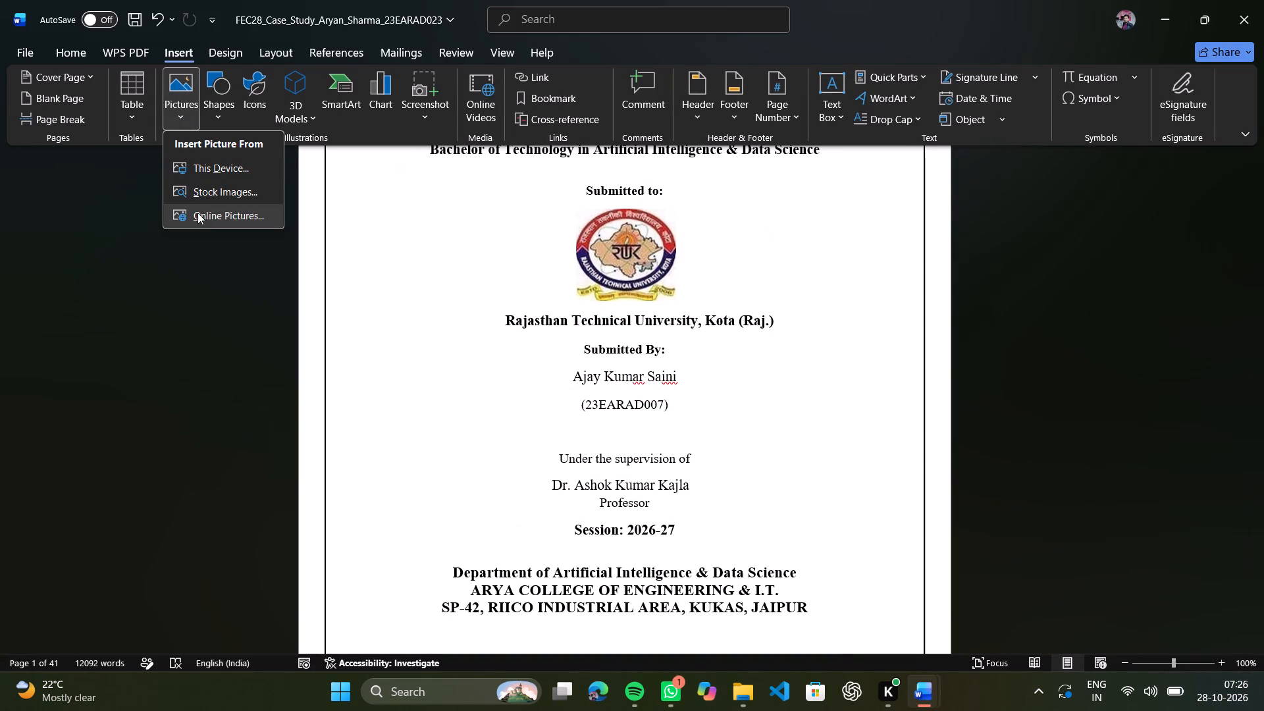
click(199, 174)
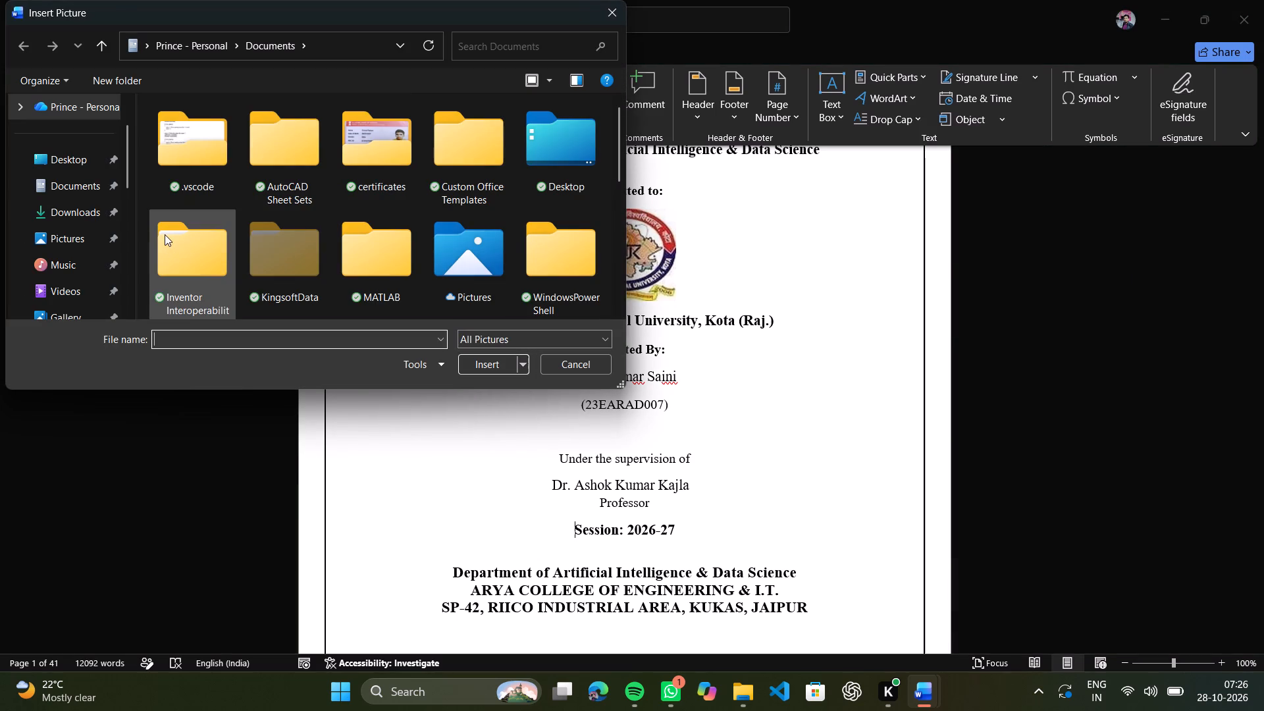
click(96, 212)
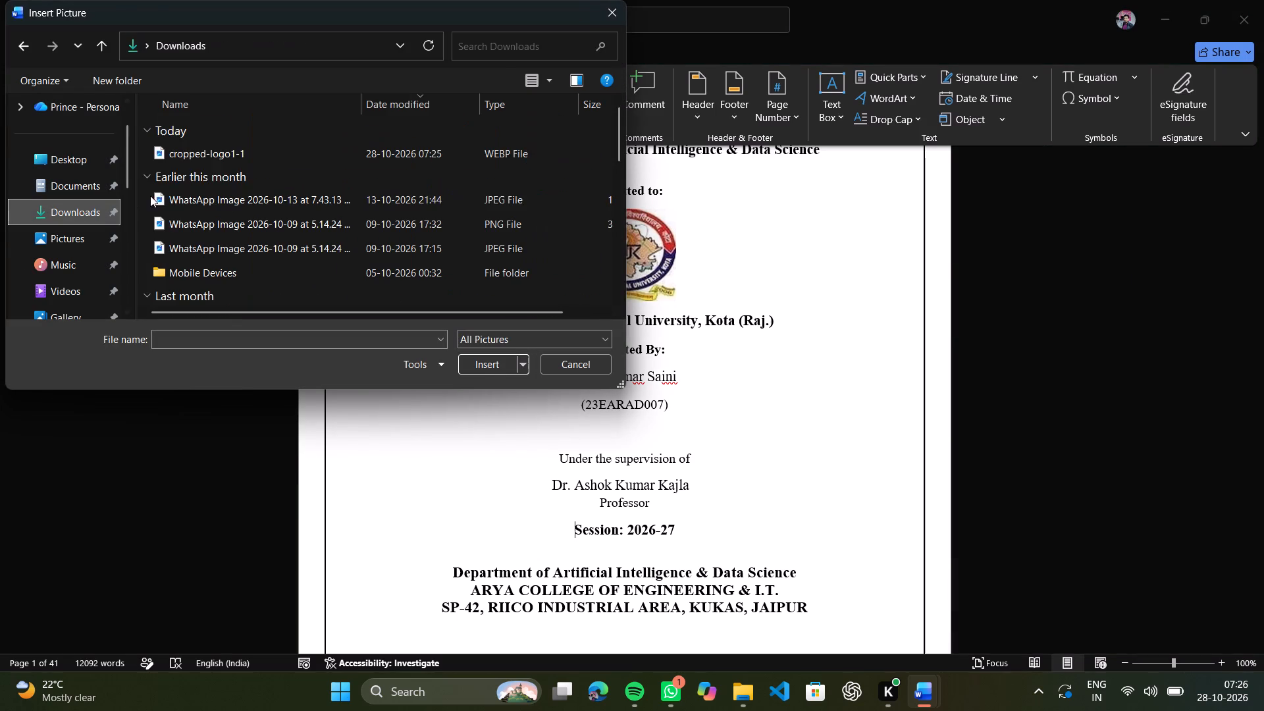
click(204, 157)
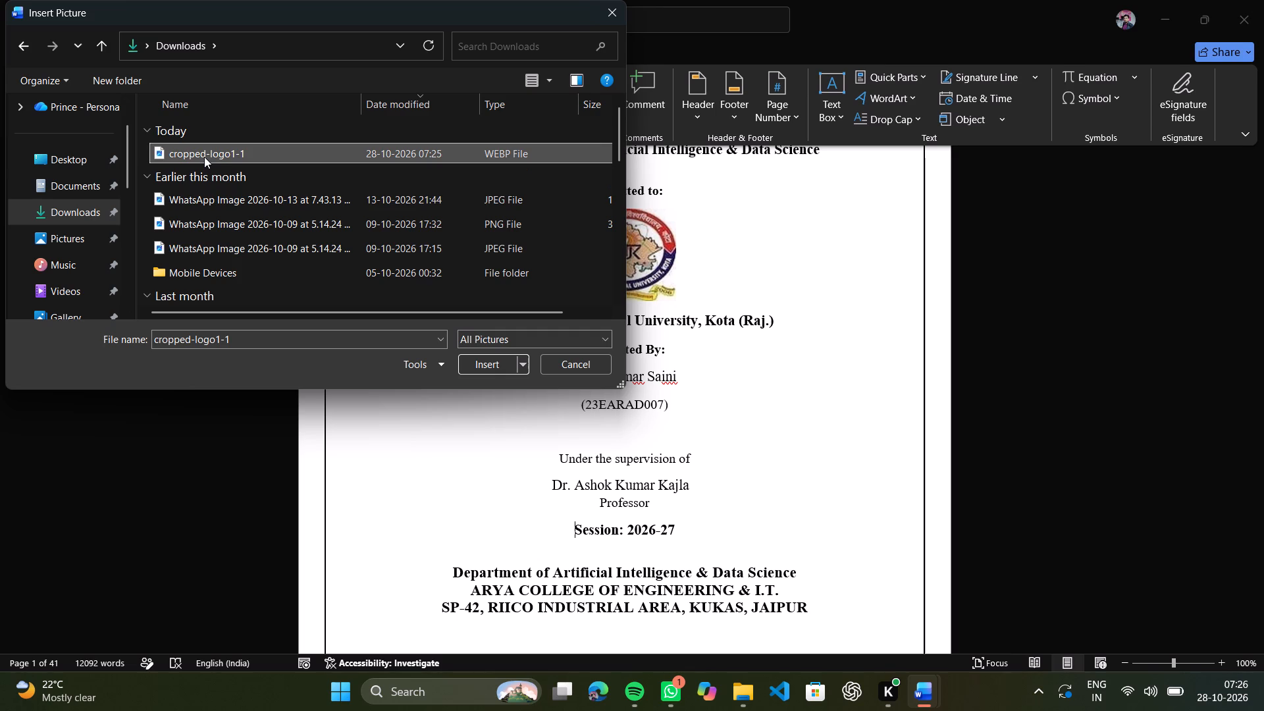
key(Return)
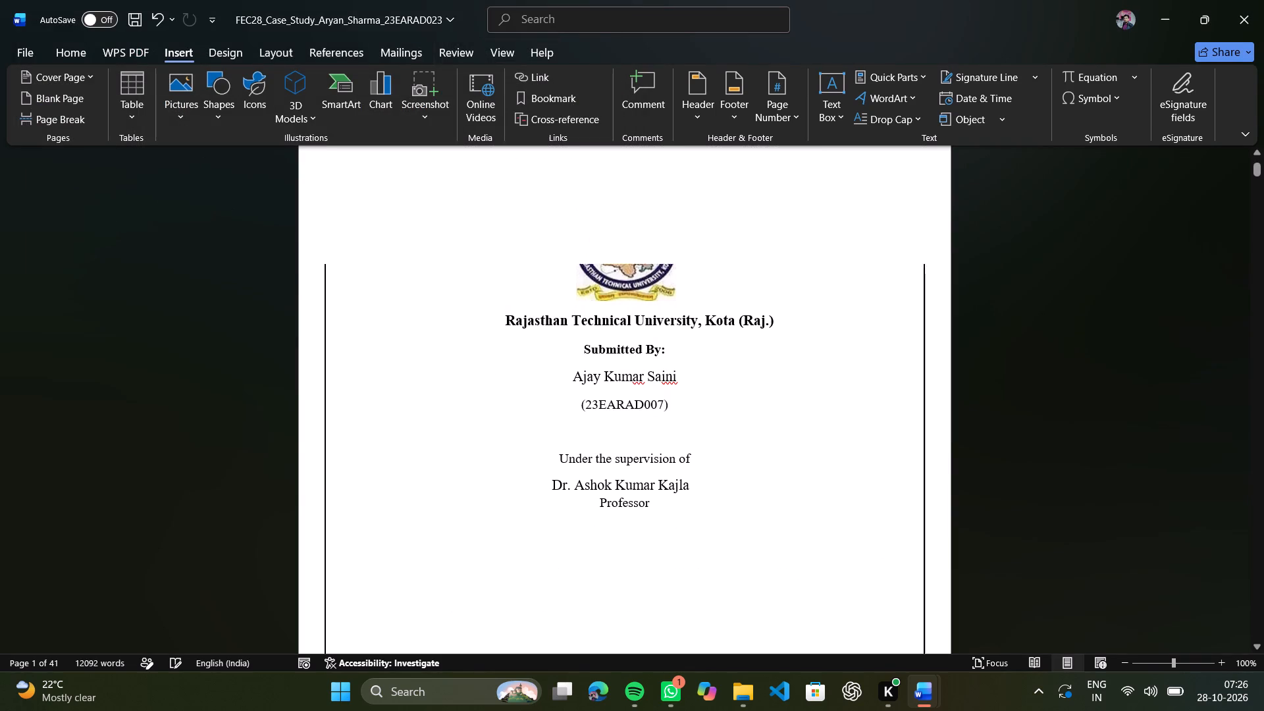
Shrink the inserted college logo proportionally to about 4.5 cm high by 5.2 cm wide.
ctrl+scroll(615, 519, down, 5)
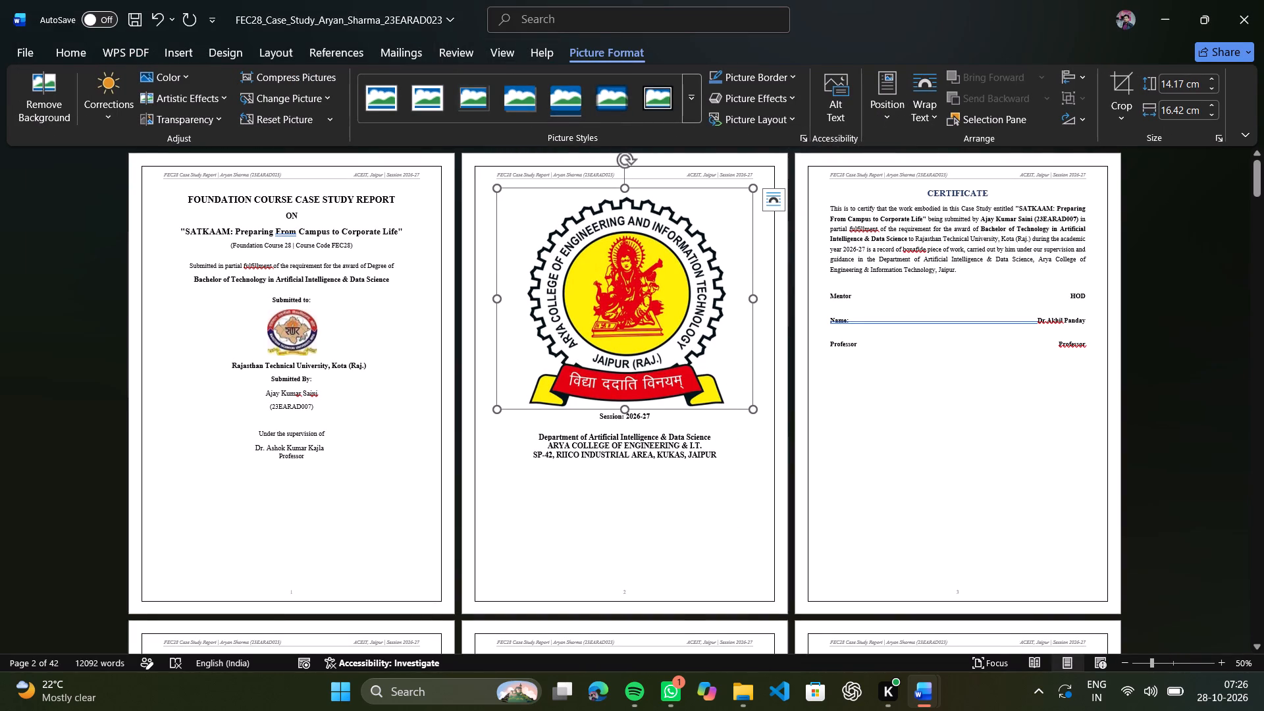
drag(753, 411, 575, 240)
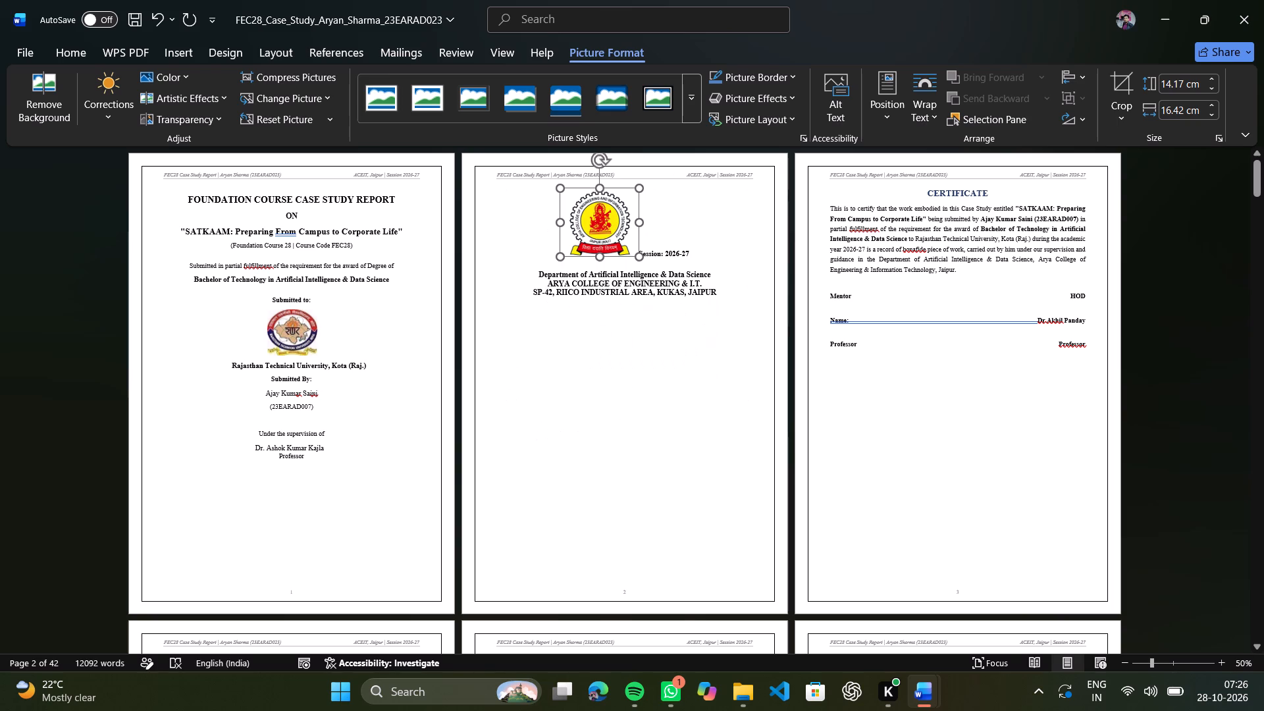
drag(575, 240, 557, 173)
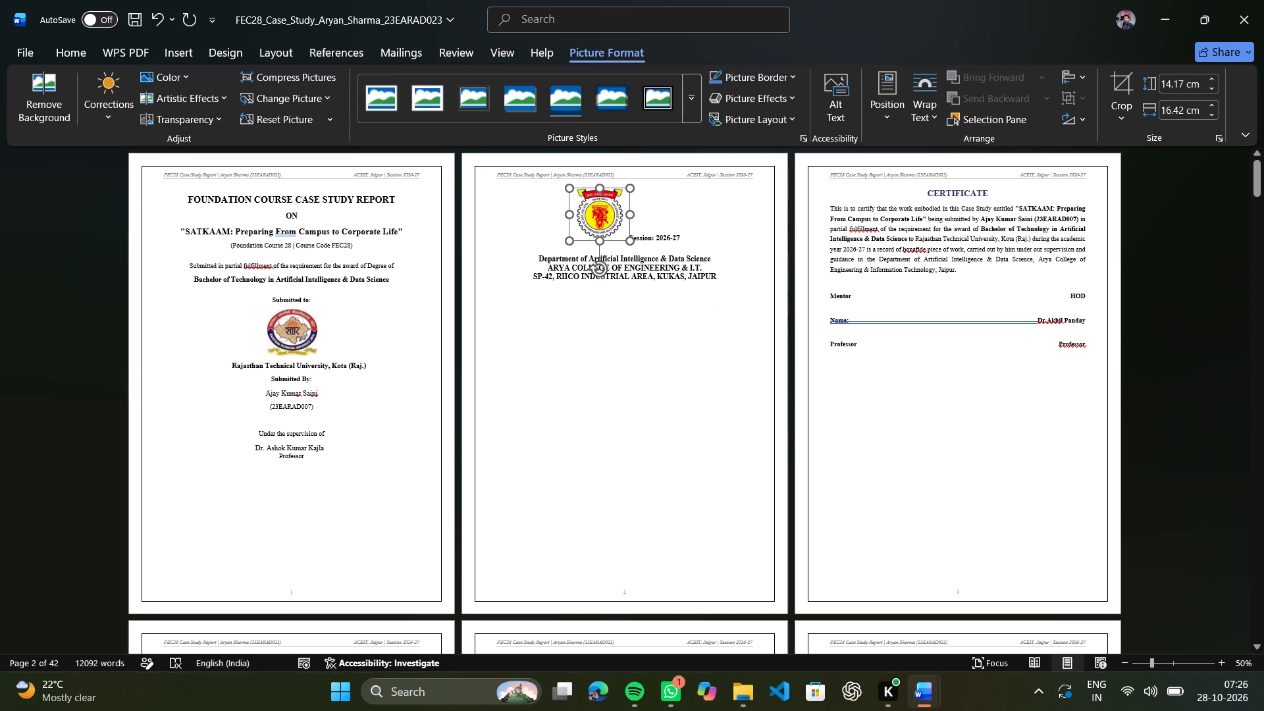
drag(557, 173, 575, 201)
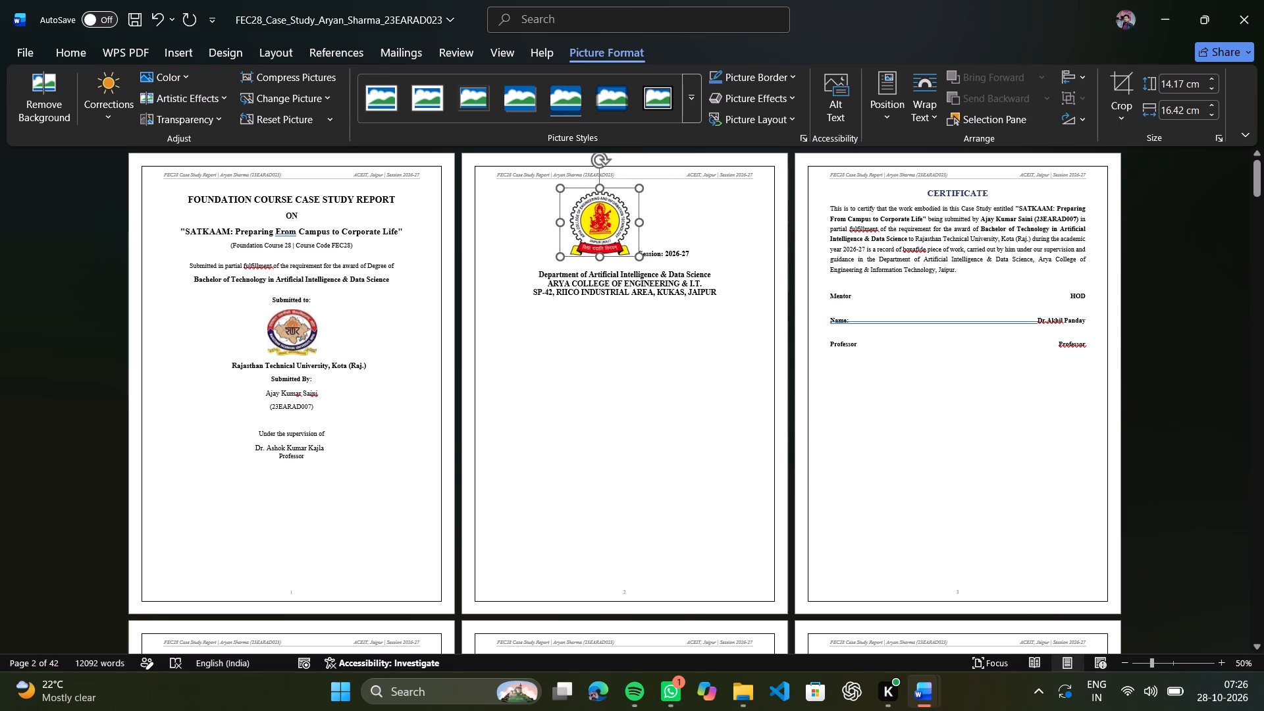
drag(575, 201, 577, 202)
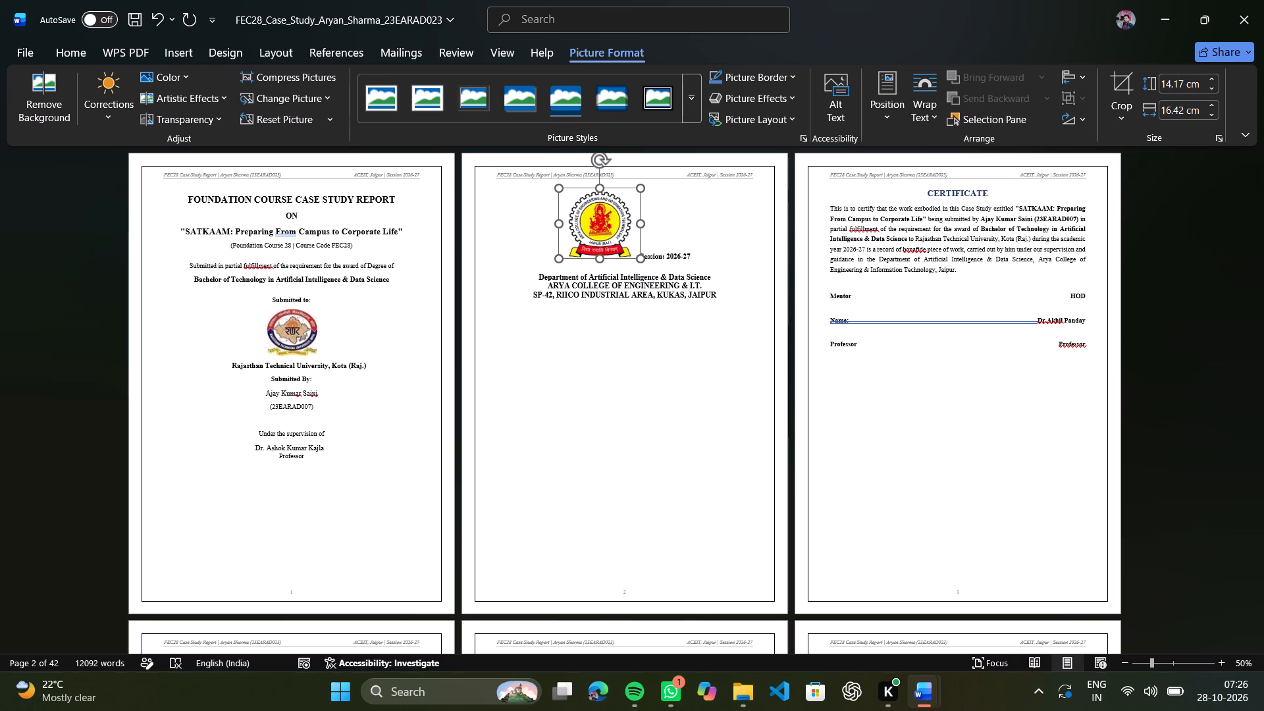
drag(577, 202, 577, 201)
scroll(527, 329, down, 1)
ctrl+scroll(527, 329, up, 1)
ctrl+scroll(527, 329, down, 1)
ctrl+scroll(527, 329, up, 1)
ctrl+scroll(527, 329, down, 1)
ctrl+scroll(527, 329, up, 1)
ctrl+scroll(527, 329, down, 1)
ctrl+scroll(527, 329, up, 1)
ctrl+scroll(527, 329, down, 1)
ctrl+scroll(527, 329, up, 1)
ctrl+scroll(527, 329, down, 1)
ctrl+scroll(527, 329, up, 1)
scroll(527, 329, down, 2)
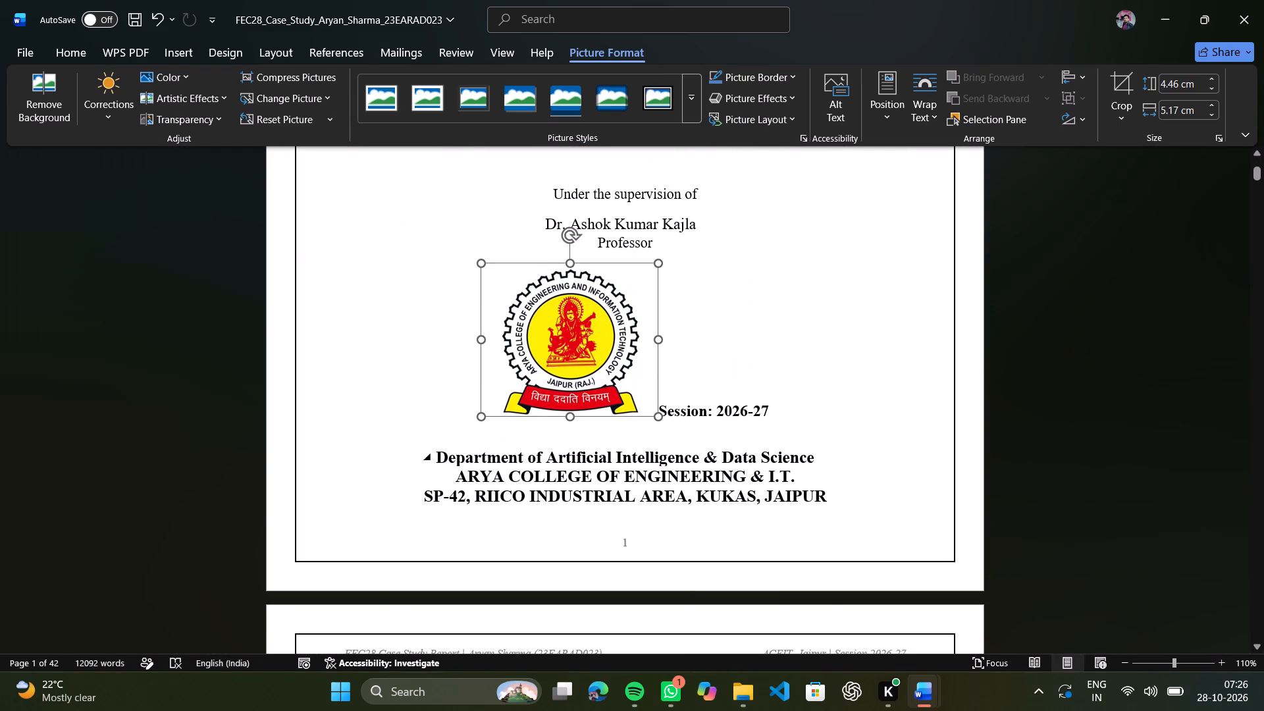
Move "Session: 2026-27" onto its own line below the college logo.
click(665, 411)
key(Left)
key(Return)
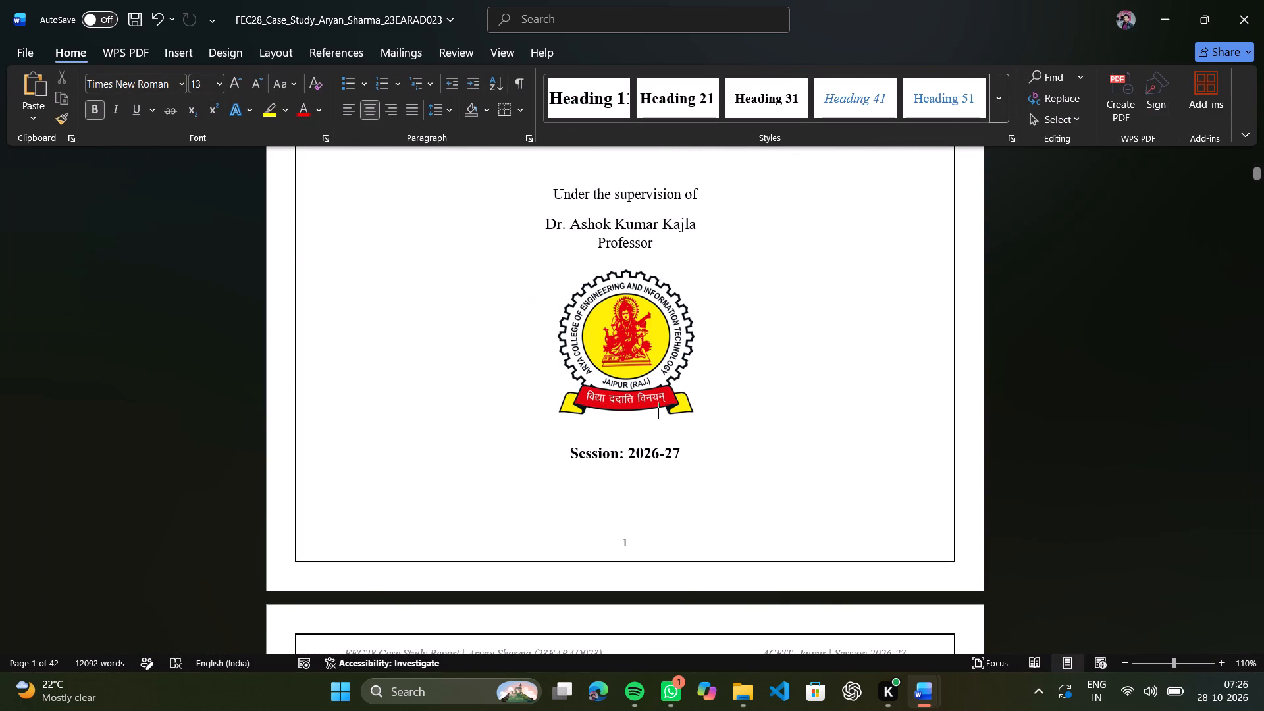
Shrink the college logo further so the department, college and address lines fit on the cover page.
right_click(665, 411)
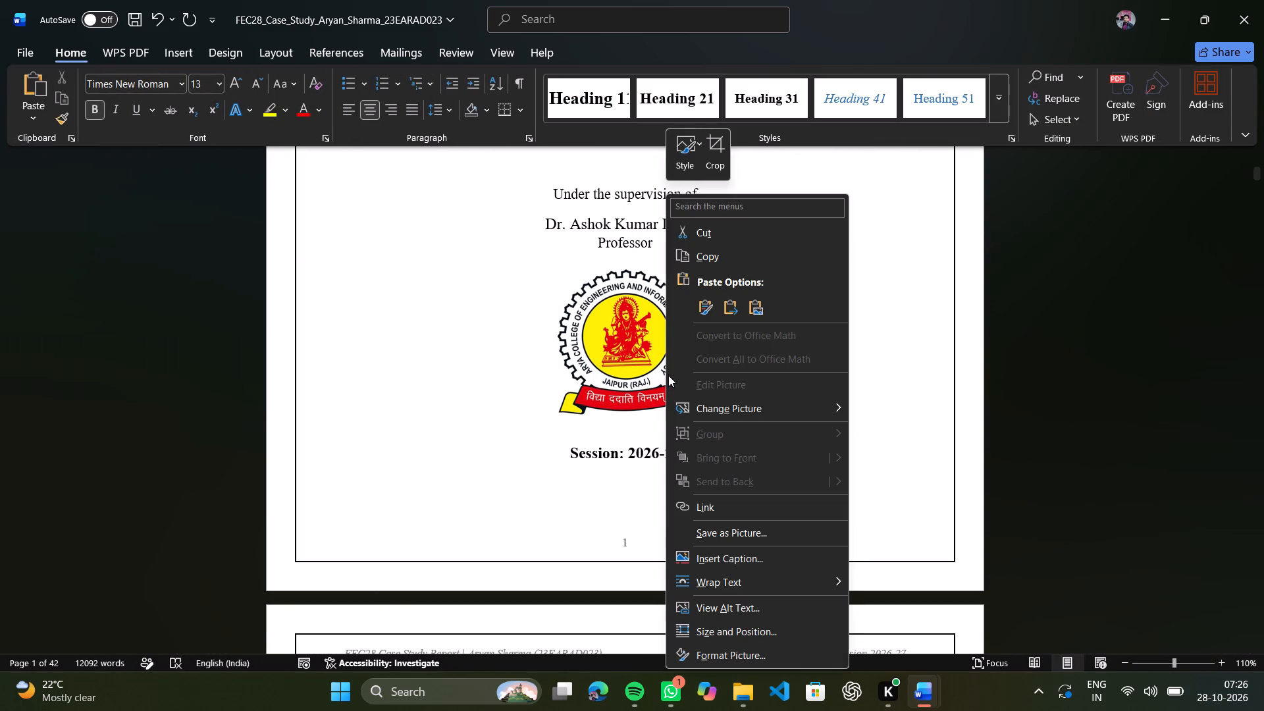
click(636, 361)
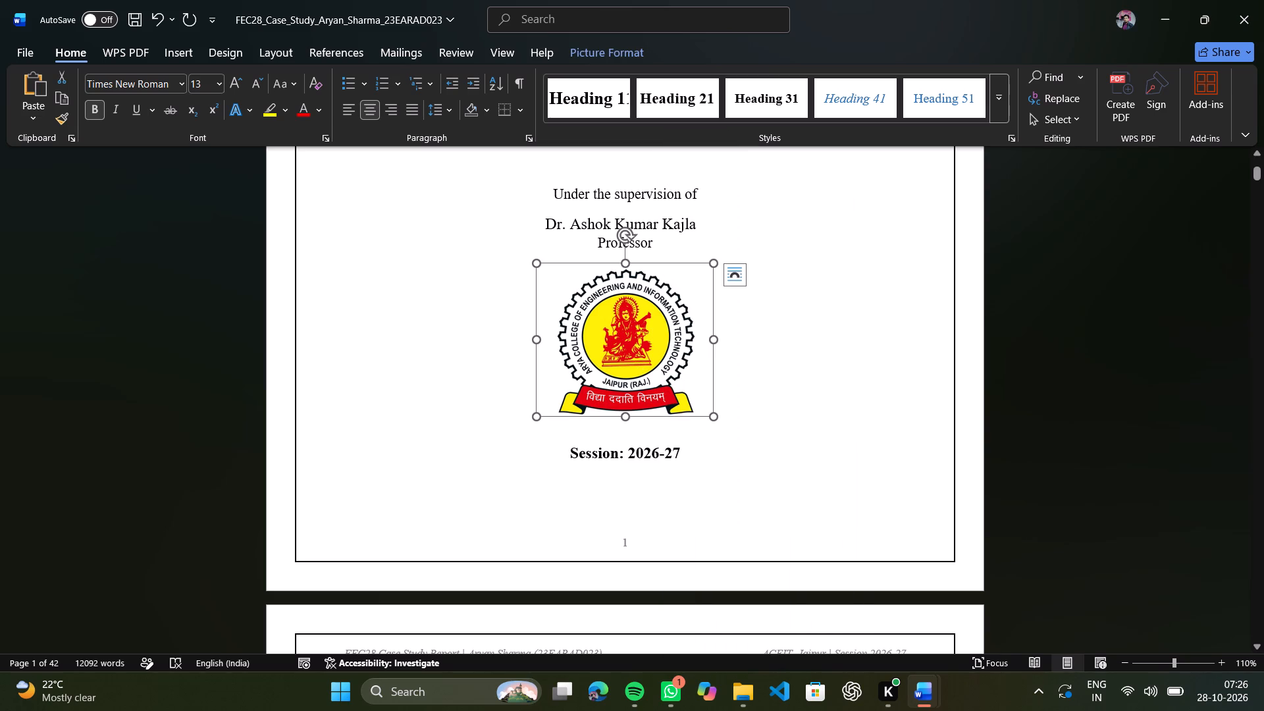
drag(714, 415, 647, 288)
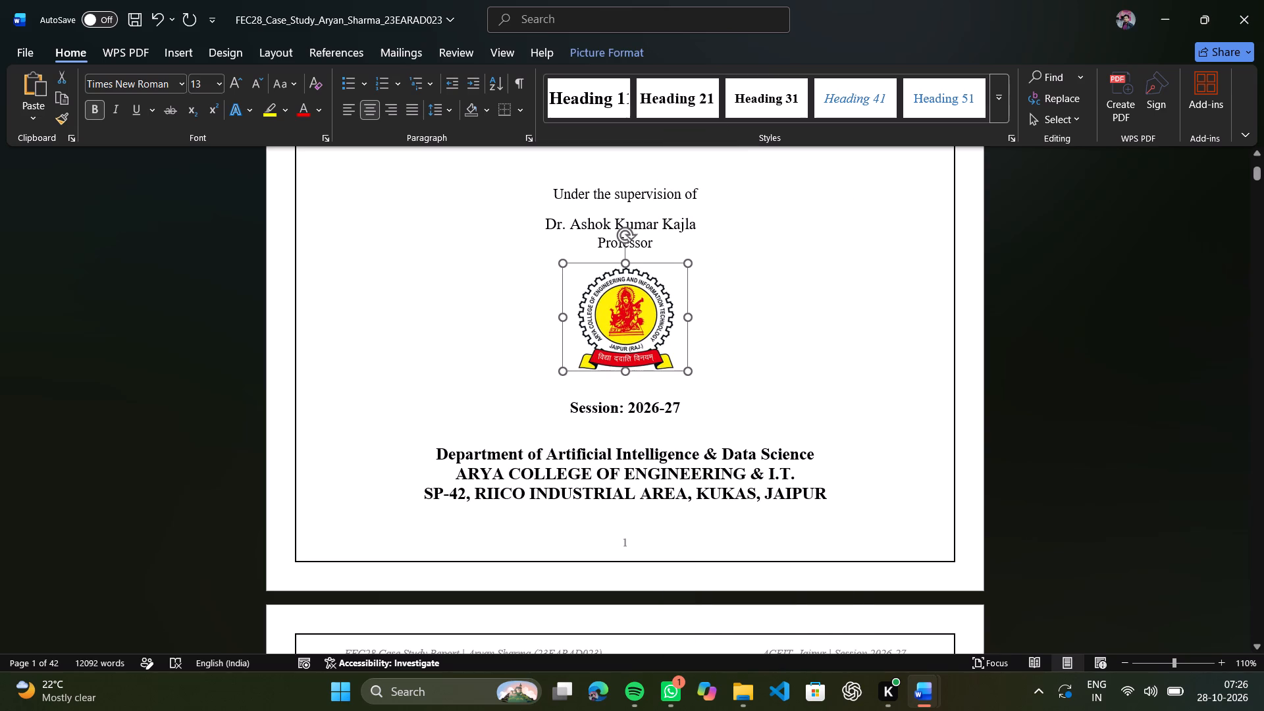
drag(647, 288, 641, 268)
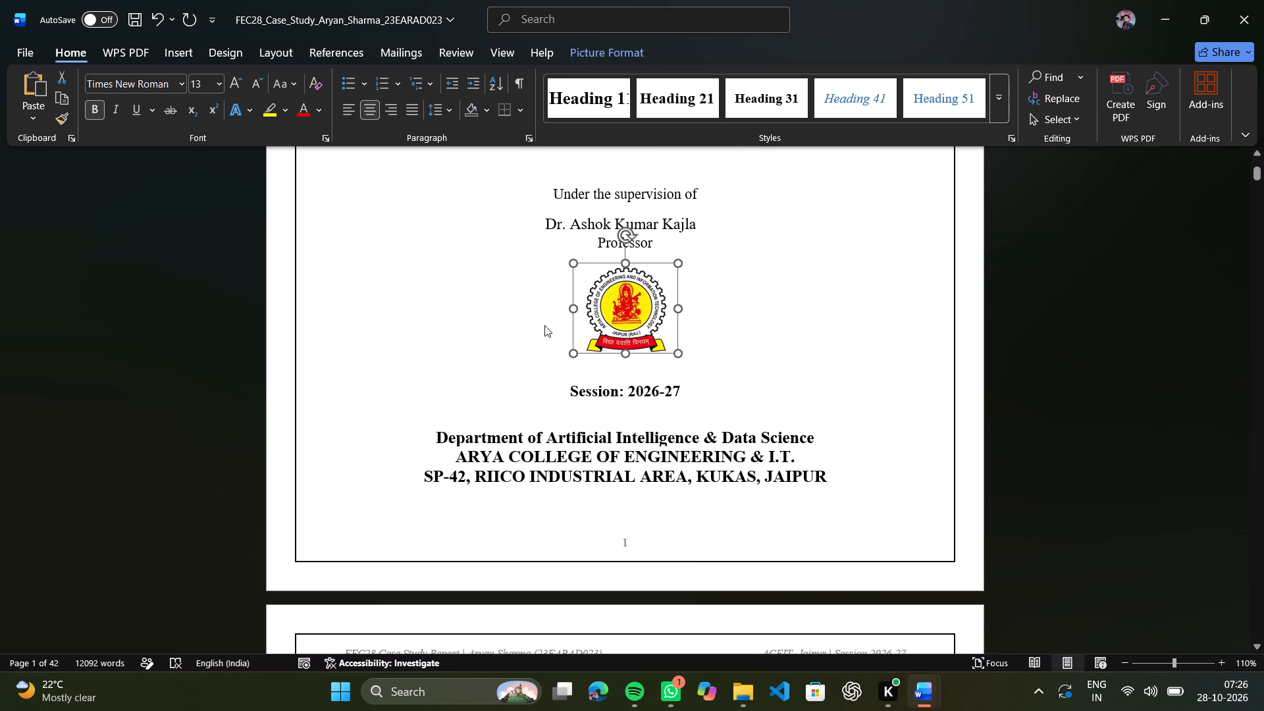
click(564, 380)
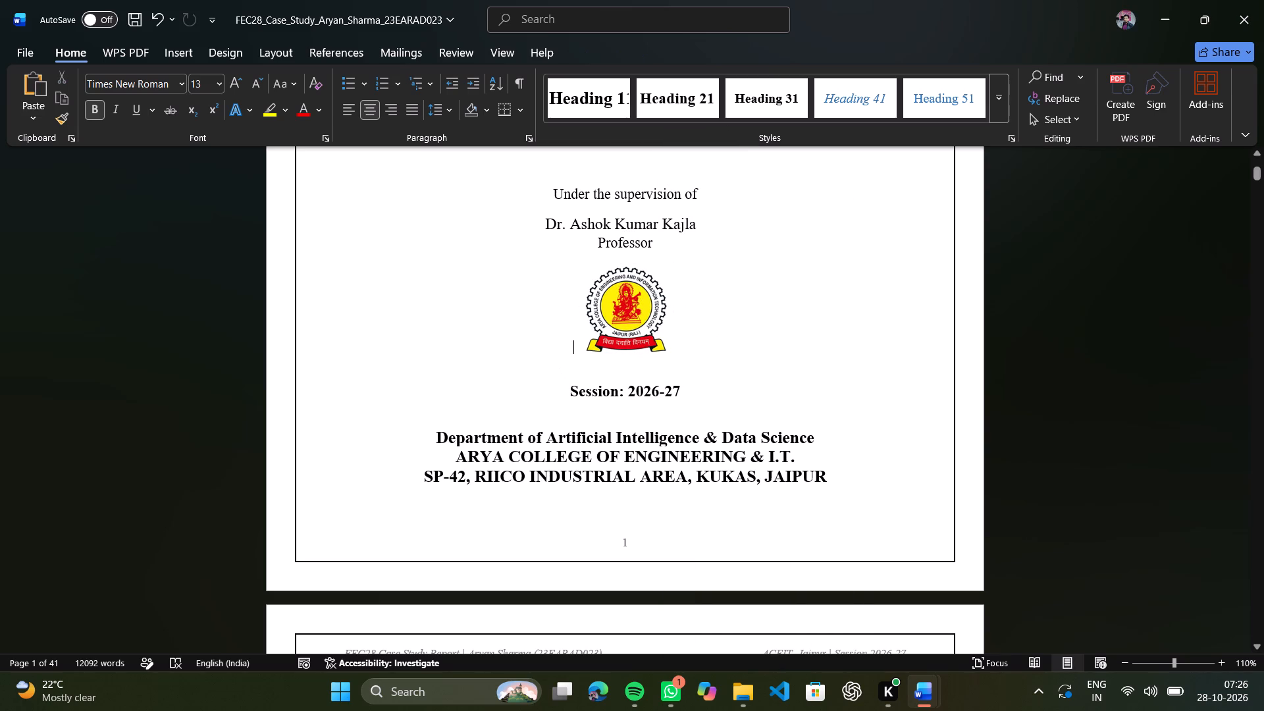
Reset the "Session: 2026-27" line to plain 10.5 pt text through the styles and centre it.
drag(568, 390, 746, 401)
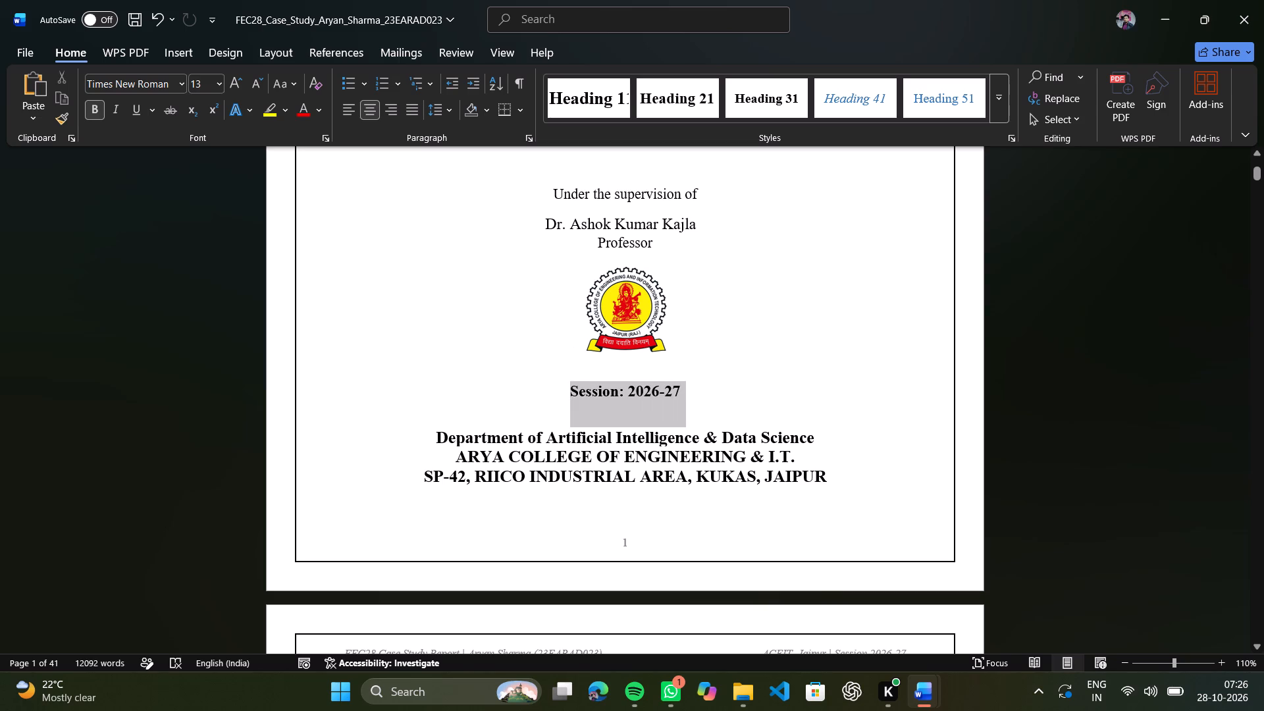
drag(746, 401, 745, 401)
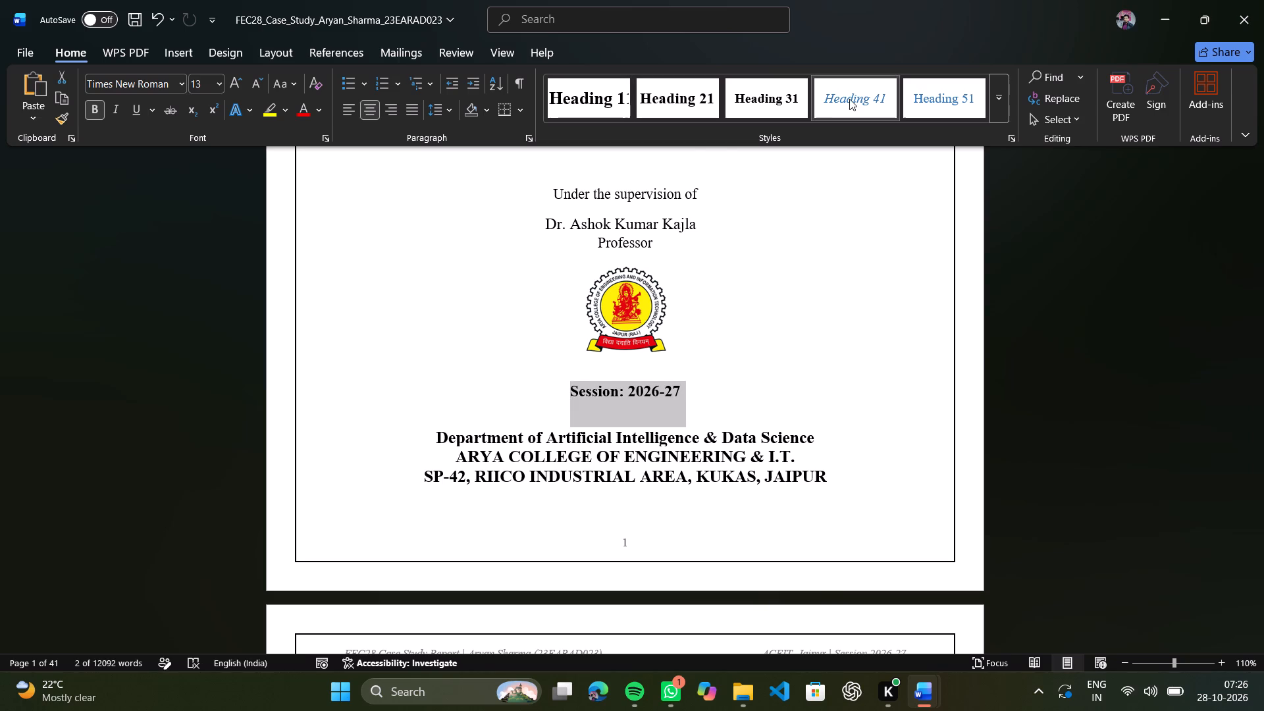
click(996, 97)
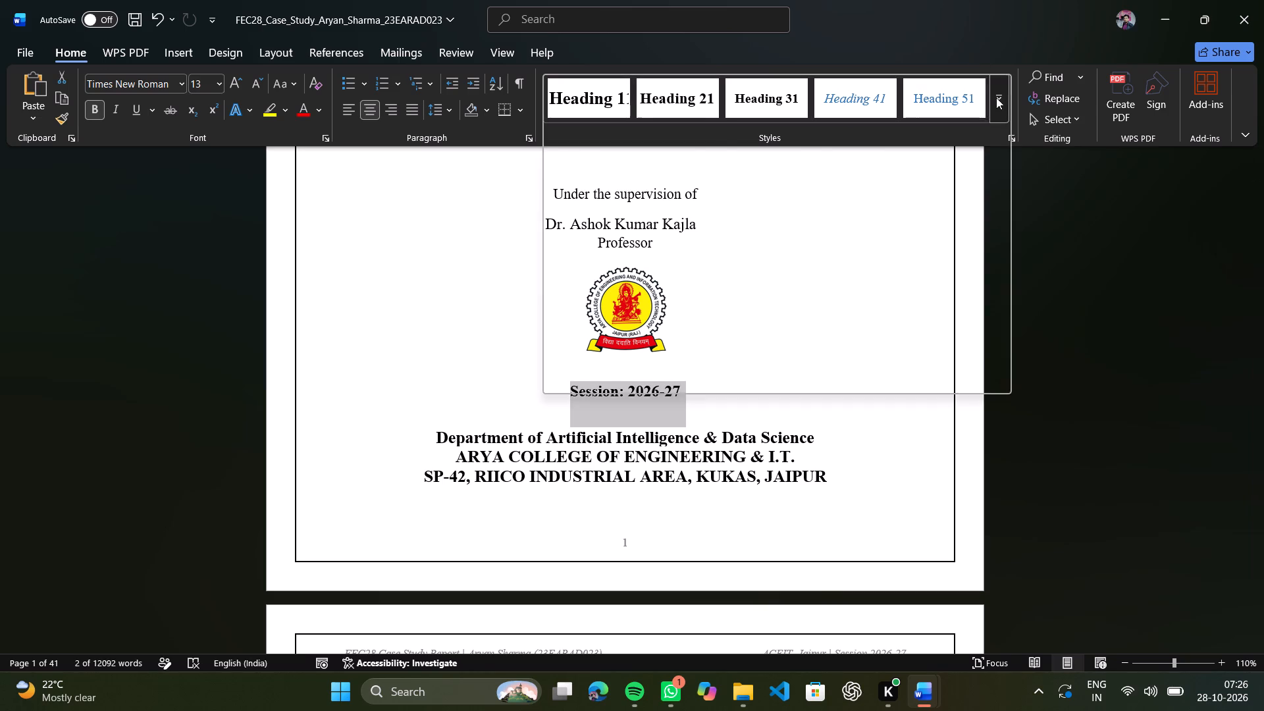
click(625, 346)
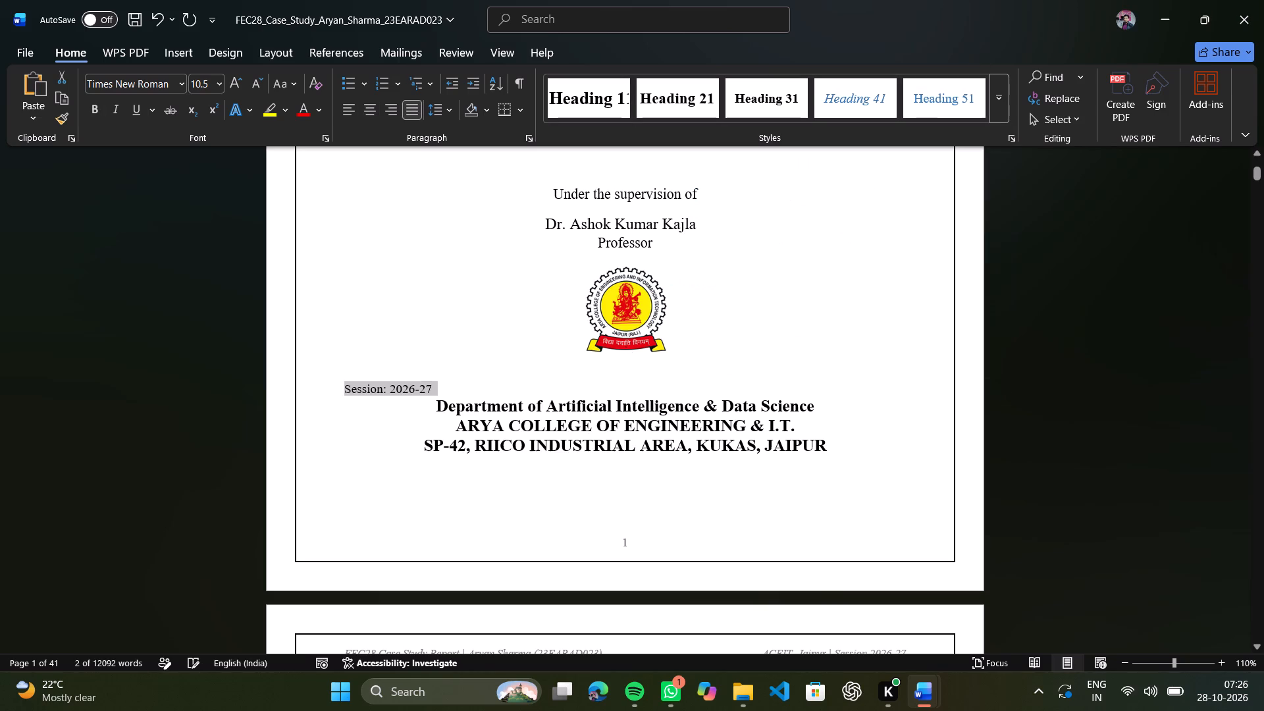
click(364, 113)
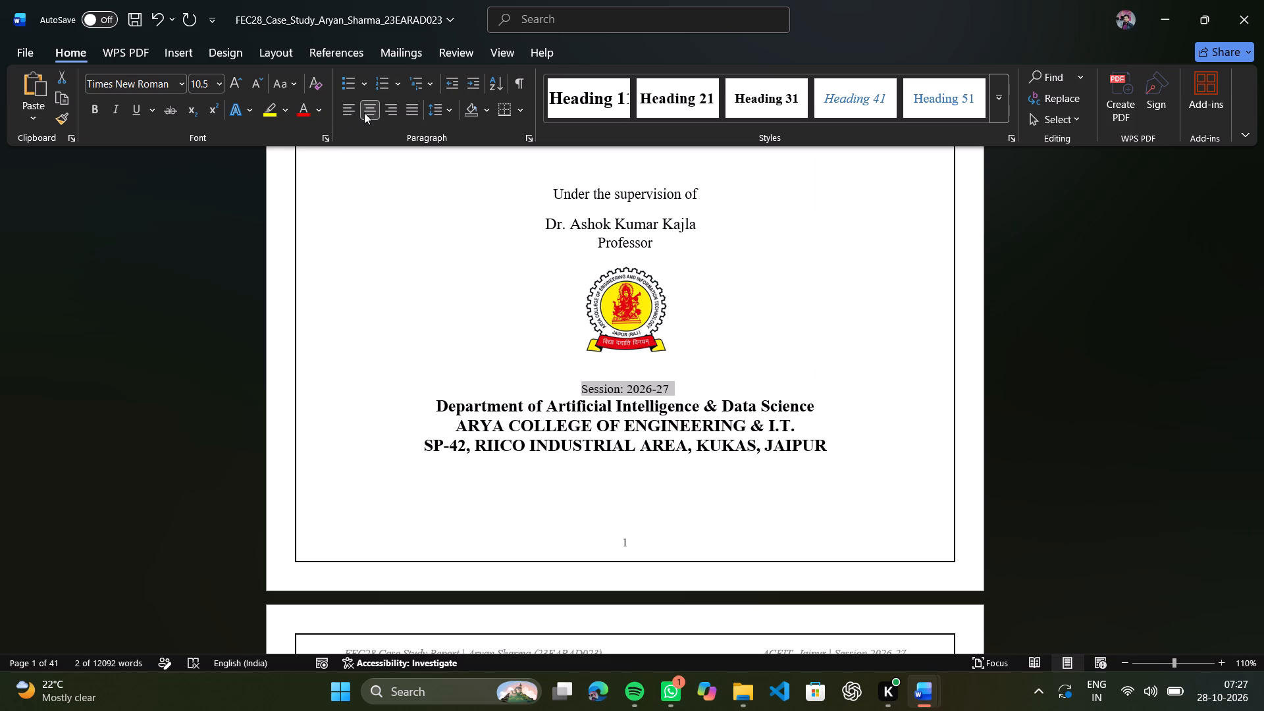
Clear the formatting of the college logo and "Session: 2026-27" line, and make them 12 pt, centred and bold.
drag(431, 298, 774, 406)
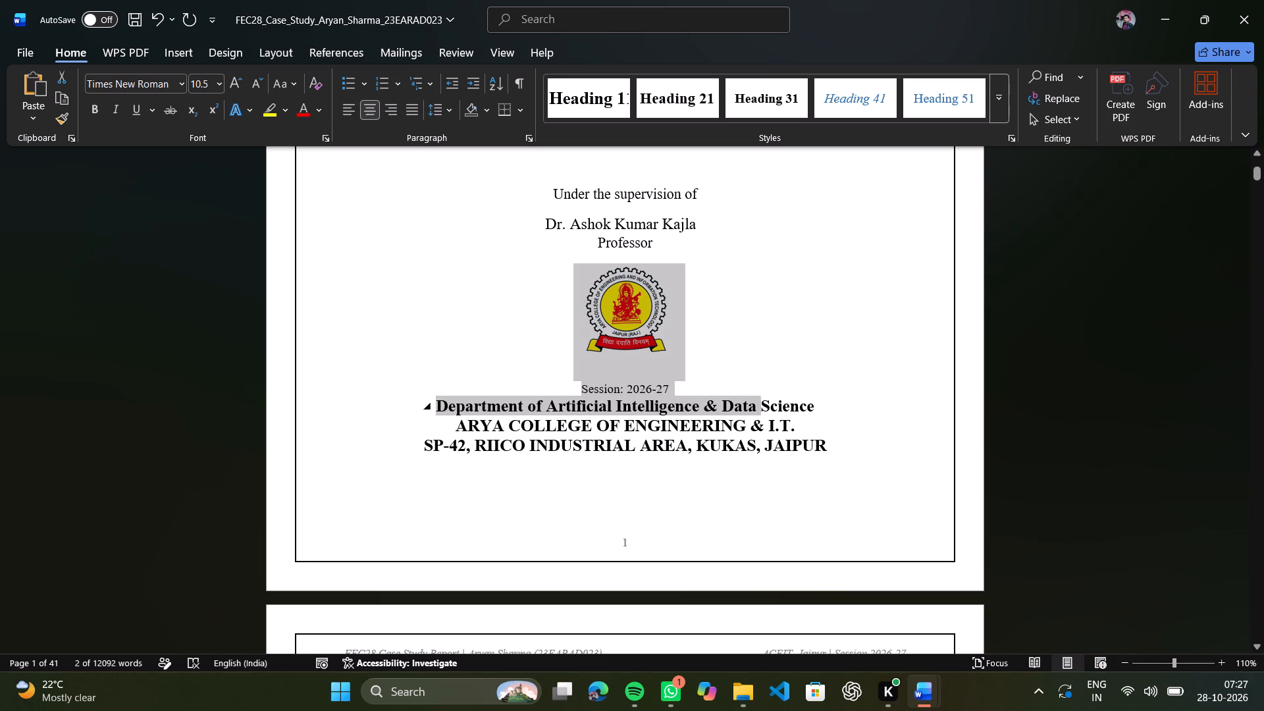
drag(774, 406, 804, 391)
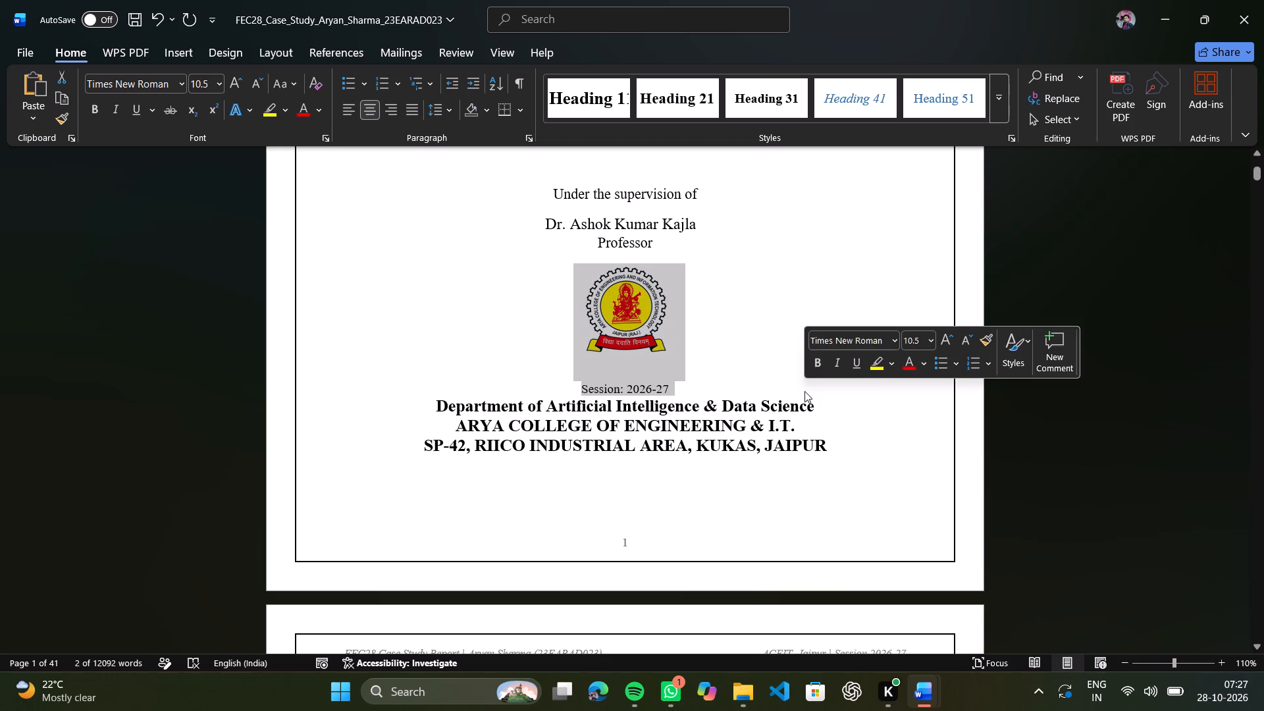
click(993, 93)
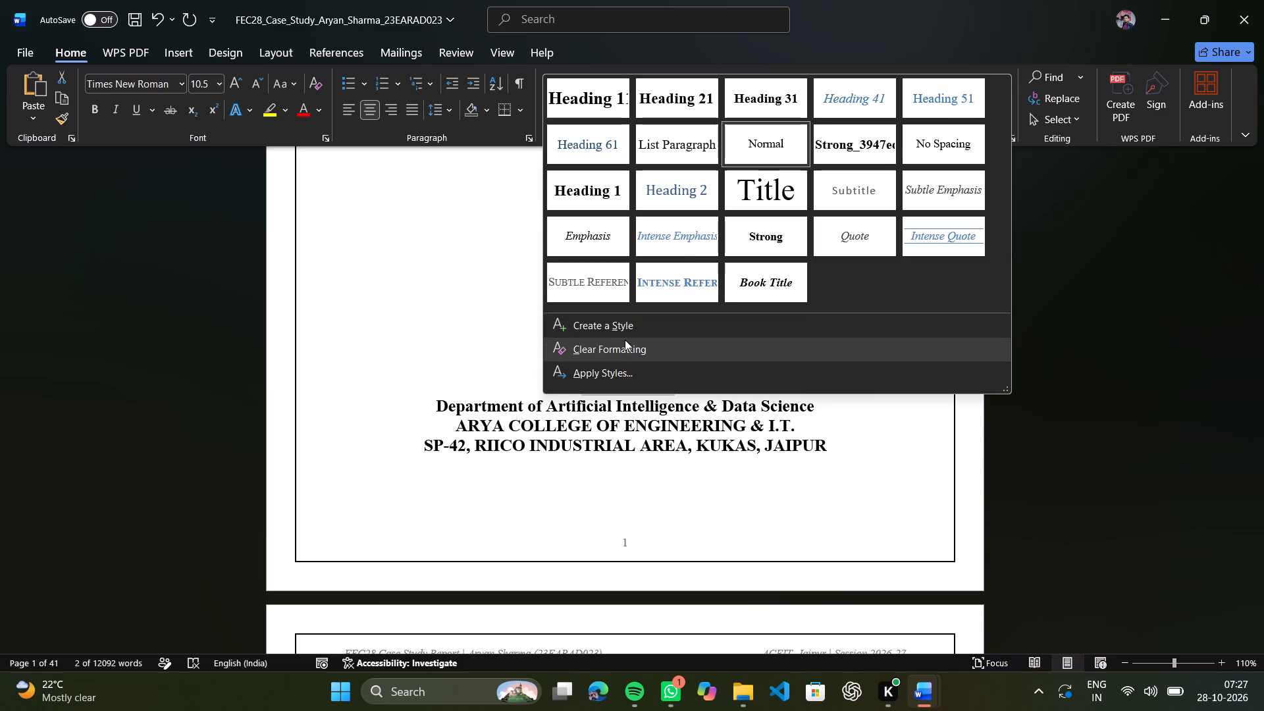
click(623, 349)
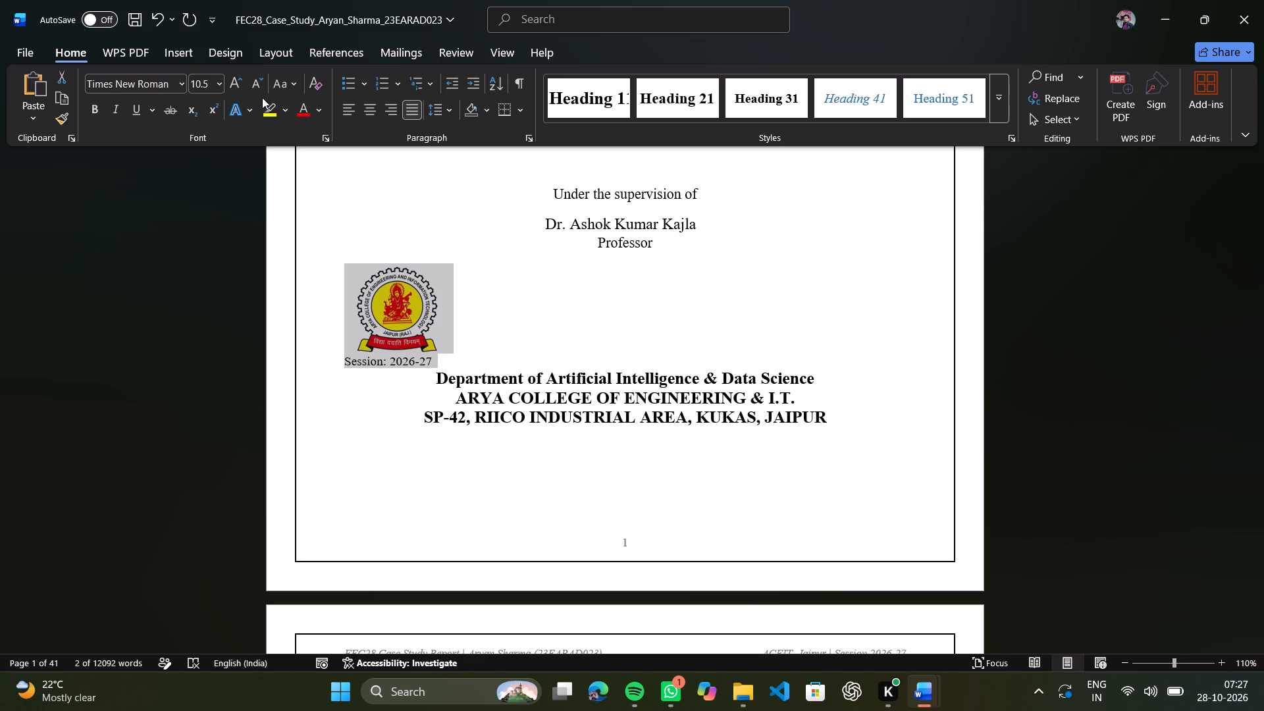
click(236, 92)
click(236, 92)
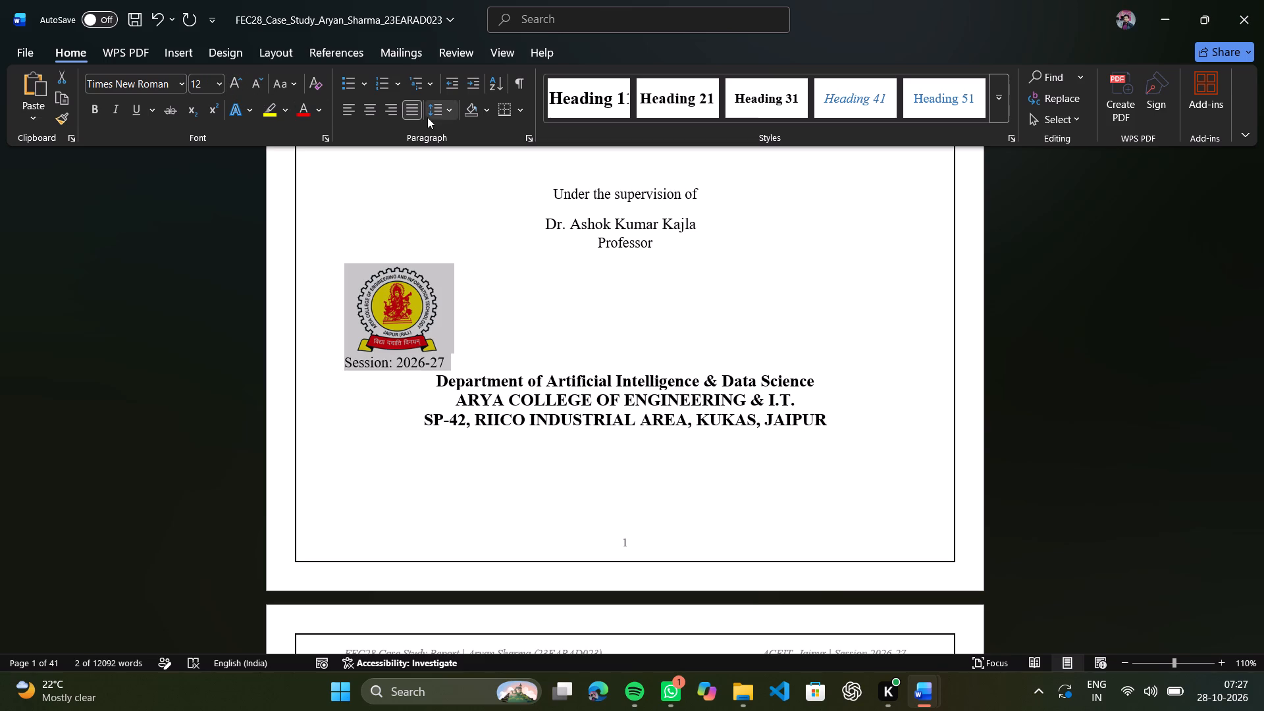
click(375, 109)
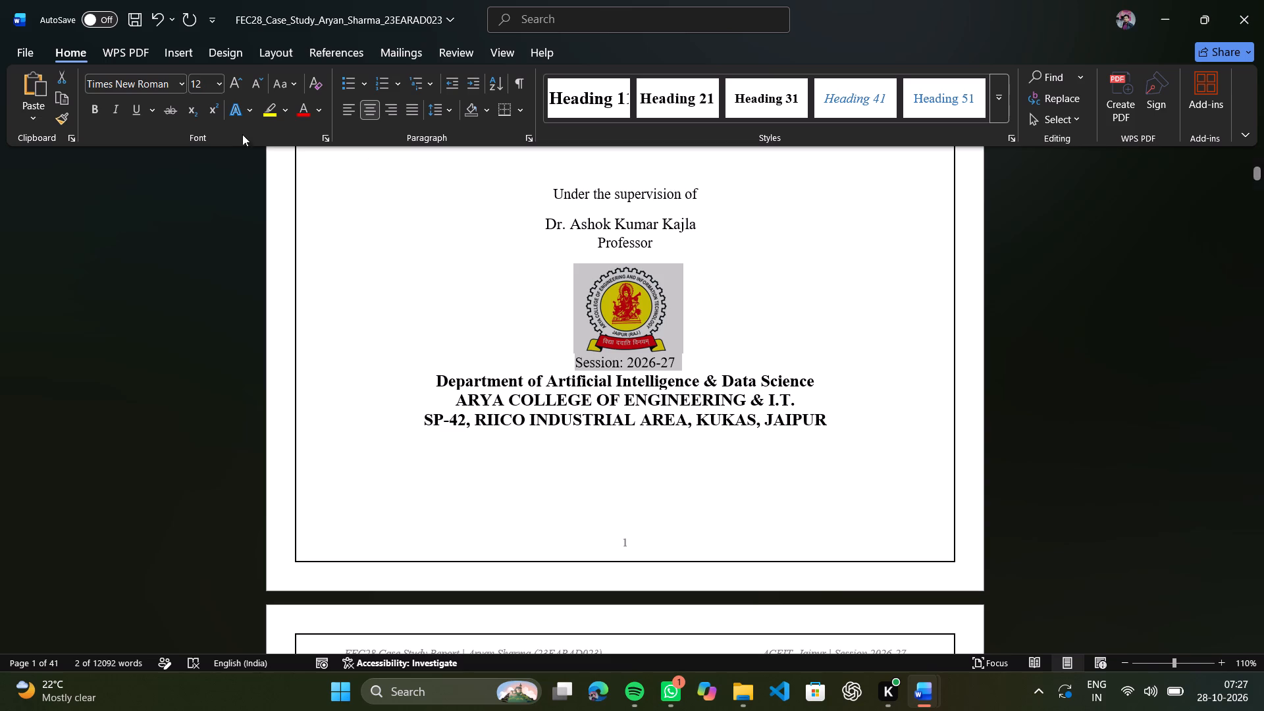
click(97, 115)
Insert five blank lines between "Session: 2026-27" and the department line on the cover page.
click(764, 353)
click(725, 369)
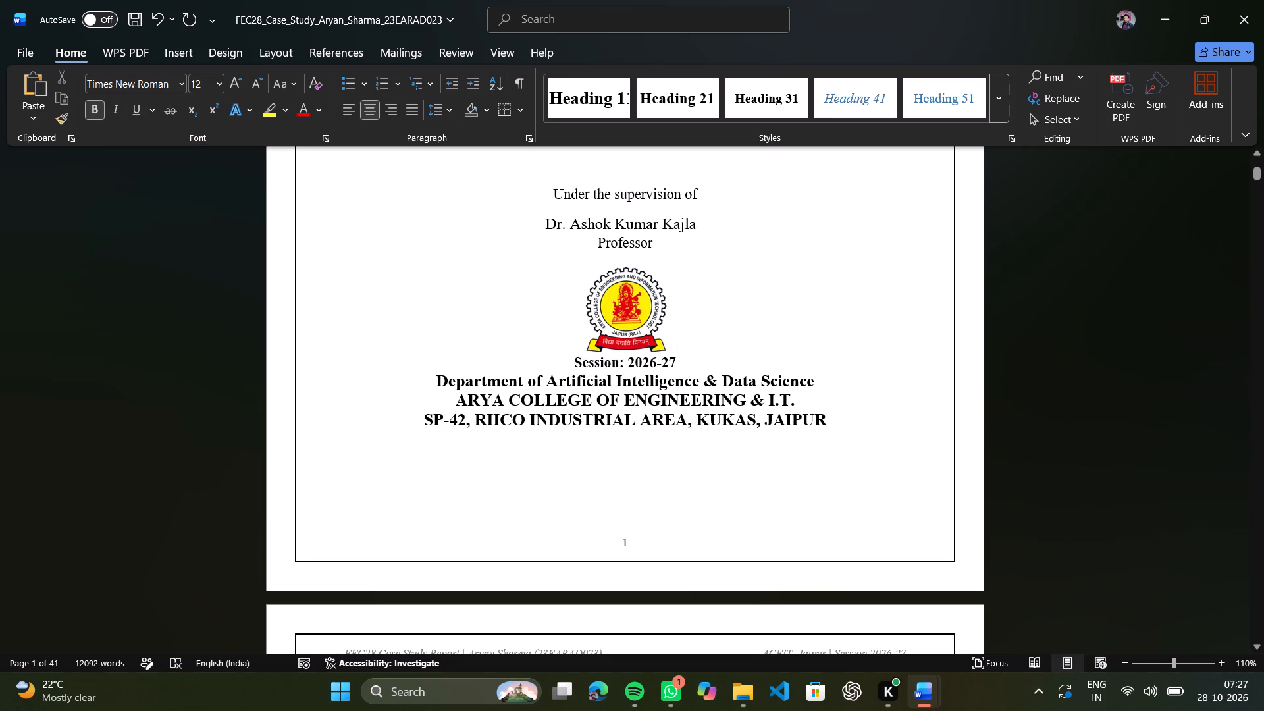
key(Return)
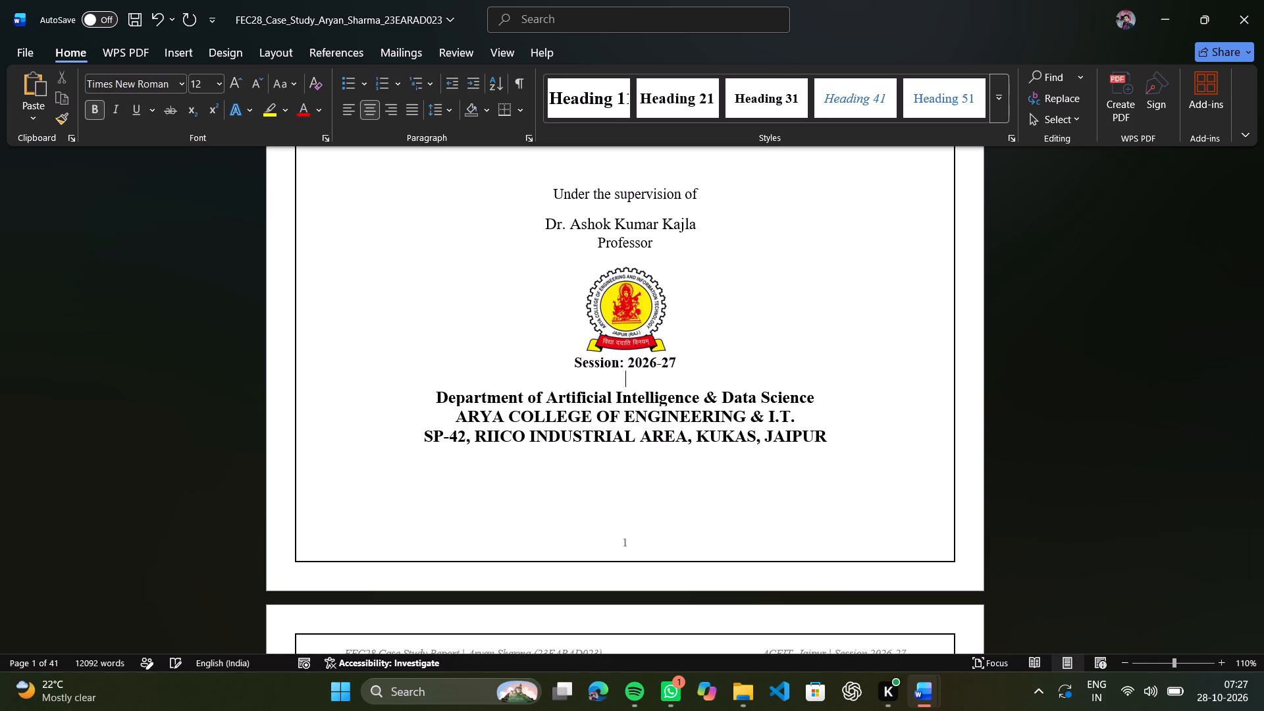
scroll(1028, 710, up, 2)
key(Return)
key(Return)
key(Return)
key(Return)
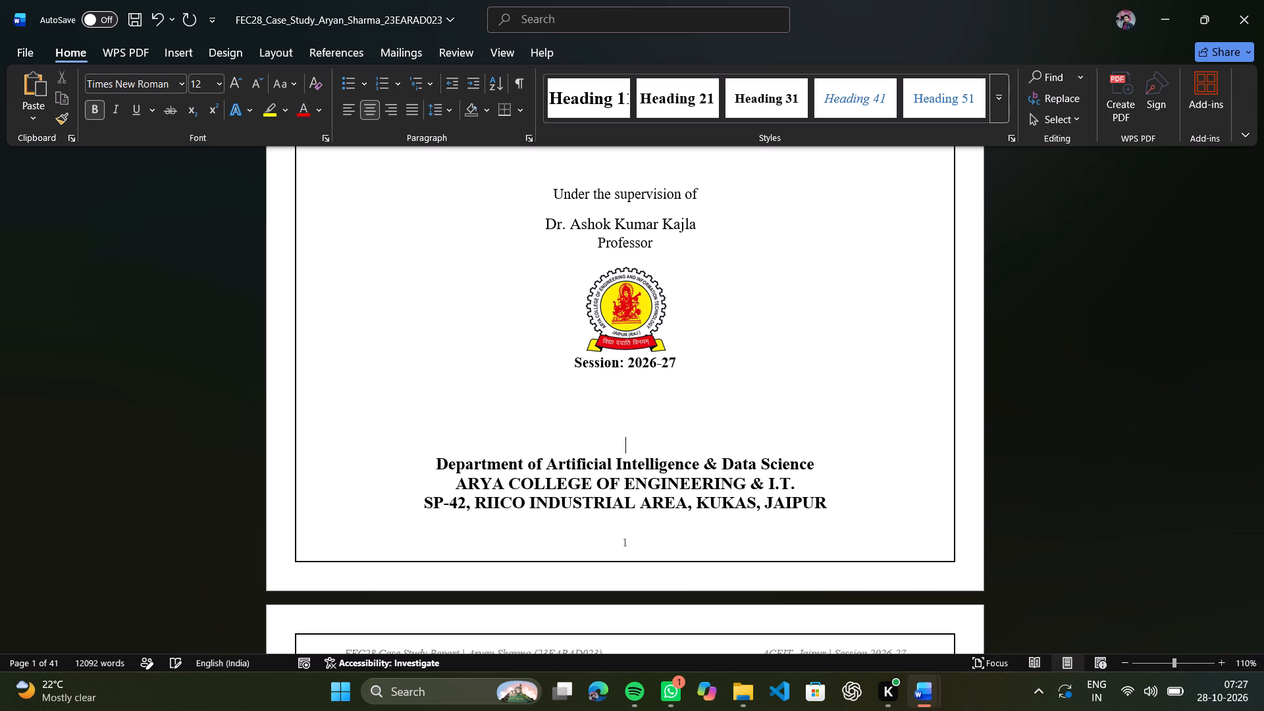
key(BackSpace)
key(Return)
Enlarge the college logo proportionally so its emblem is about as wide as the university logo.
scroll(822, 580, up, 2)
scroll(822, 580, down, 1)
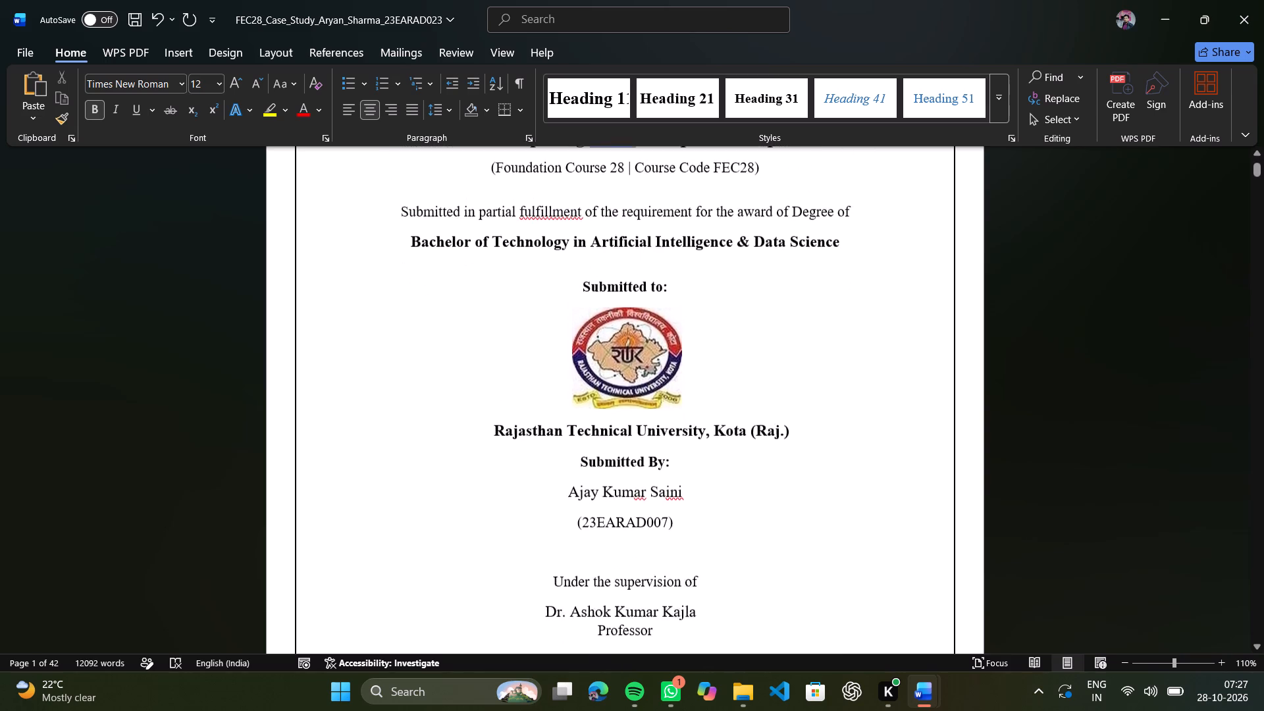
scroll(822, 580, down, 1)
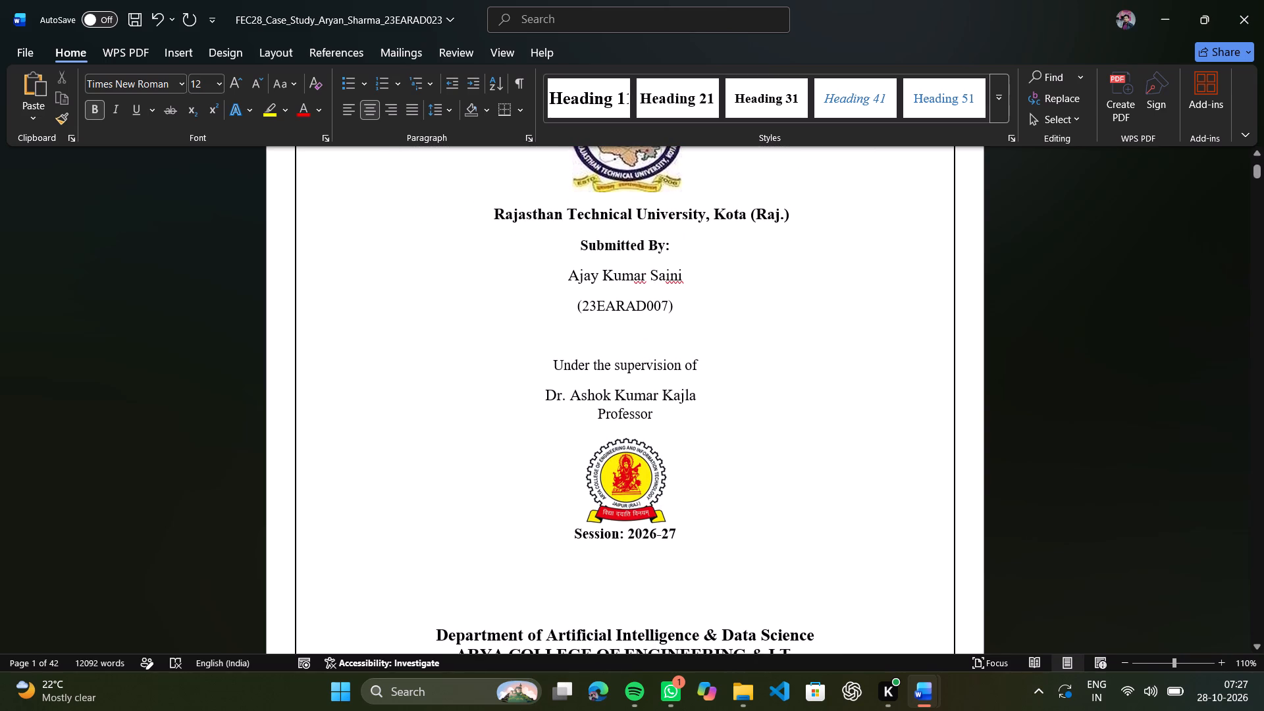
click(627, 513)
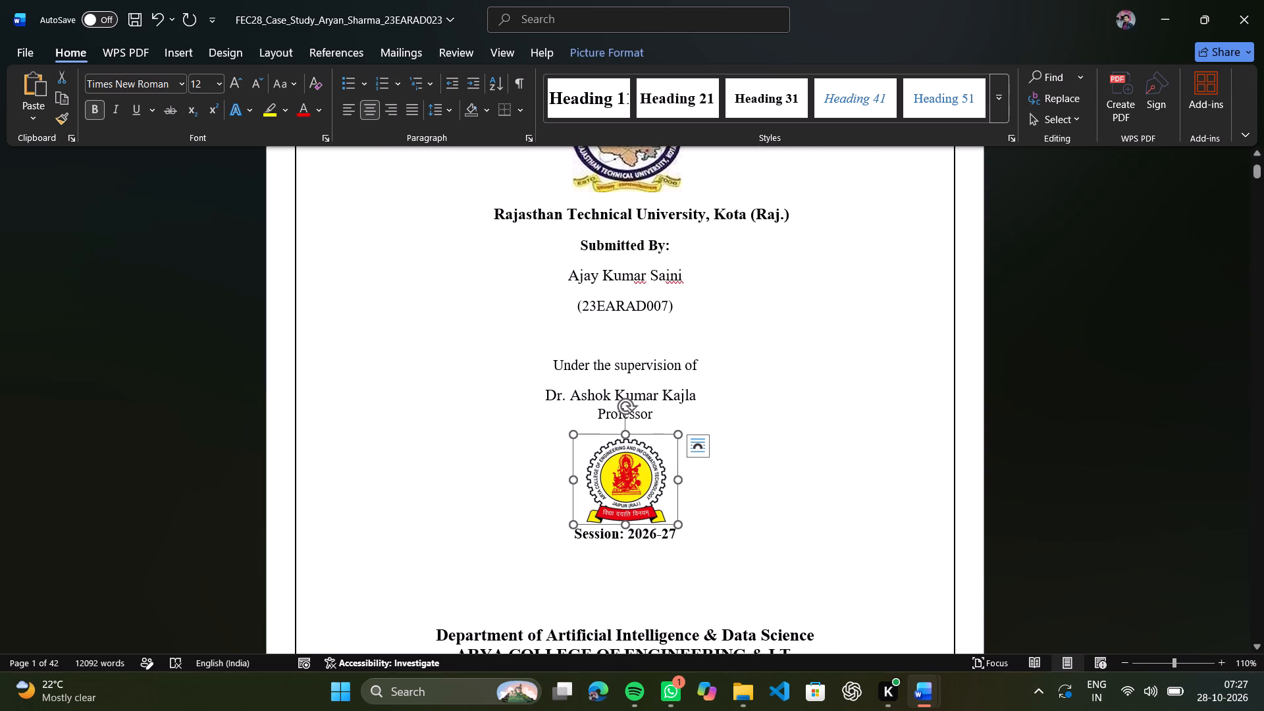
drag(673, 525, 685, 559)
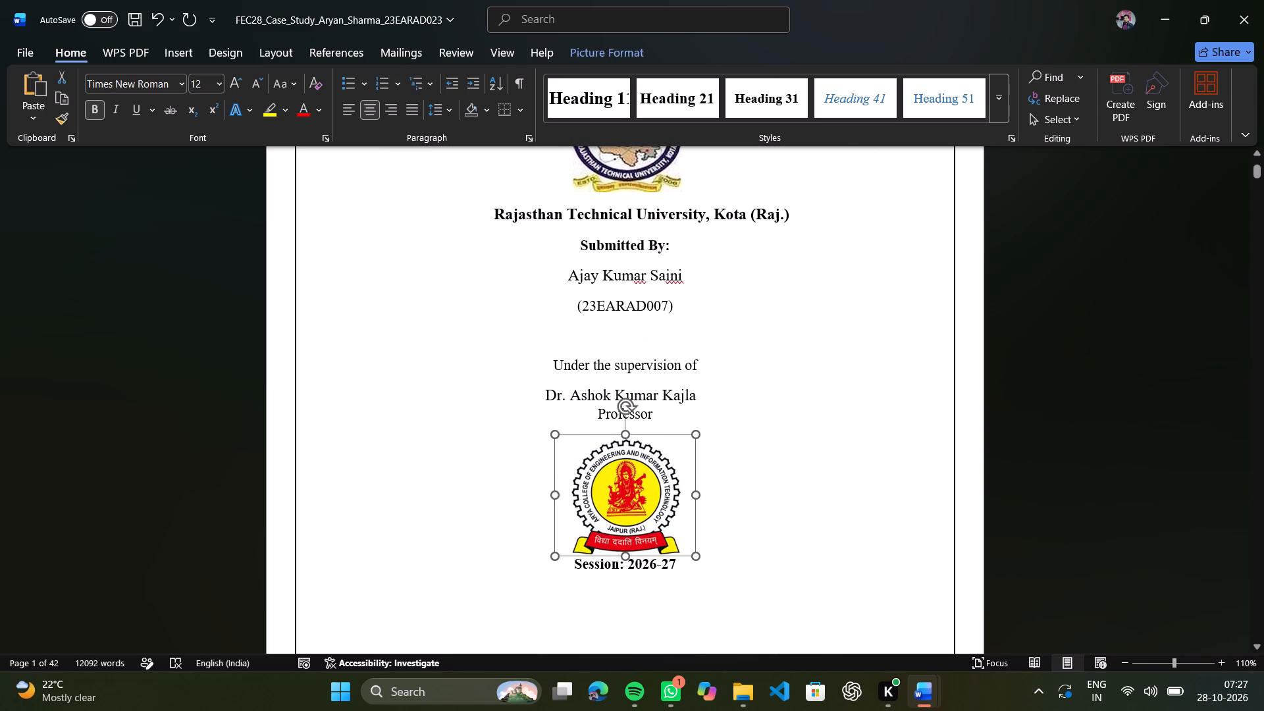
drag(685, 559, 687, 562)
click(681, 654)
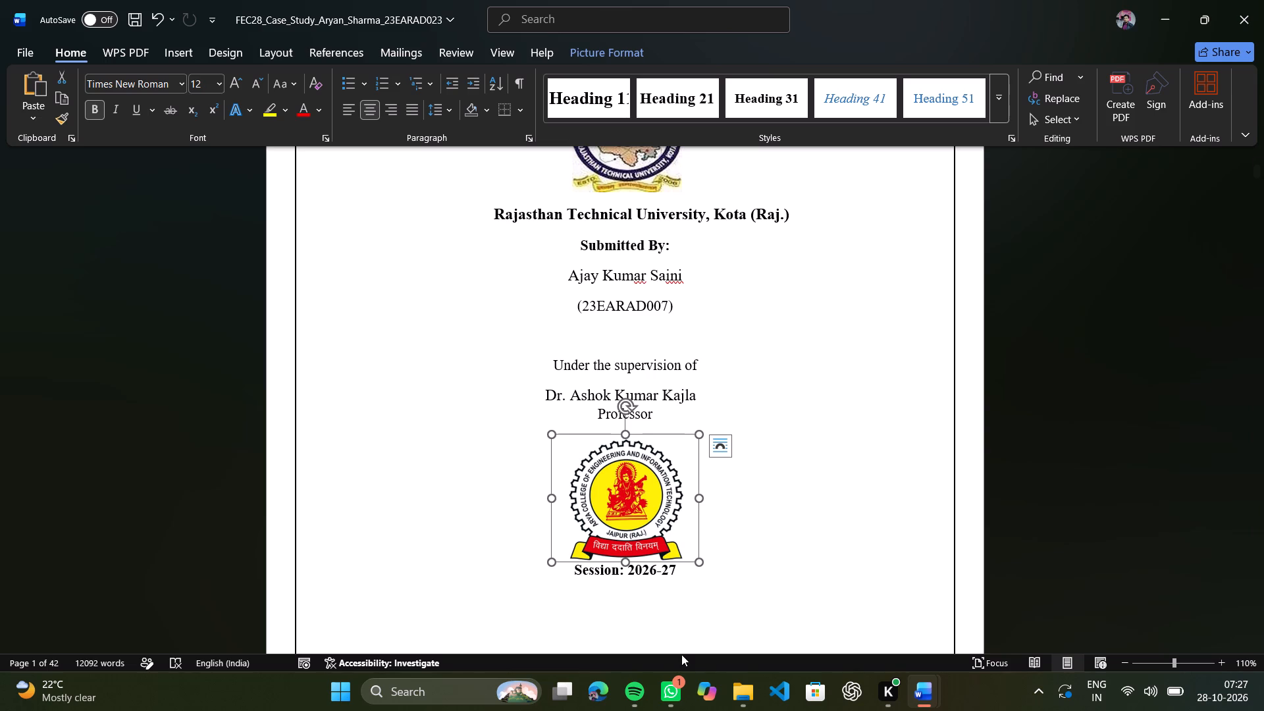
Remove three blank lines below "Session: 2026-27" to bring the department, college and address lines back onto the cover page.
scroll(663, 616, down, 1)
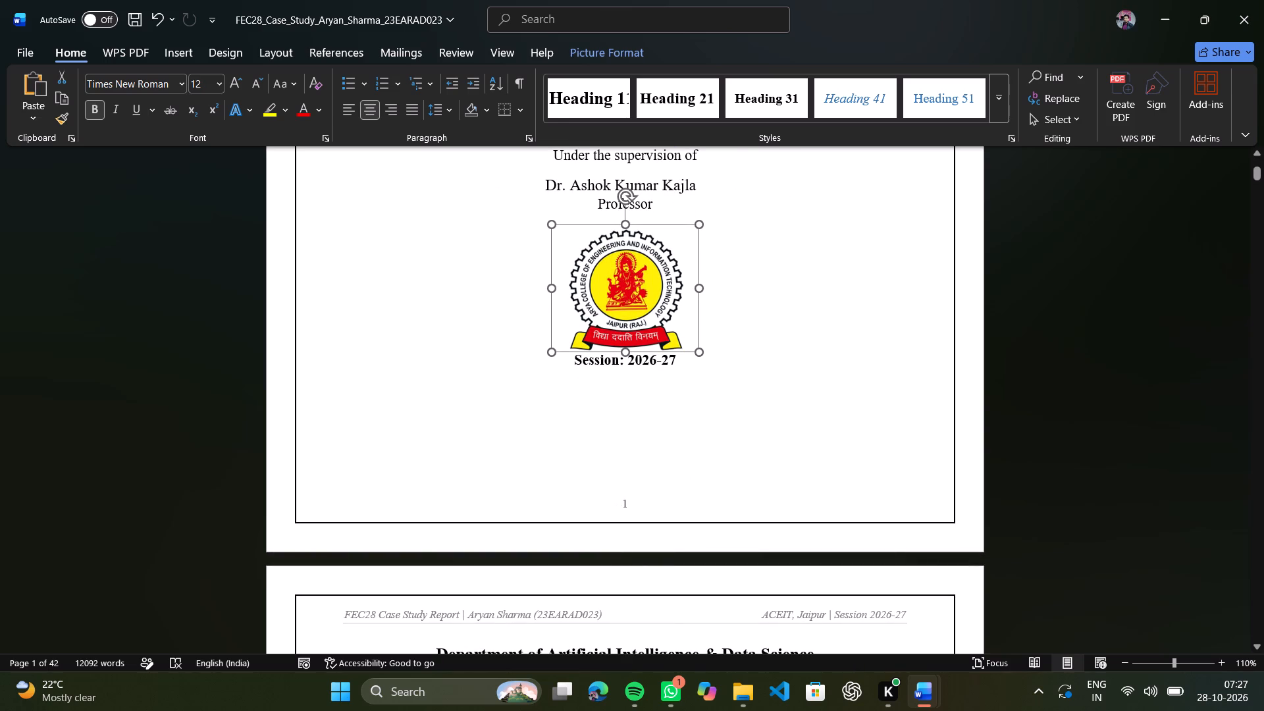
click(614, 468)
key(BackSpace)
key(BackSpace)
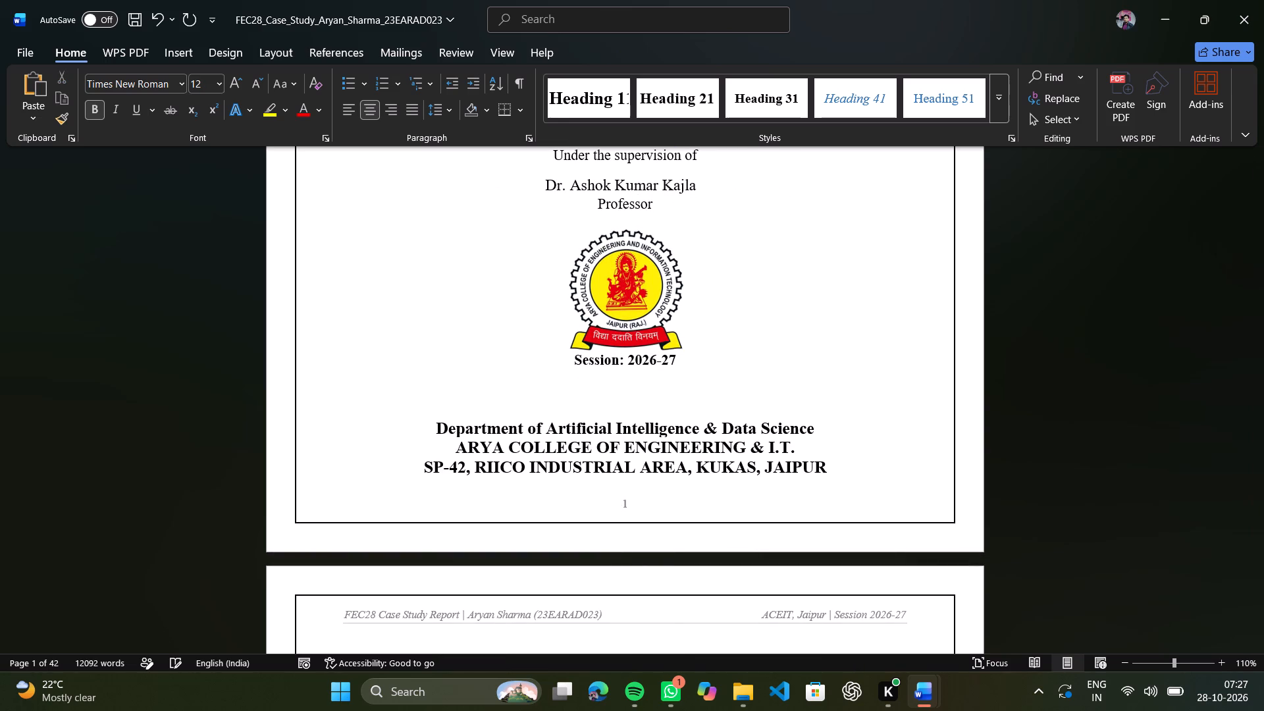
key(BackSpace)
Change the last digits of the roll number in the page header to match the roll number on the cover page.
scroll(614, 468, up, 3)
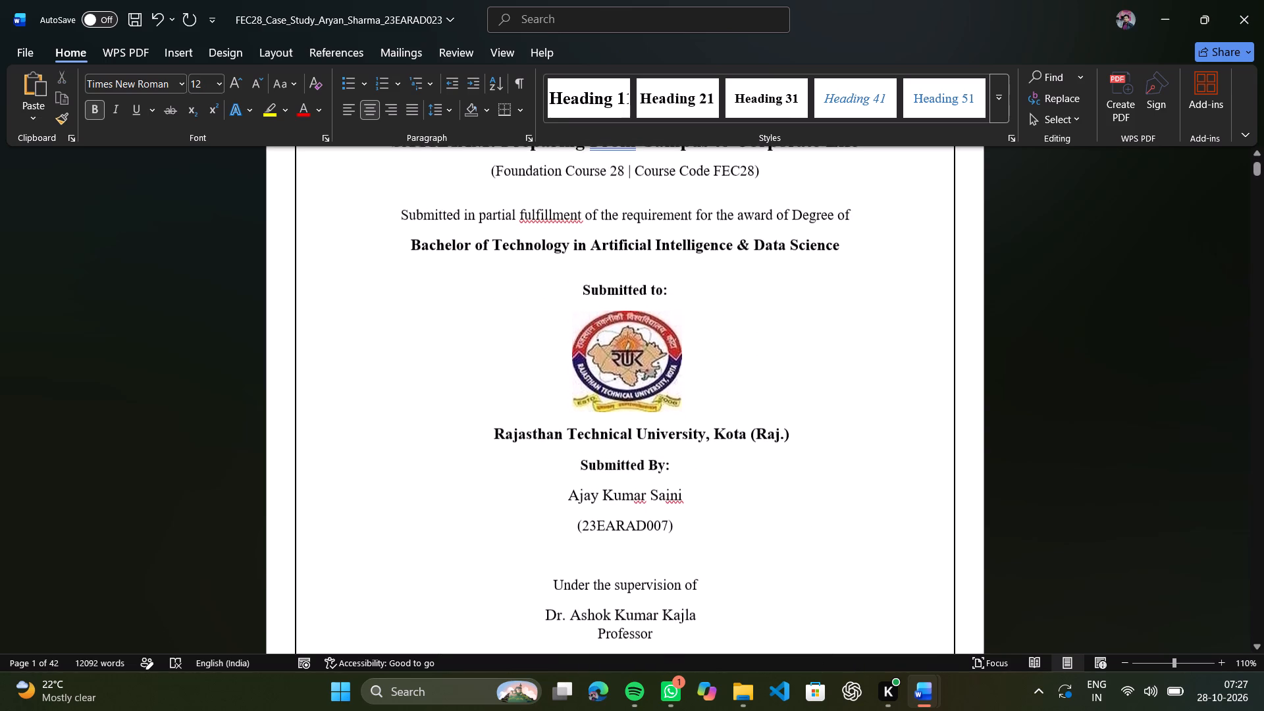
scroll(614, 468, up, 1)
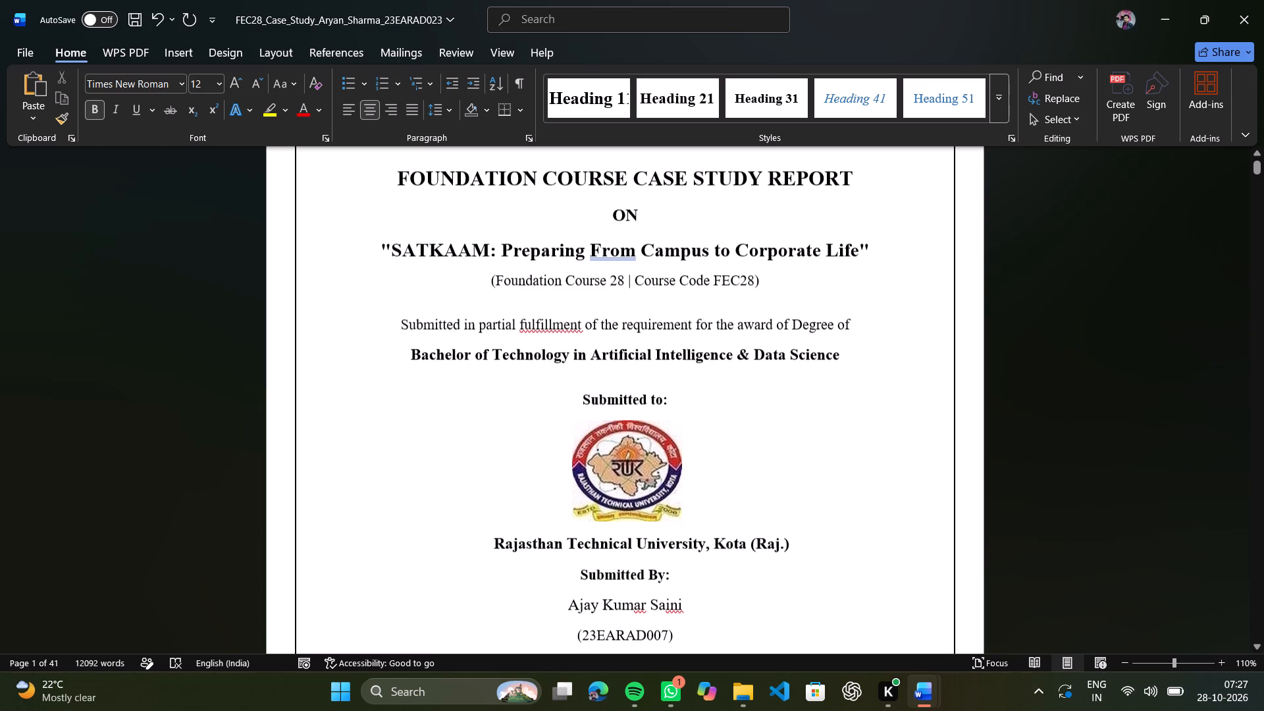
scroll(614, 468, up, 1)
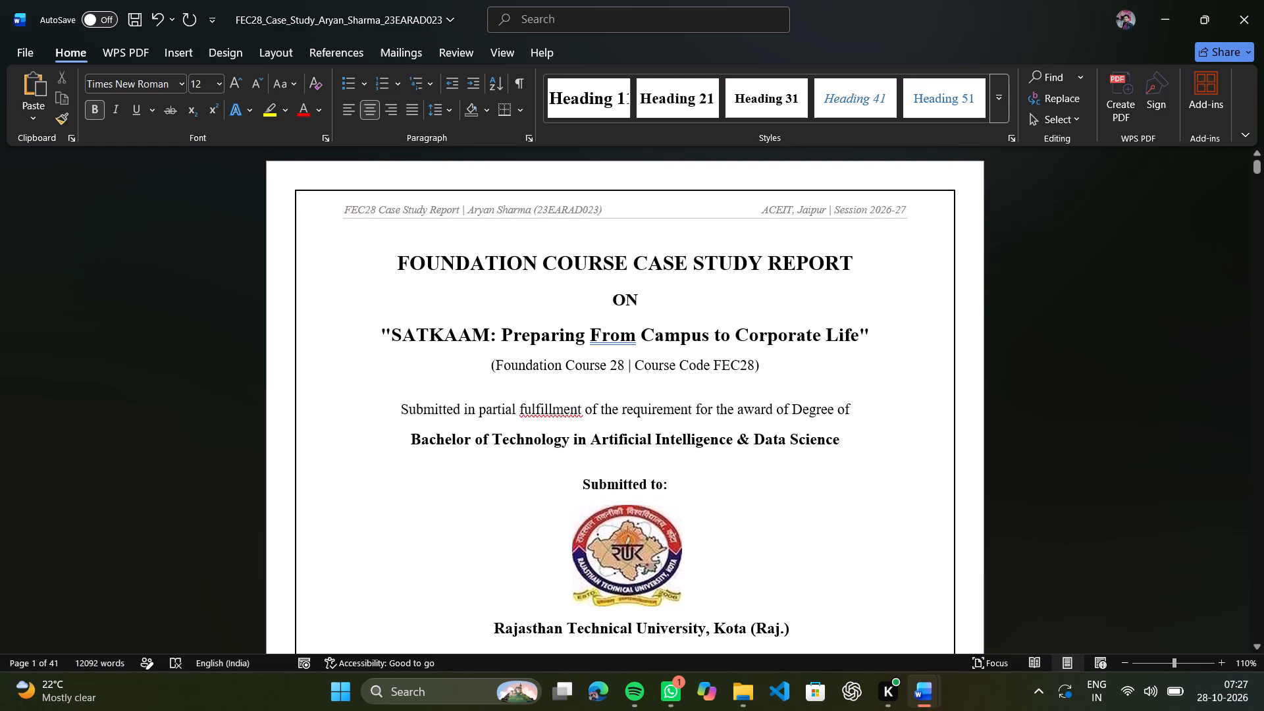
scroll(614, 468, up, 1)
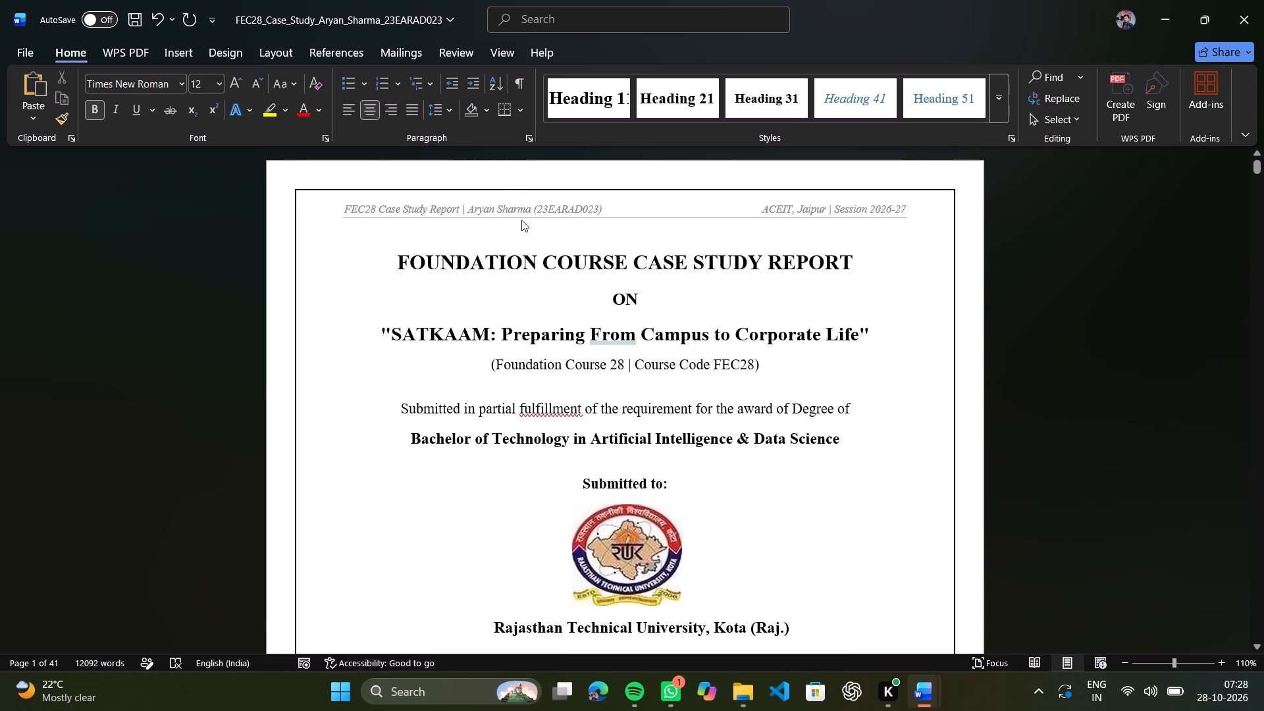
triple_click(521, 206)
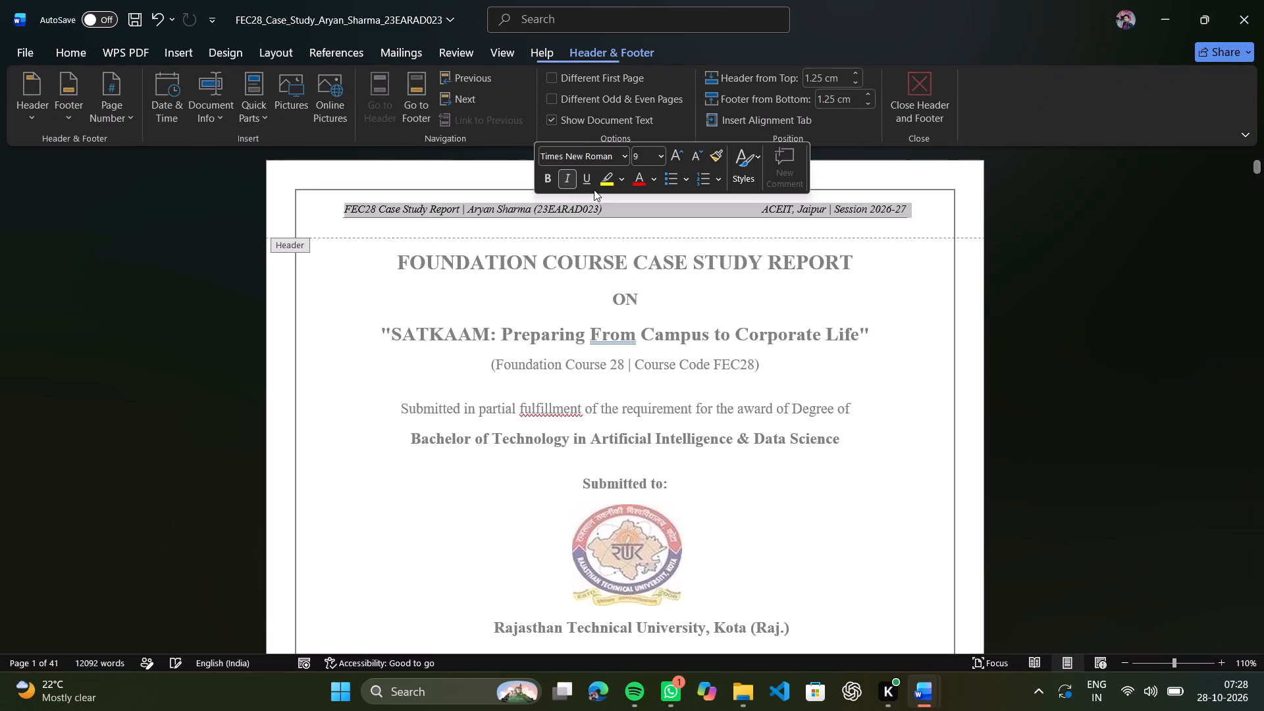
click(593, 203)
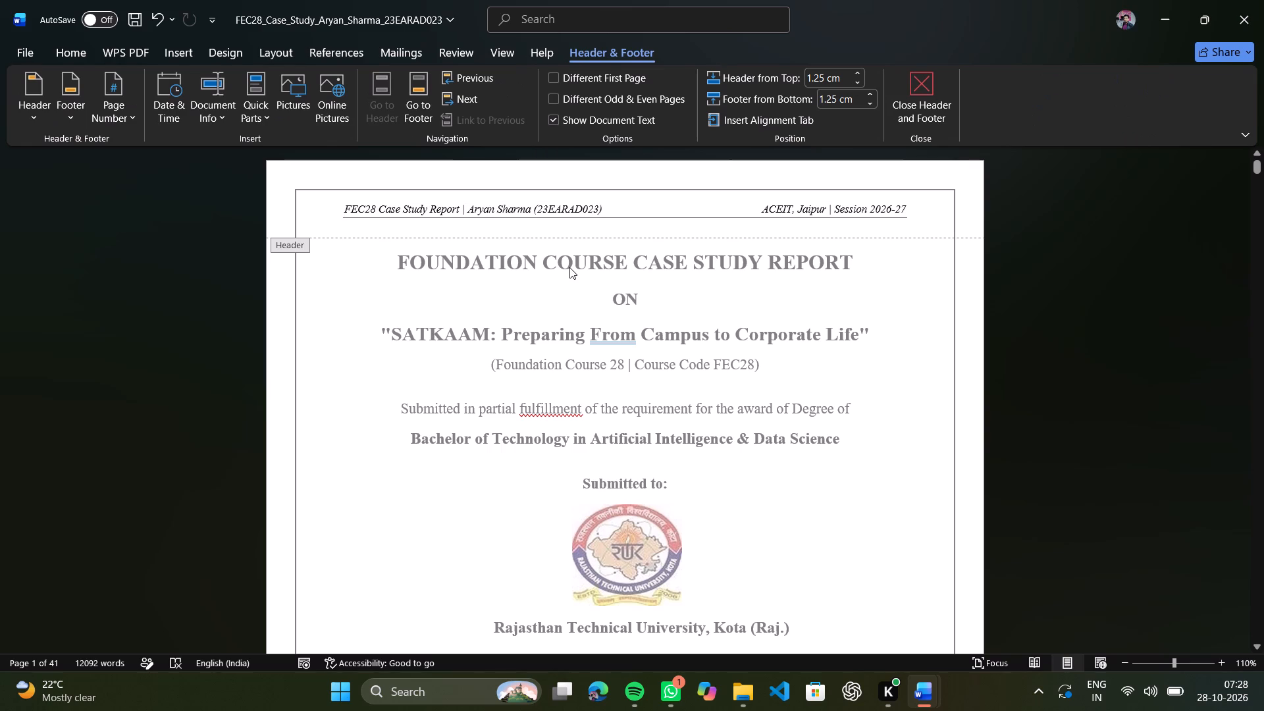
key(Right)
key(BackSpace)
key(BackSpace)
key(0)
key(7)
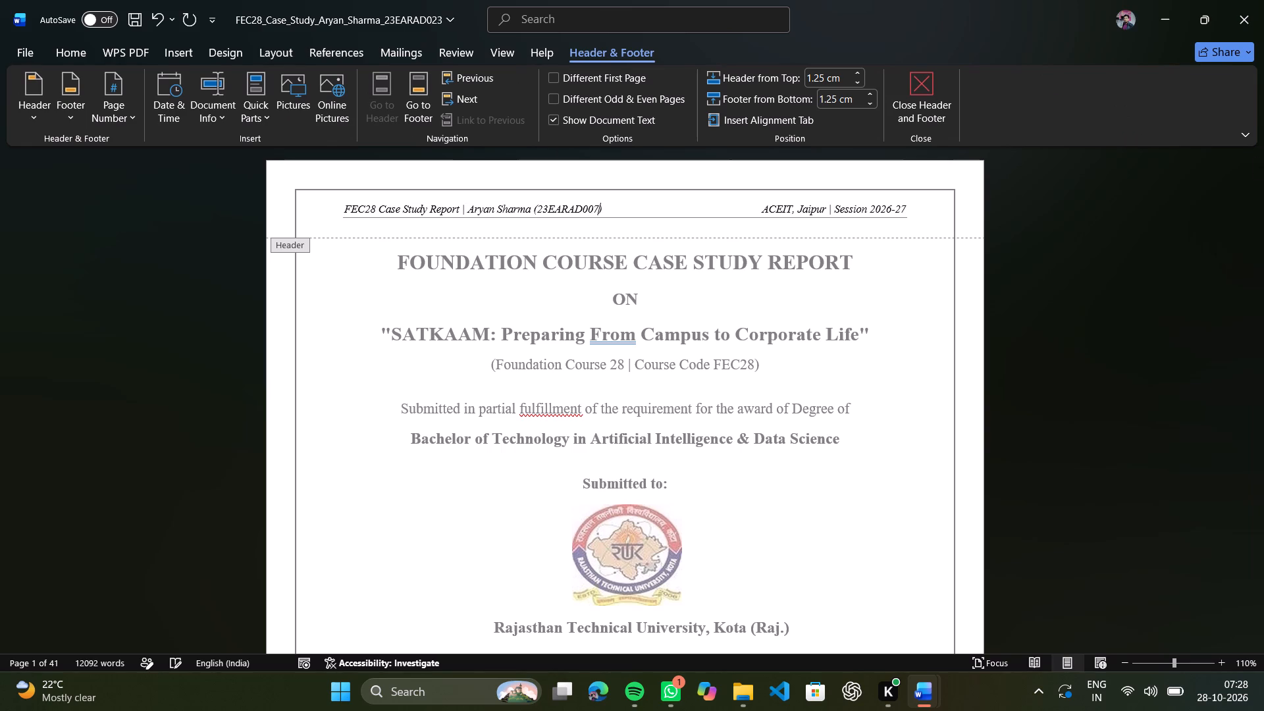
Replace the student's surname in the page header with the surname given under "Submitted By" on the cover.
click(507, 213)
key(Right)
key(Right)
key(Right)
key(Right)
key(Right)
key(Right)
key(Left)
key(Left)
key(BackSpace)
key(BackSpace)
key(BackSpace)
key(BackSpace)
key(BackSpace)
key(BackSpace)
key(BackSpace)
key(BackSpace)
key(BackSpace)
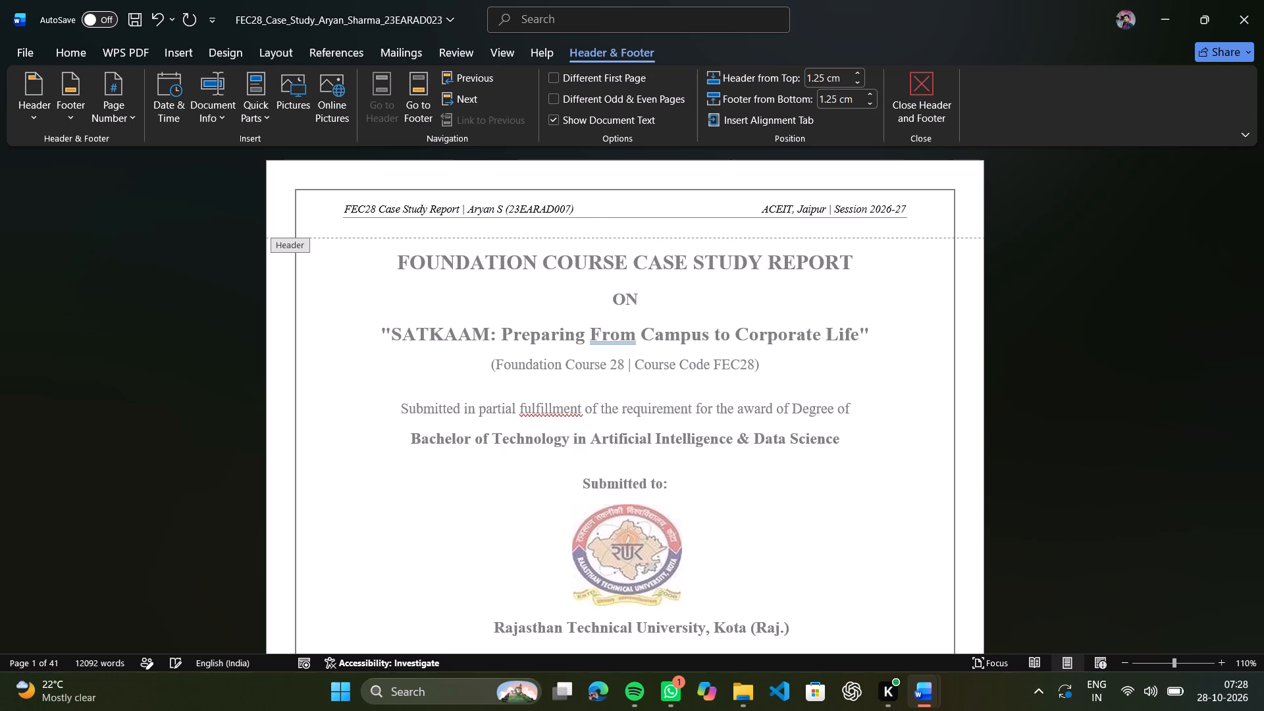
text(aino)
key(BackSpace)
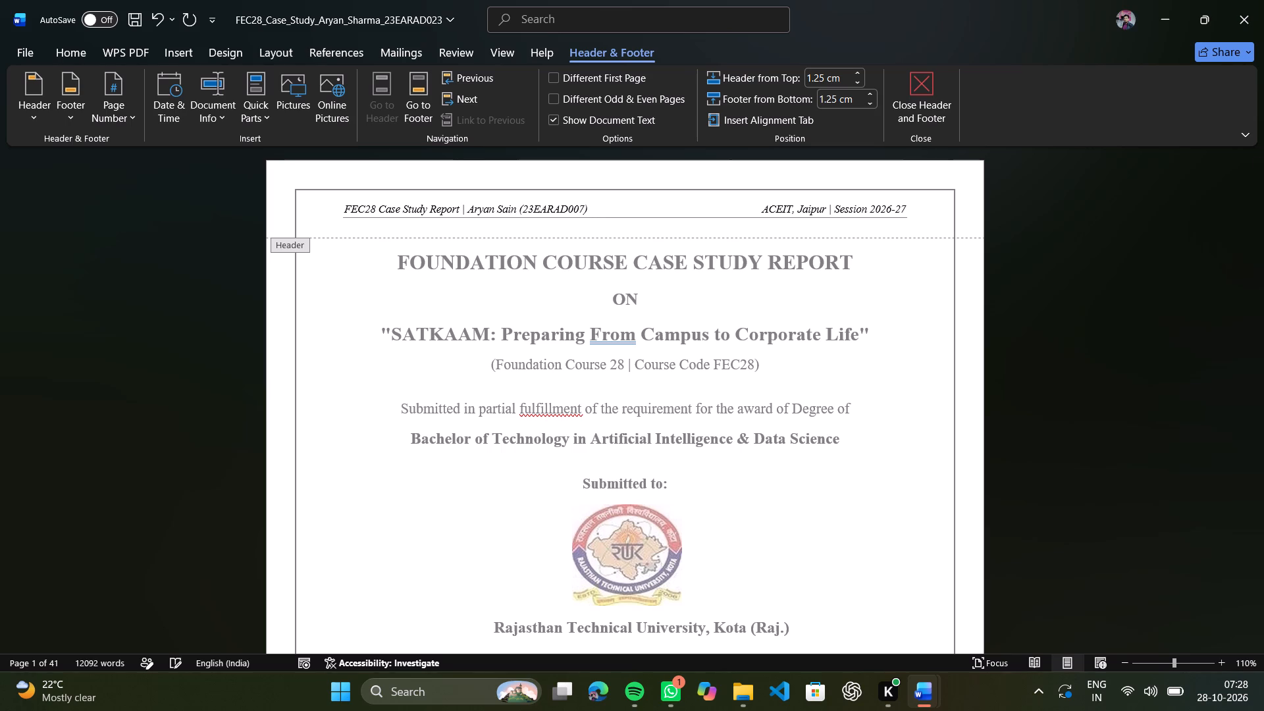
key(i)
Replace the student's first name in the page header with the first and middle names given on the cover, and leave header editing.
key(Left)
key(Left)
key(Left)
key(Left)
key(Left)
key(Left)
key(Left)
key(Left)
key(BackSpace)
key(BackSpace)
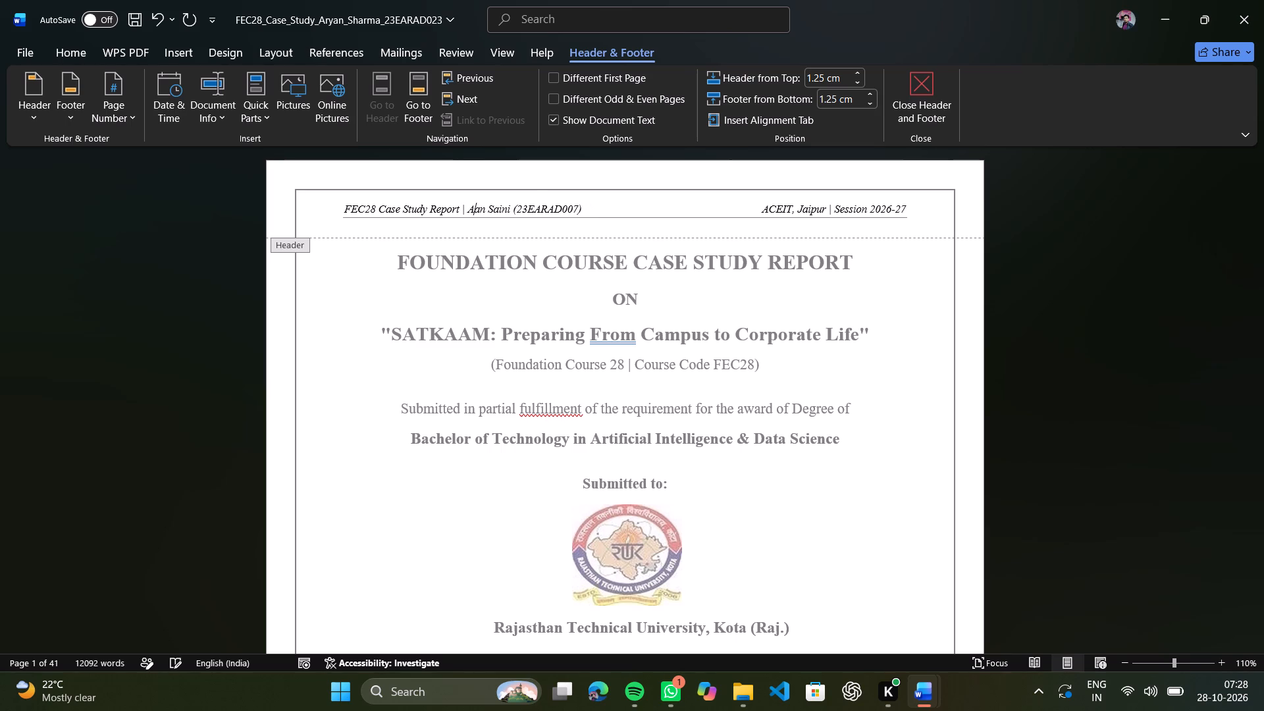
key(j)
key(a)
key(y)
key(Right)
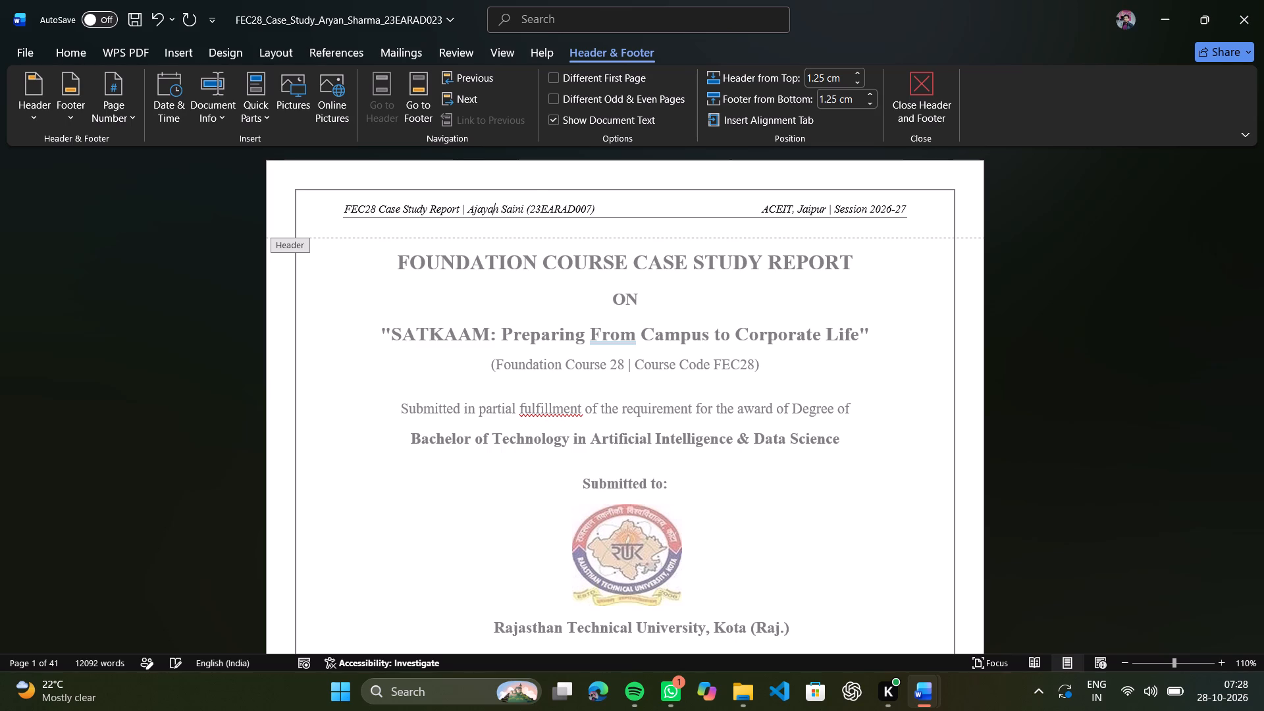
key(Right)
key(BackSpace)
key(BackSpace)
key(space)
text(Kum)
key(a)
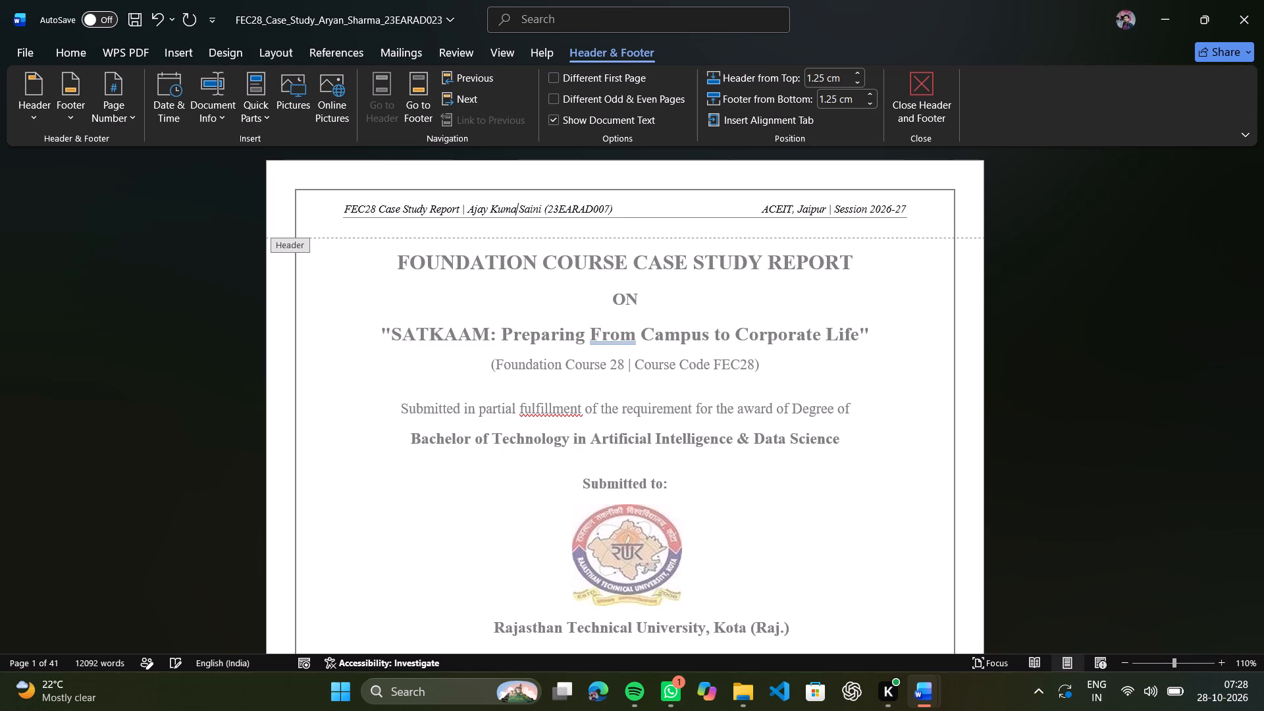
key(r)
scroll(507, 213, down, 1)
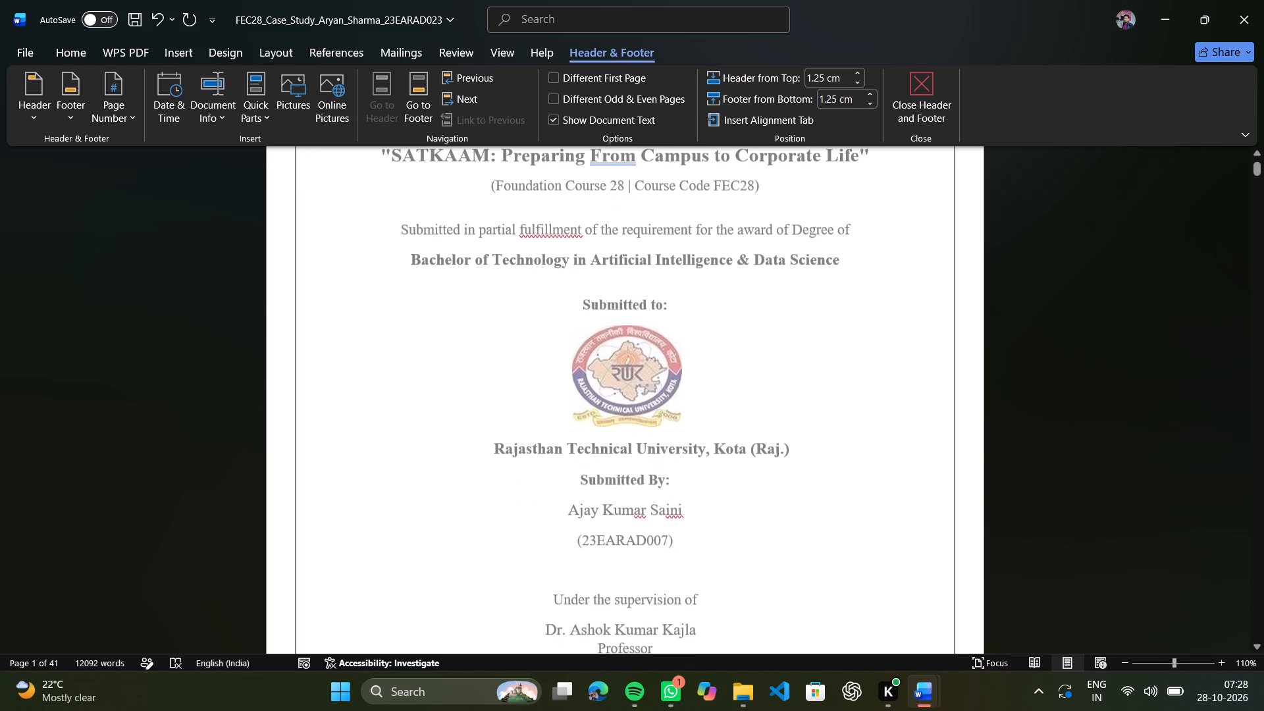
click(551, 310)
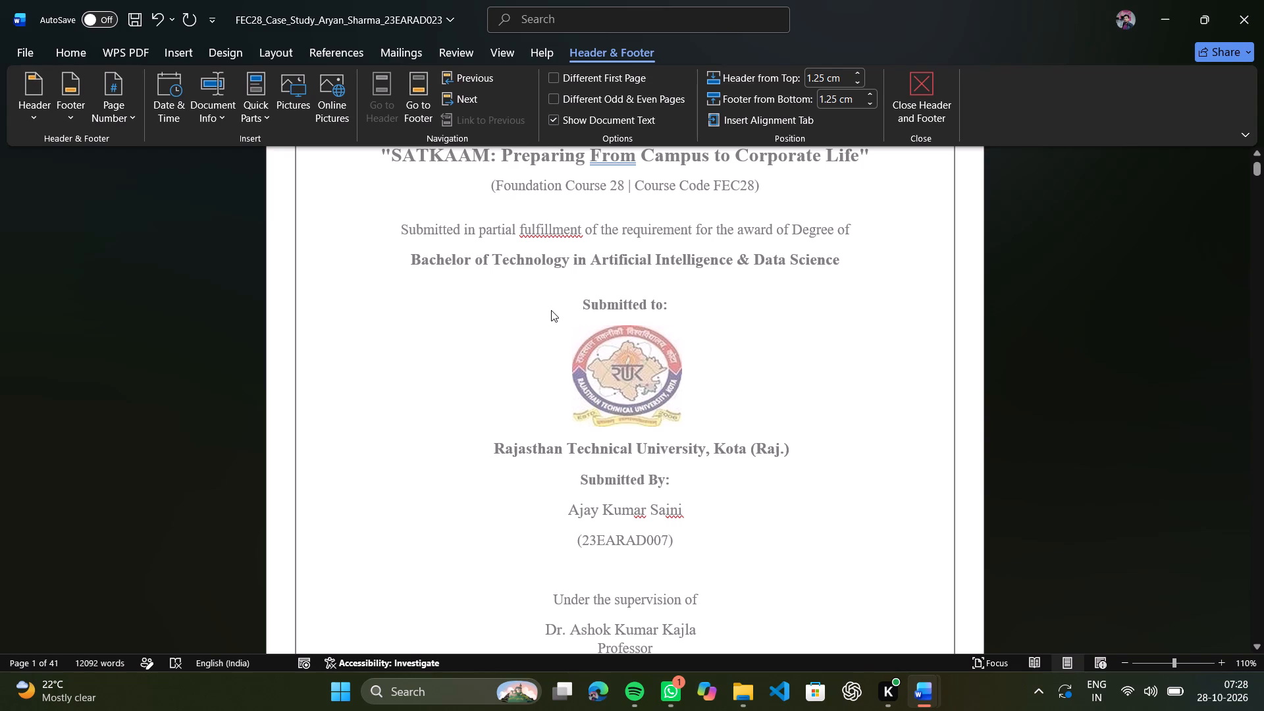
click(551, 310)
double_click(551, 310)
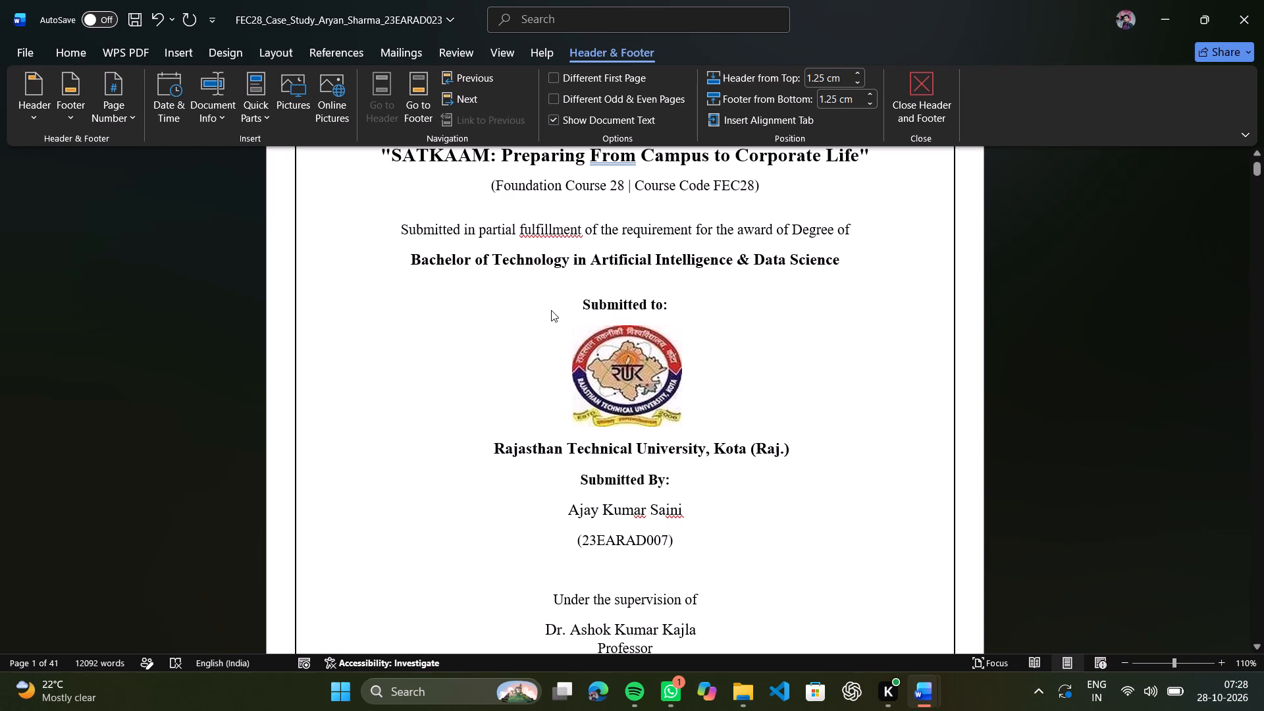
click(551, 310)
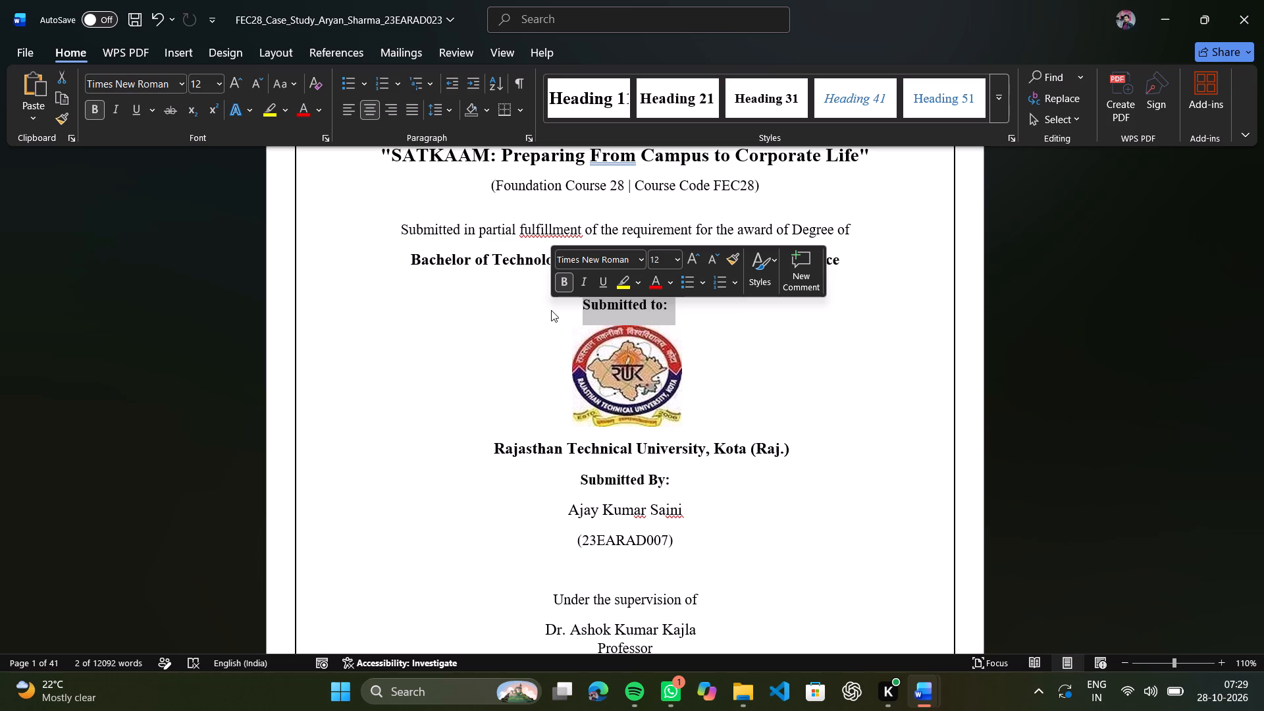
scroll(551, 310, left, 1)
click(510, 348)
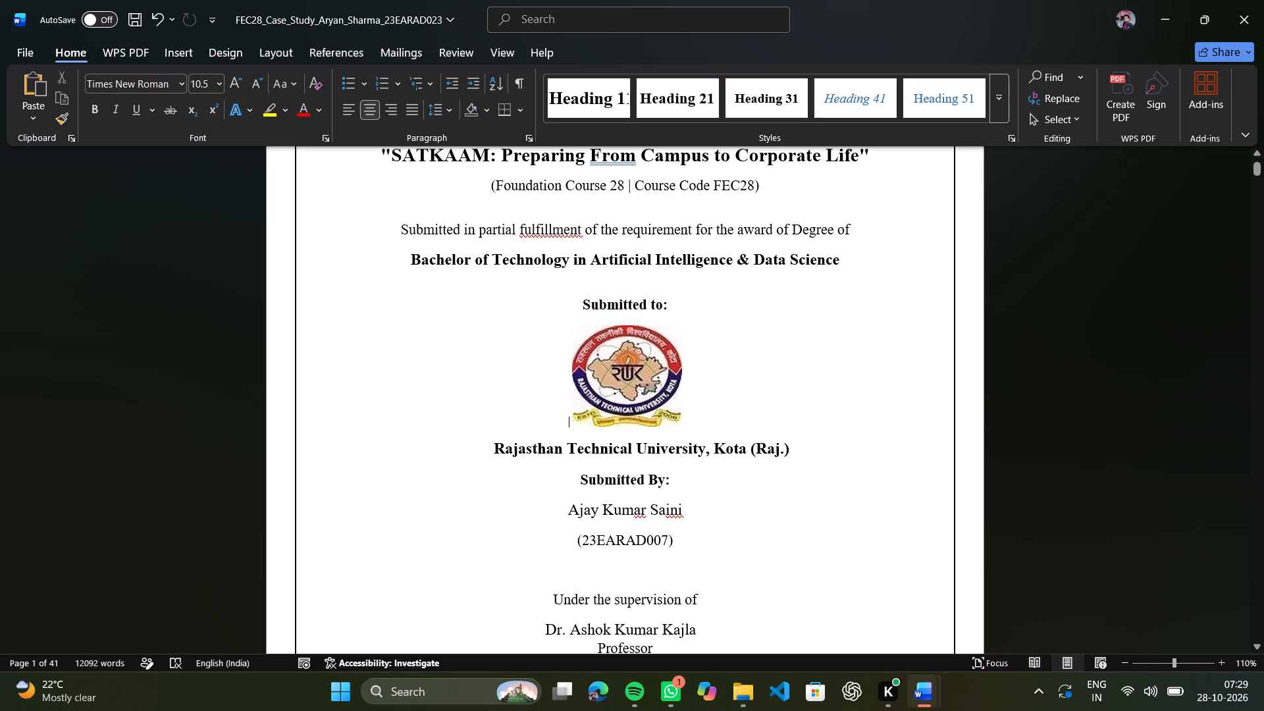
Copy the supervisor's name and "Professor" title from "Under the supervision of" onto a new line below "Submitted to:" on the cover.
drag(542, 624, 621, 640)
key(ctrl+c)
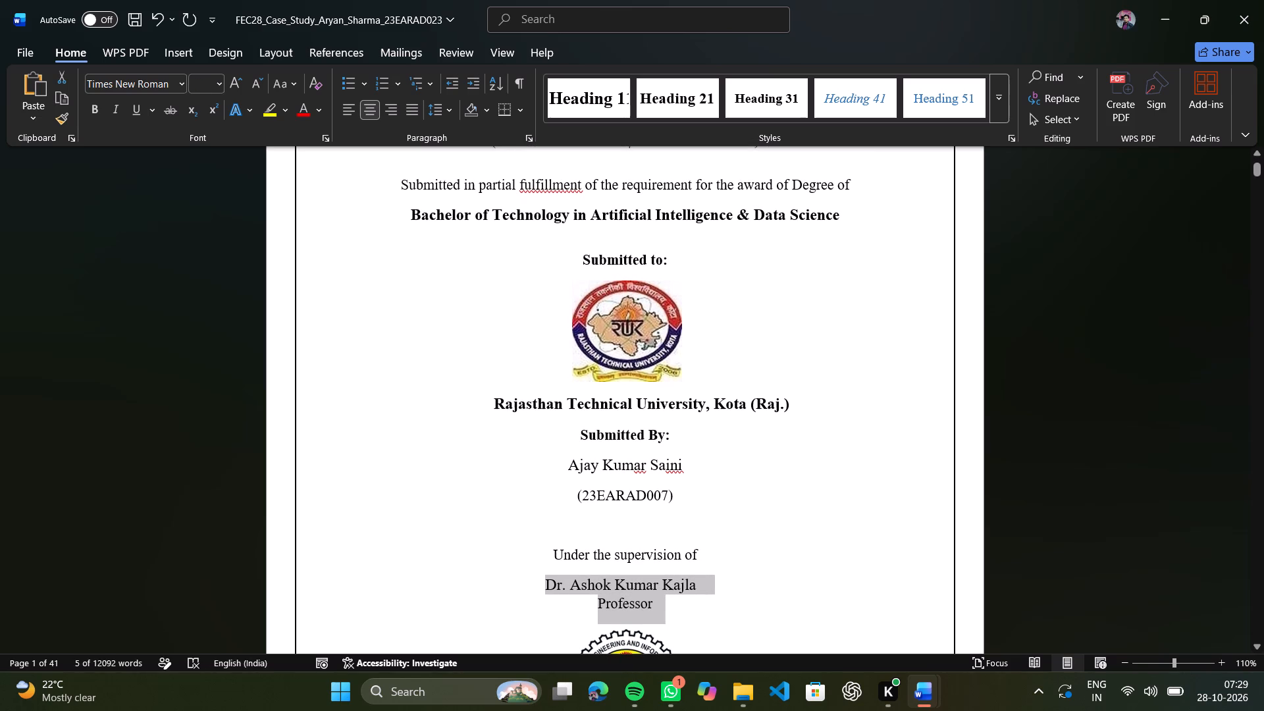
click(673, 268)
key(Return)
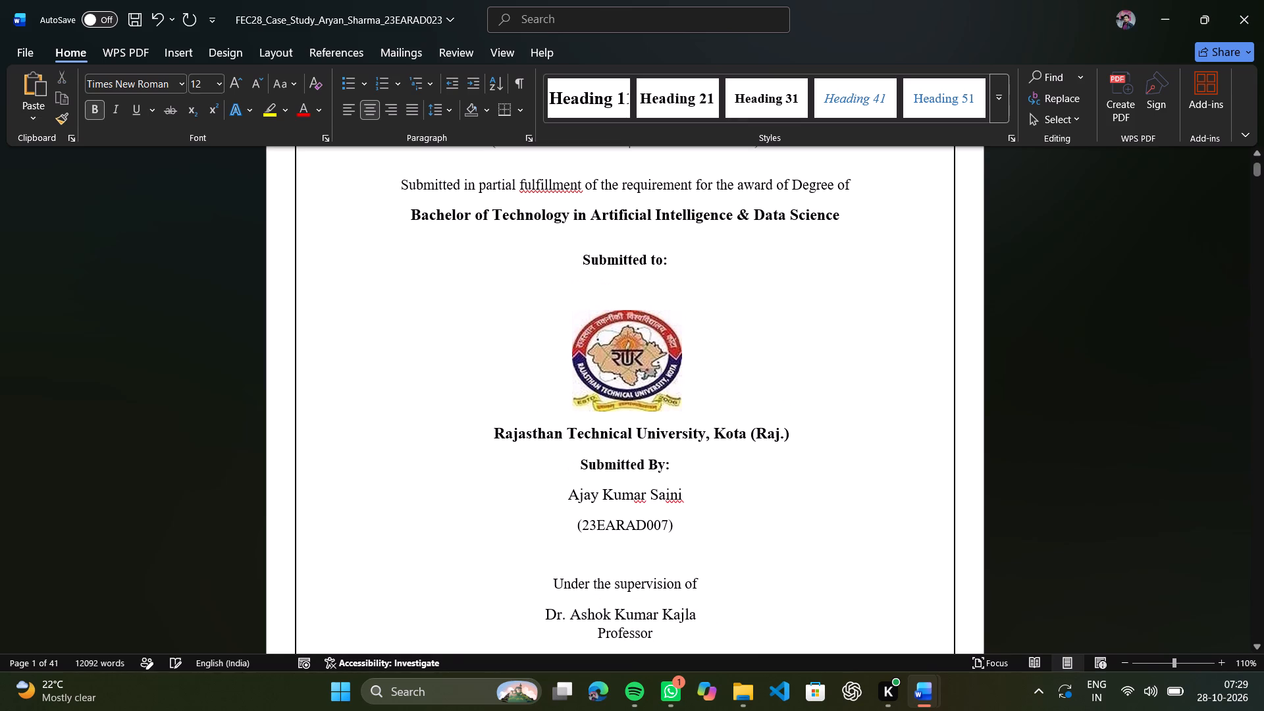
key(ctrl+v)
Shrink the college logo proportionally to bring the department, college and address lines back onto the cover page.
scroll(673, 268, down, 2)
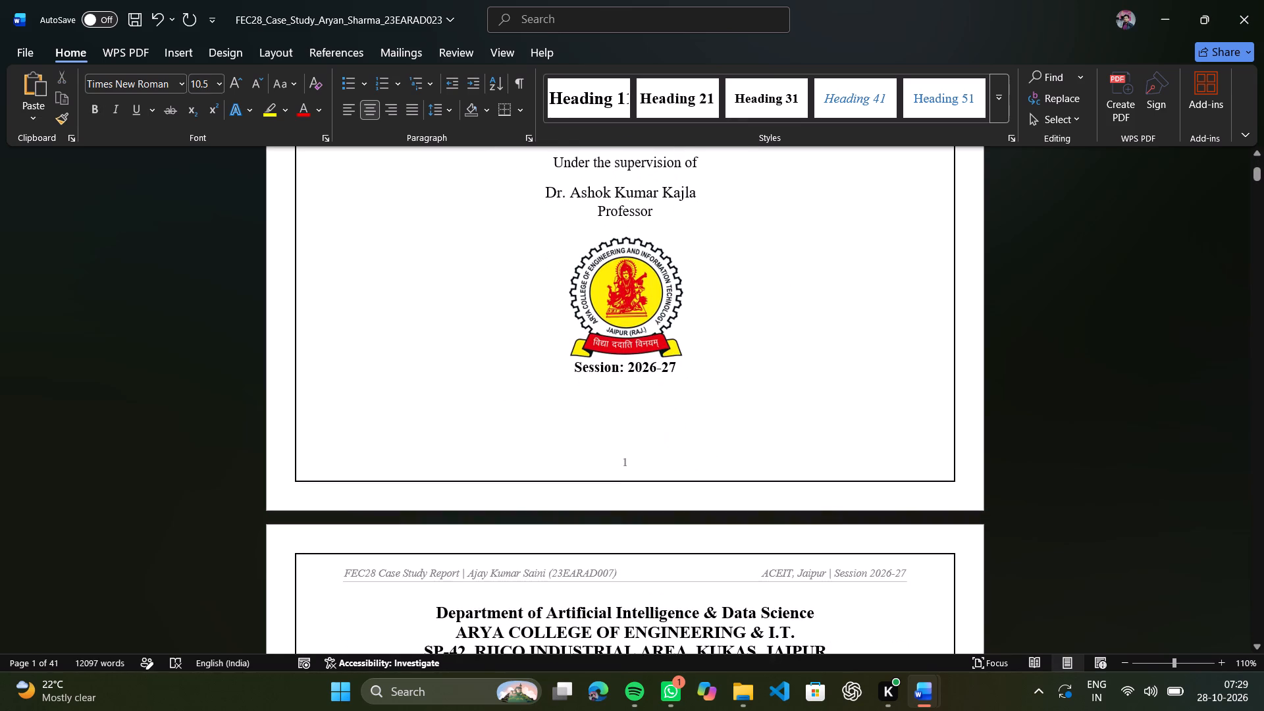
scroll(673, 268, down, 1)
click(586, 340)
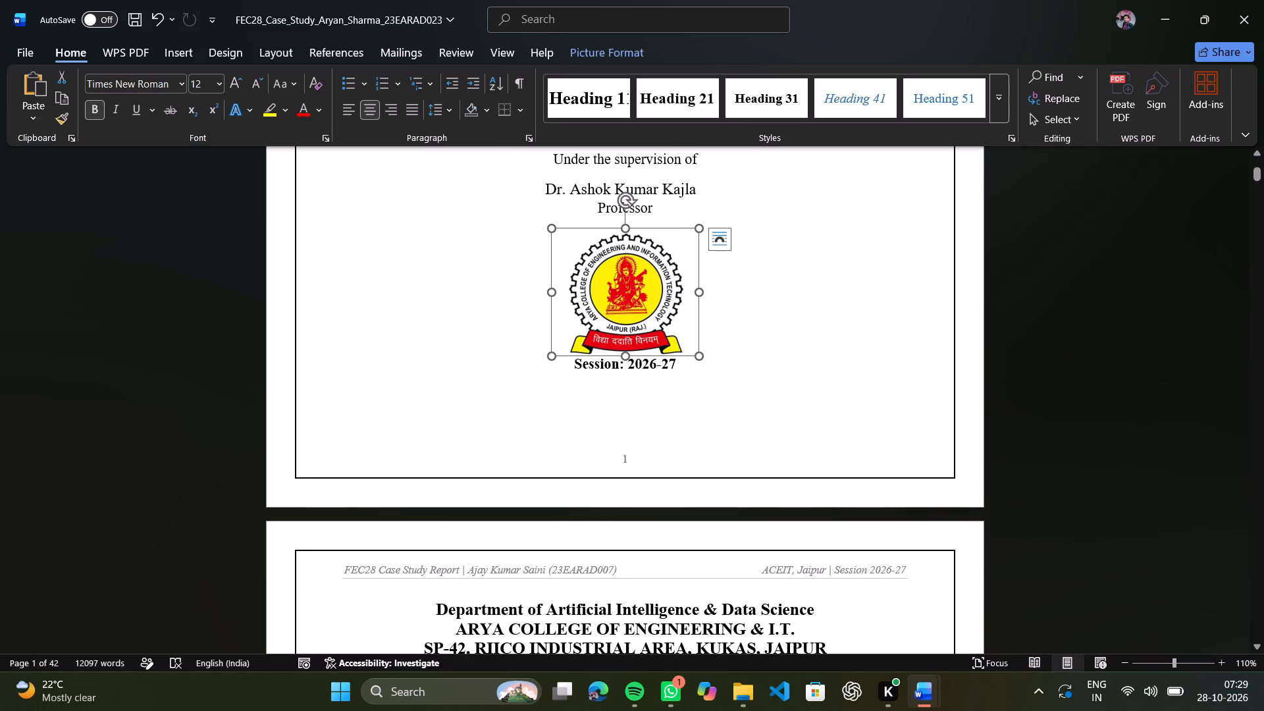
drag(698, 357, 658, 300)
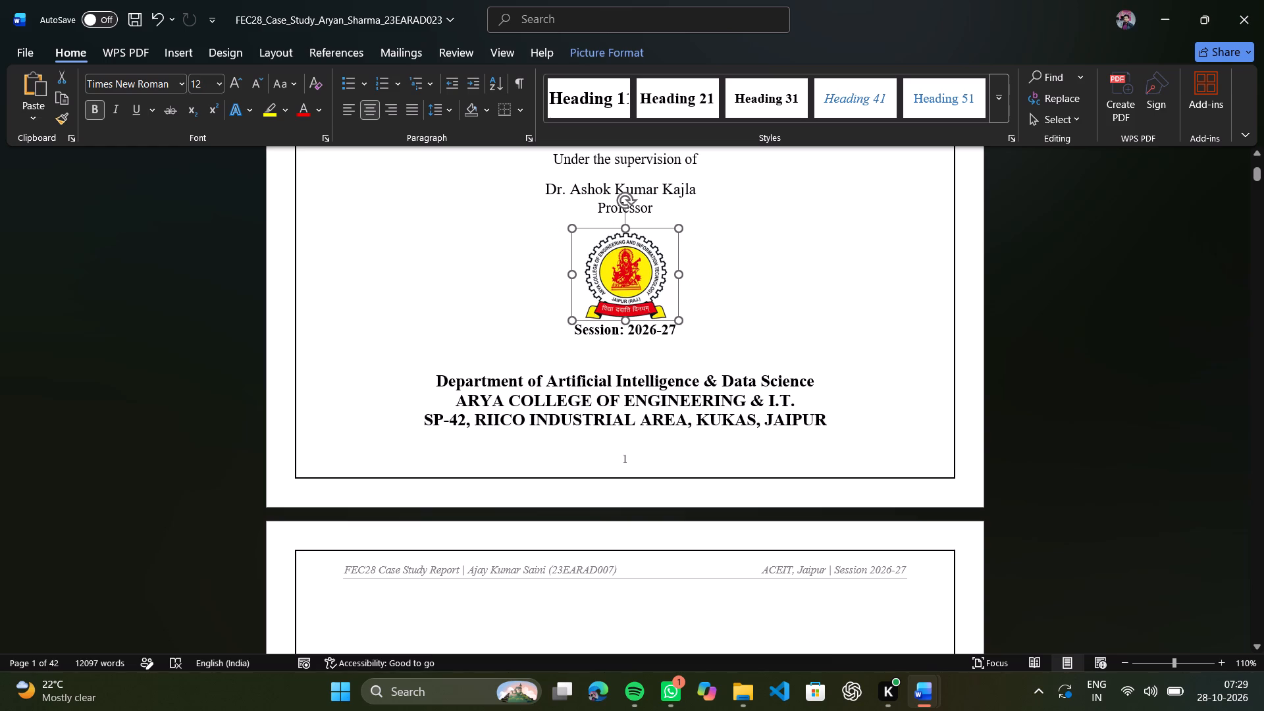
Replace the empty line between the roll number and "Under the supervision of" with a fresh centred line.
scroll(631, 321, up, 2)
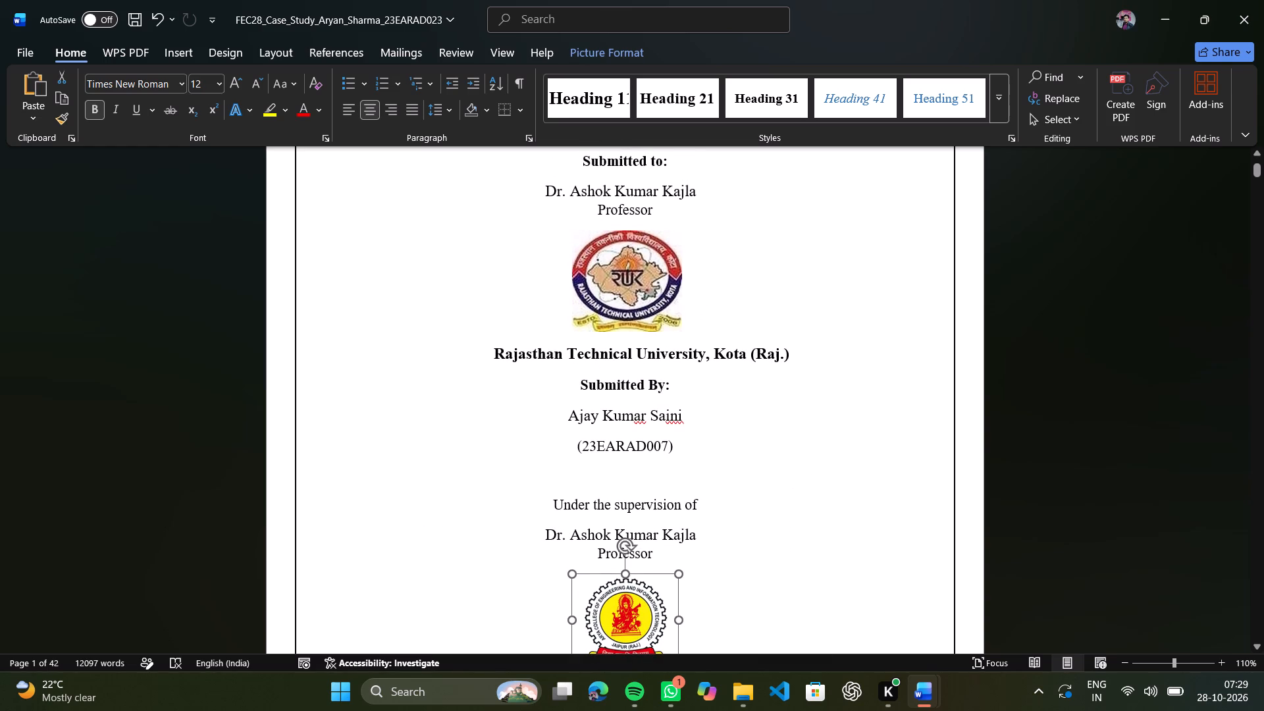
click(614, 492)
key(BackSpace)
key(BackSpace)
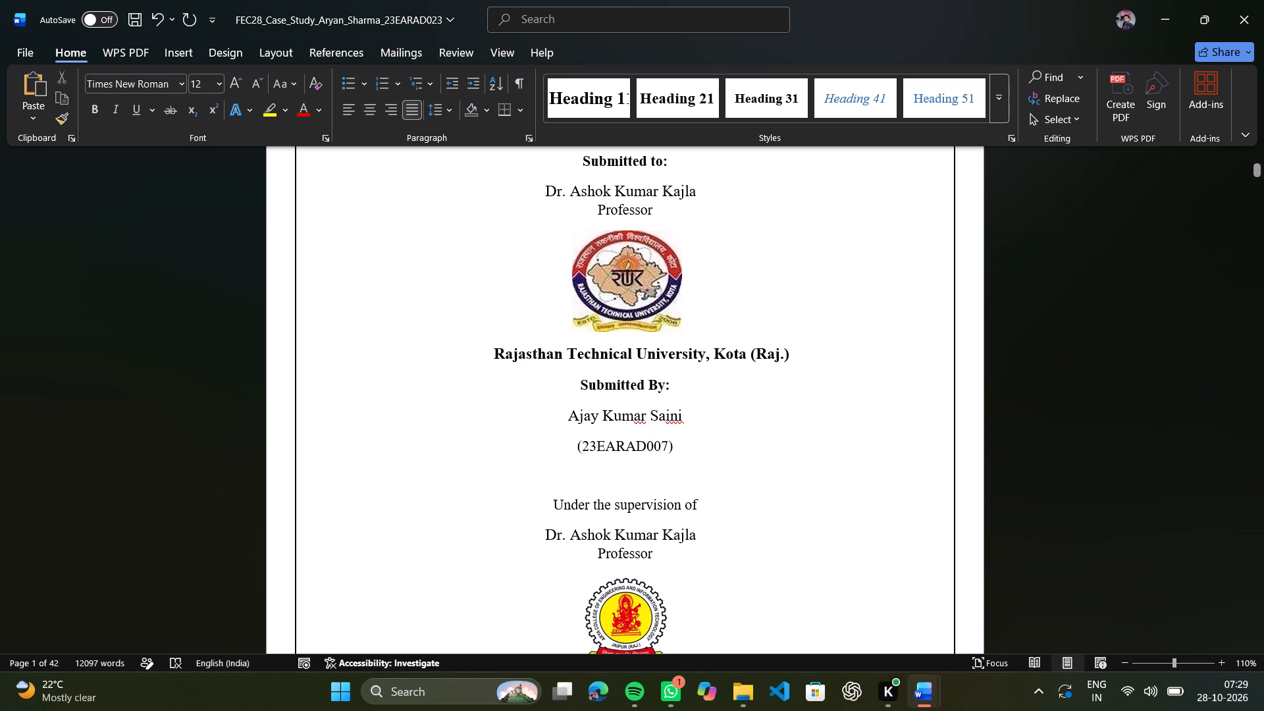
key(Return)
scroll(614, 492, down, 2)
scroll(614, 492, up, 1)
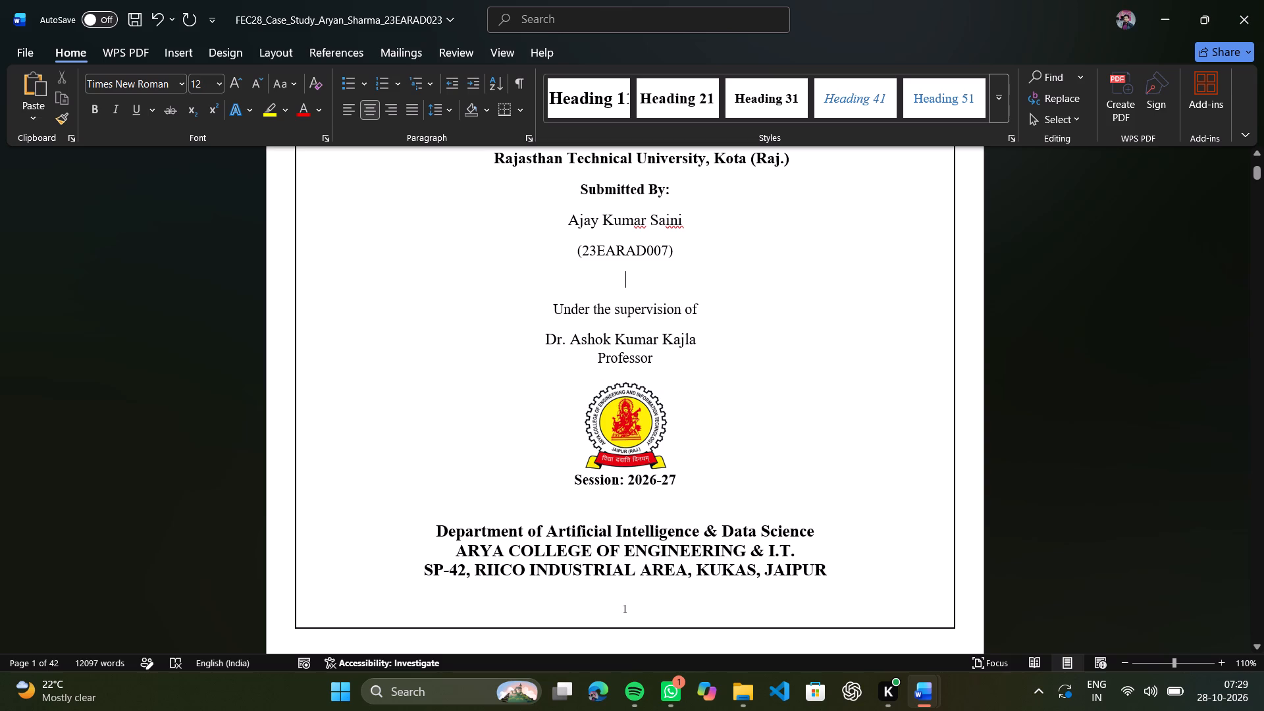
Enter "B.tech VII sem" on the empty line below the roll number.
key(shift+b)
text(.tec)
text(h)
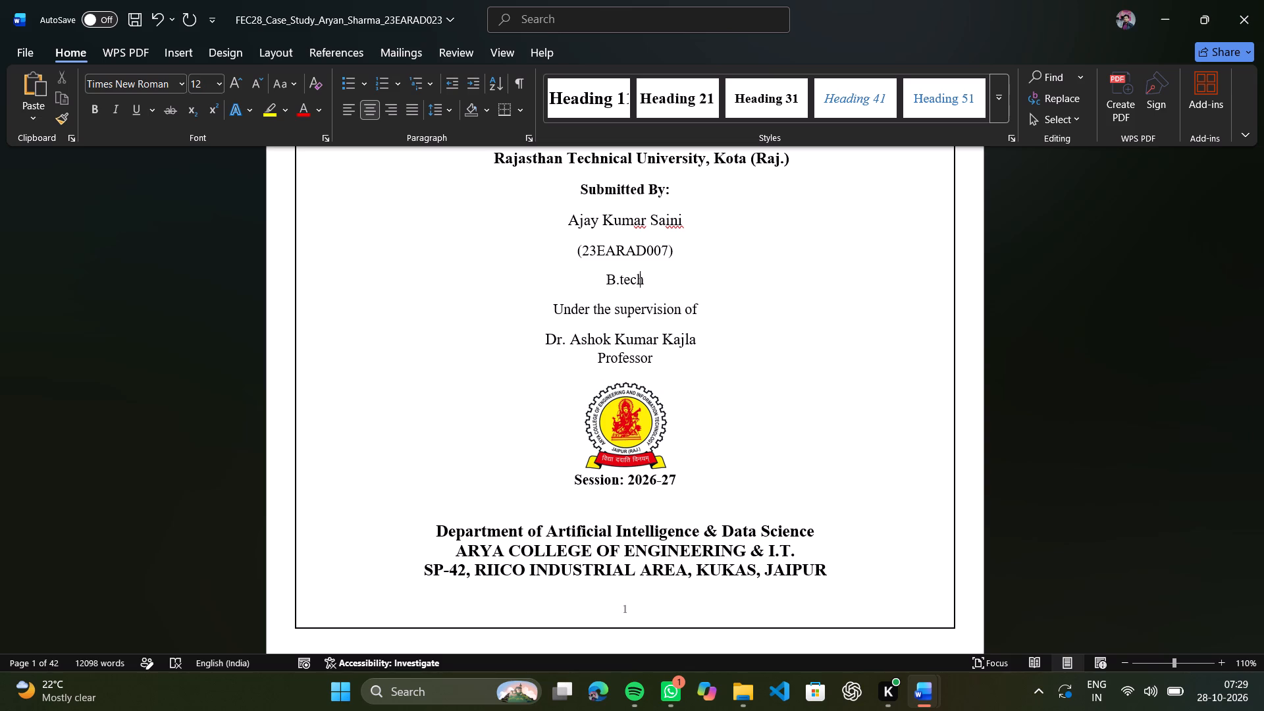
key(space)
key(v)
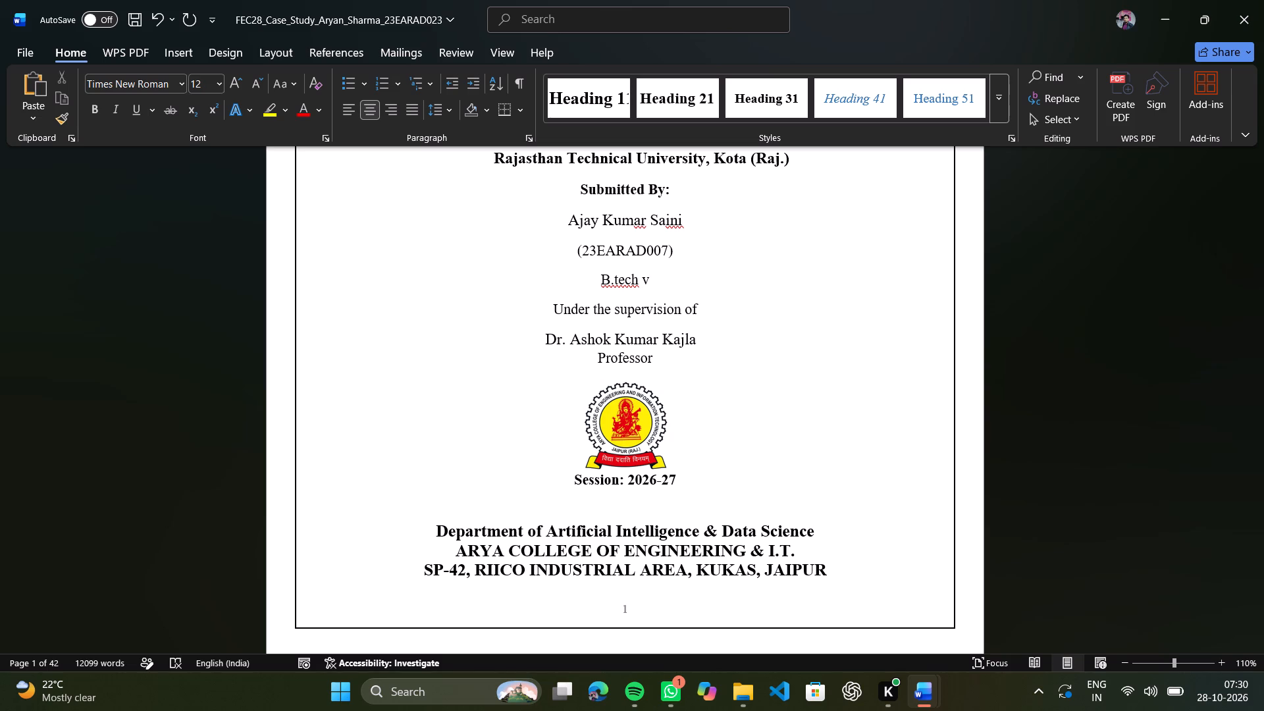
text(ii)
key(BackSpace)
key(BackSpace)
key(BackSpace)
text(VII)
key(space)
text(sem)
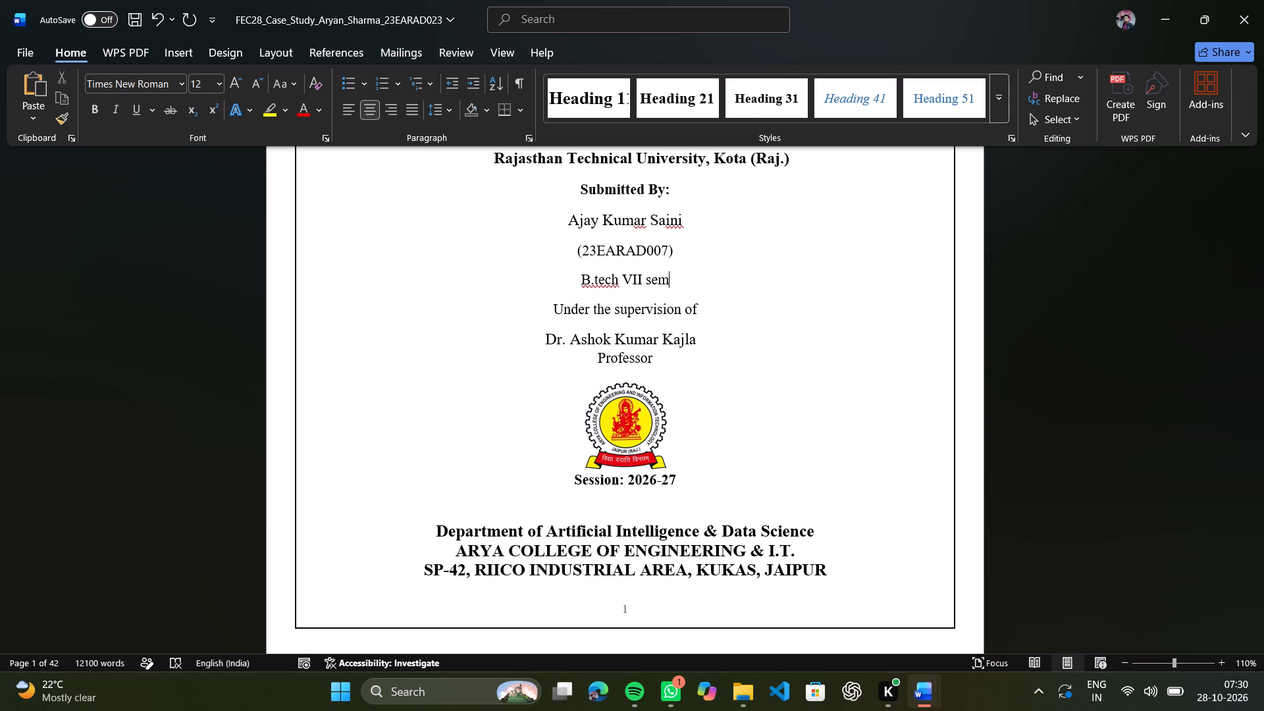
Extend the line "B.tech VII sem" with a space, a vertical bar and the branch "AI&DS".
key(shift+bar)
key(Down)
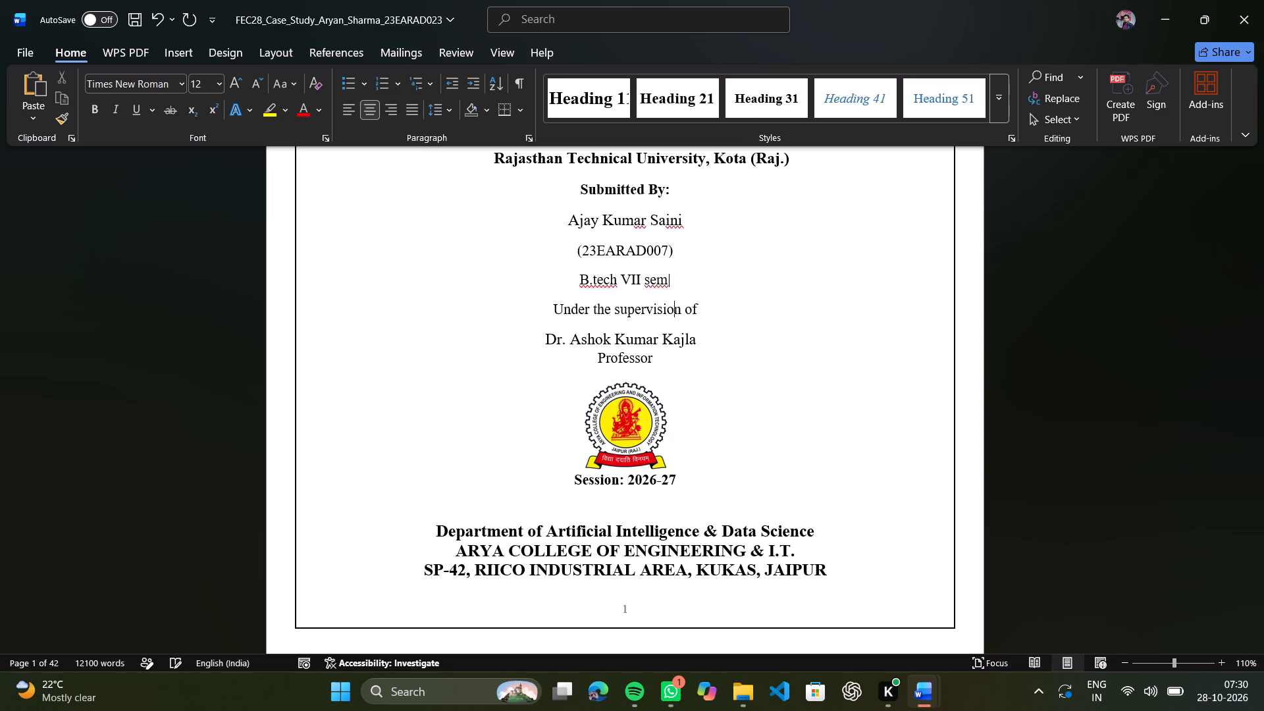
key(Up)
key(Left)
key(space)
key(Right)
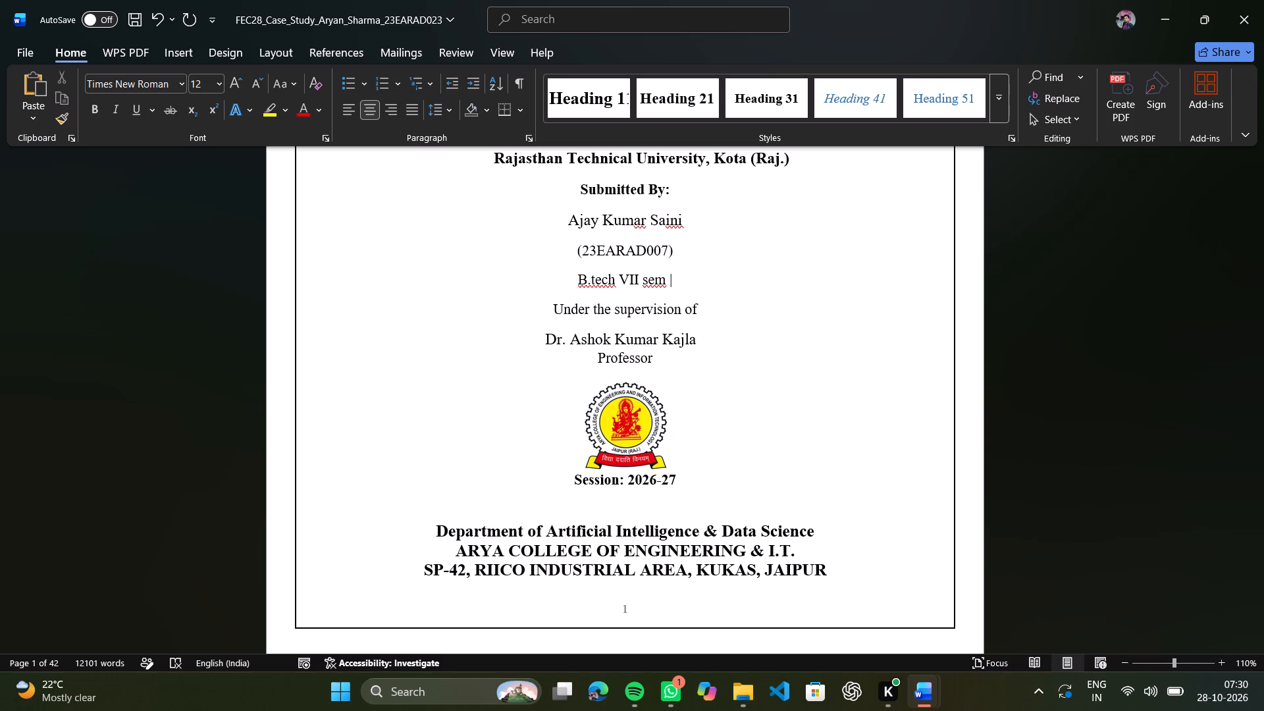
text(AI)
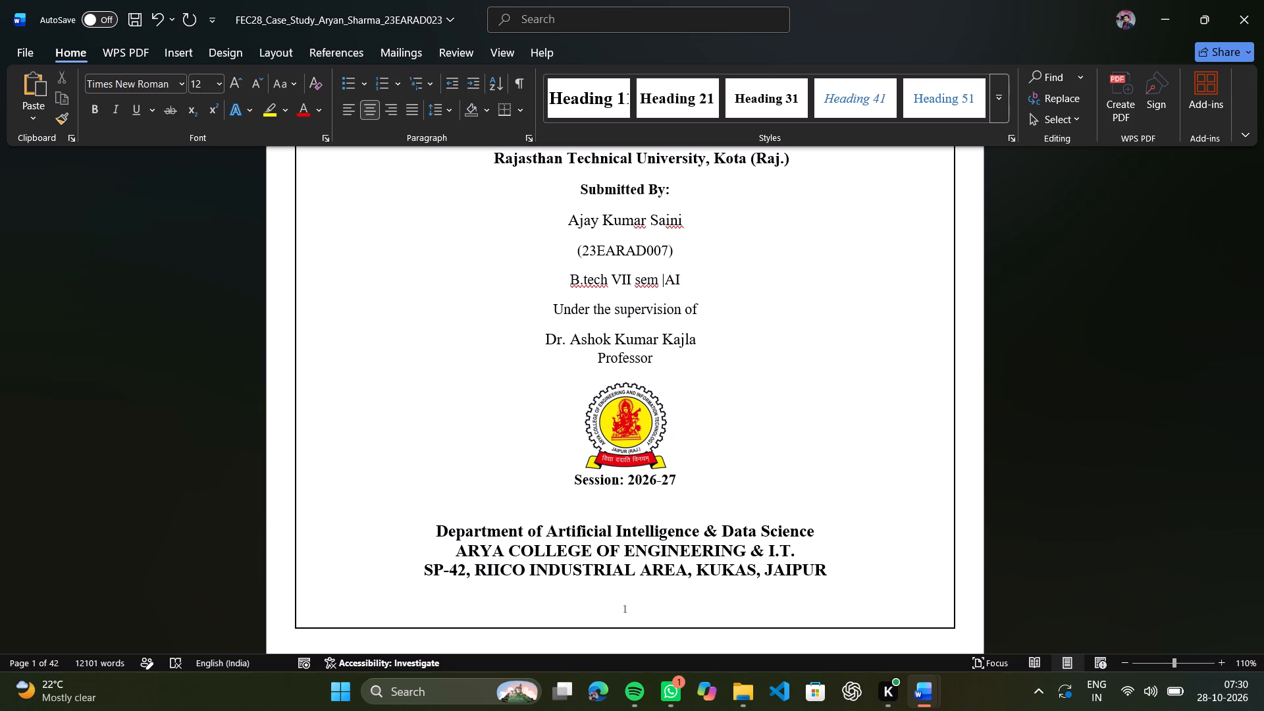
key(shift+ampersand)
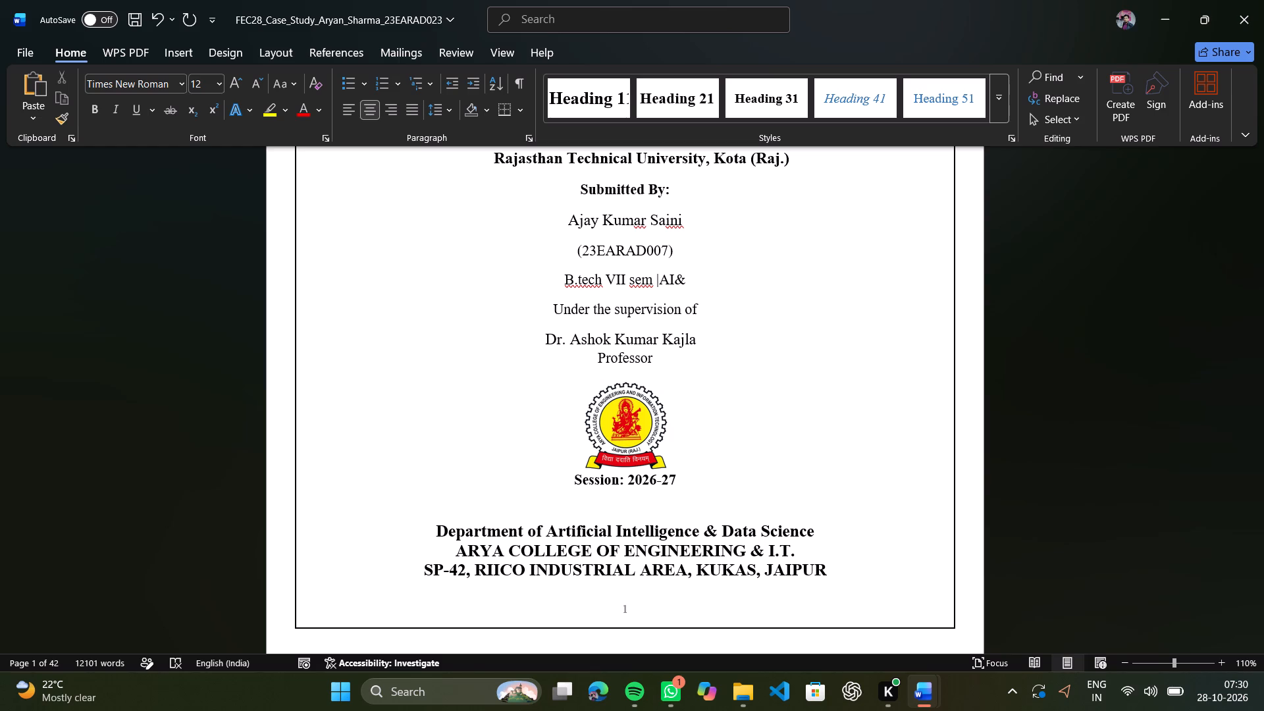
text(DS)
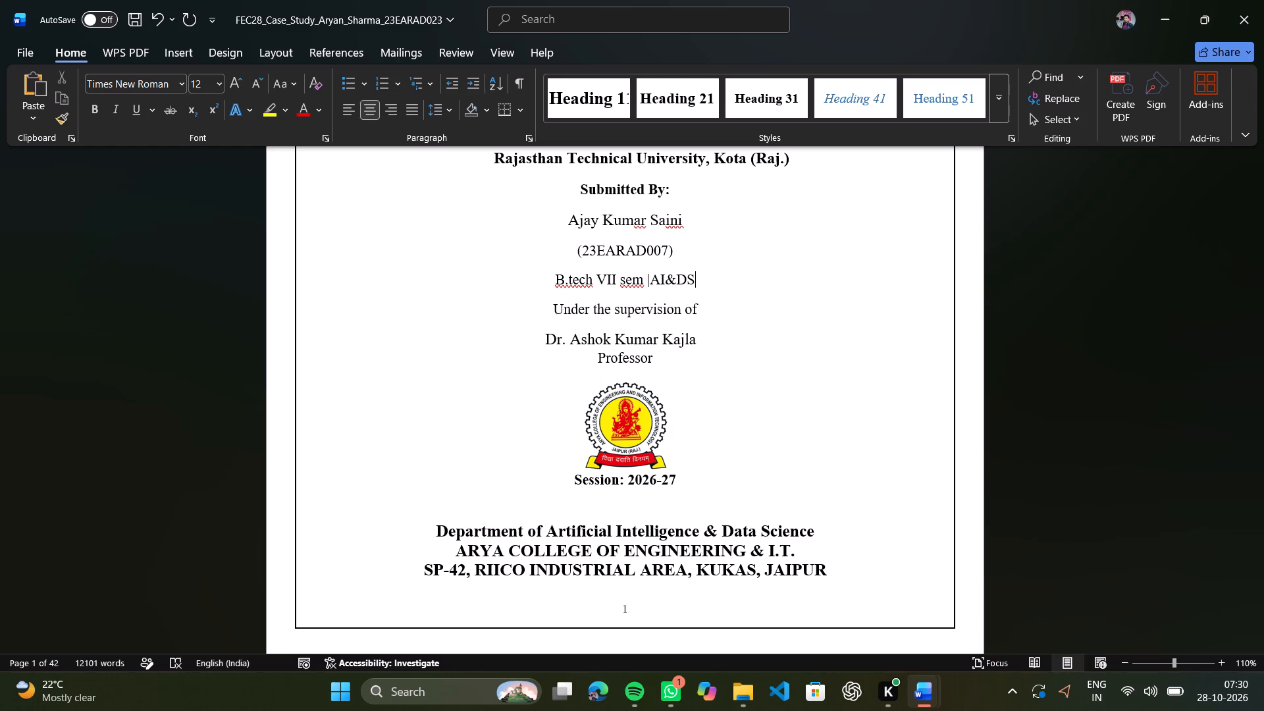
Make the supervisor's name and the title "Professor" below "Submitted to:" bold.
scroll(614, 492, up, 2)
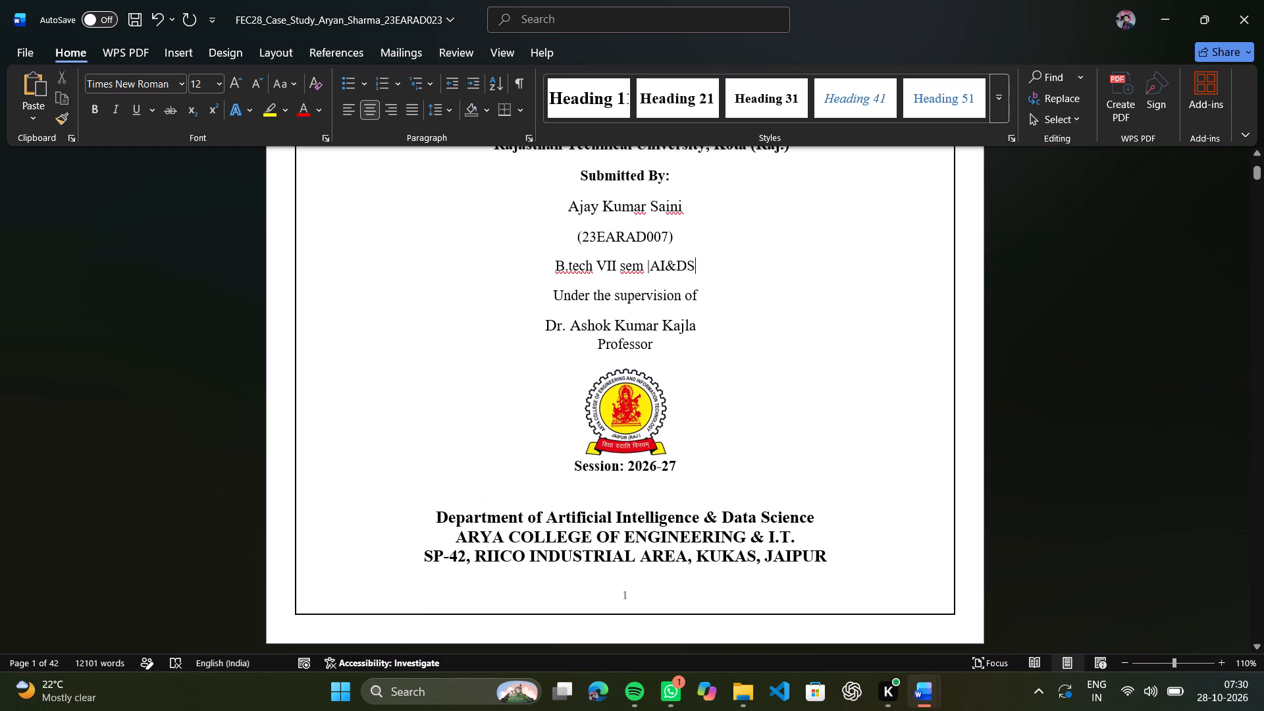
scroll(614, 492, up, 1)
click(614, 492)
scroll(614, 492, up, 2)
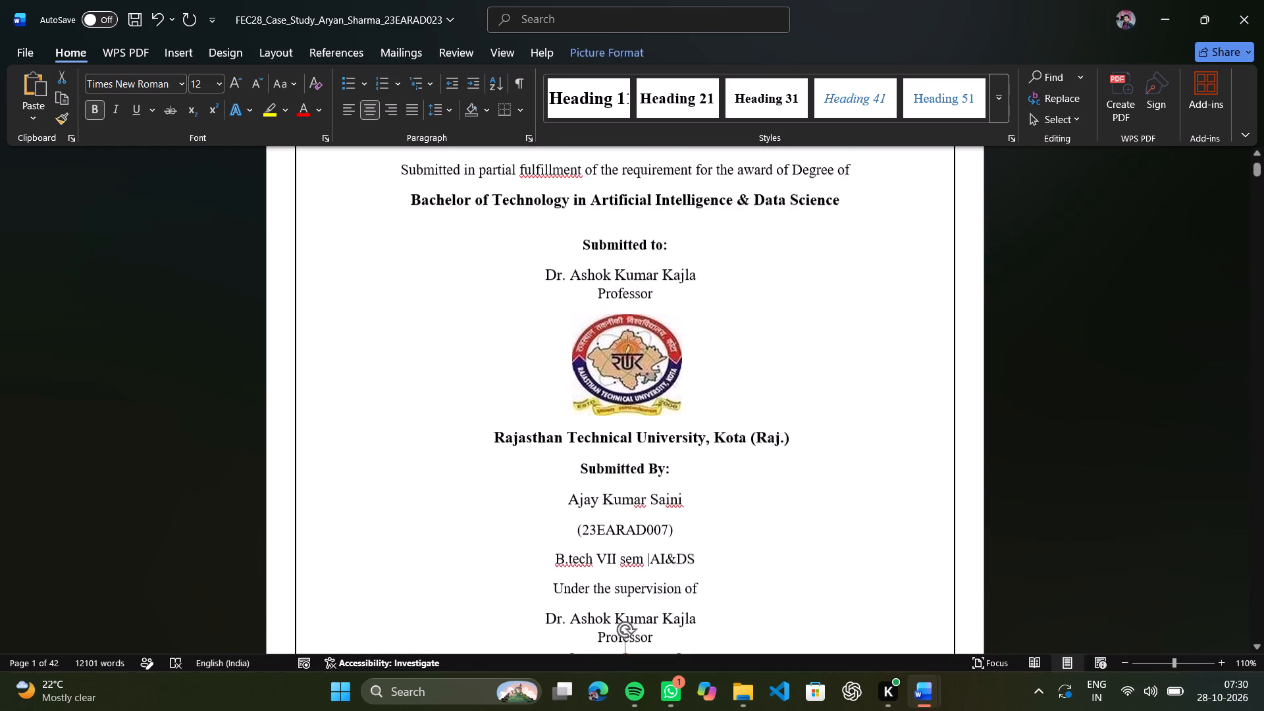
right_click(614, 492)
click(527, 303)
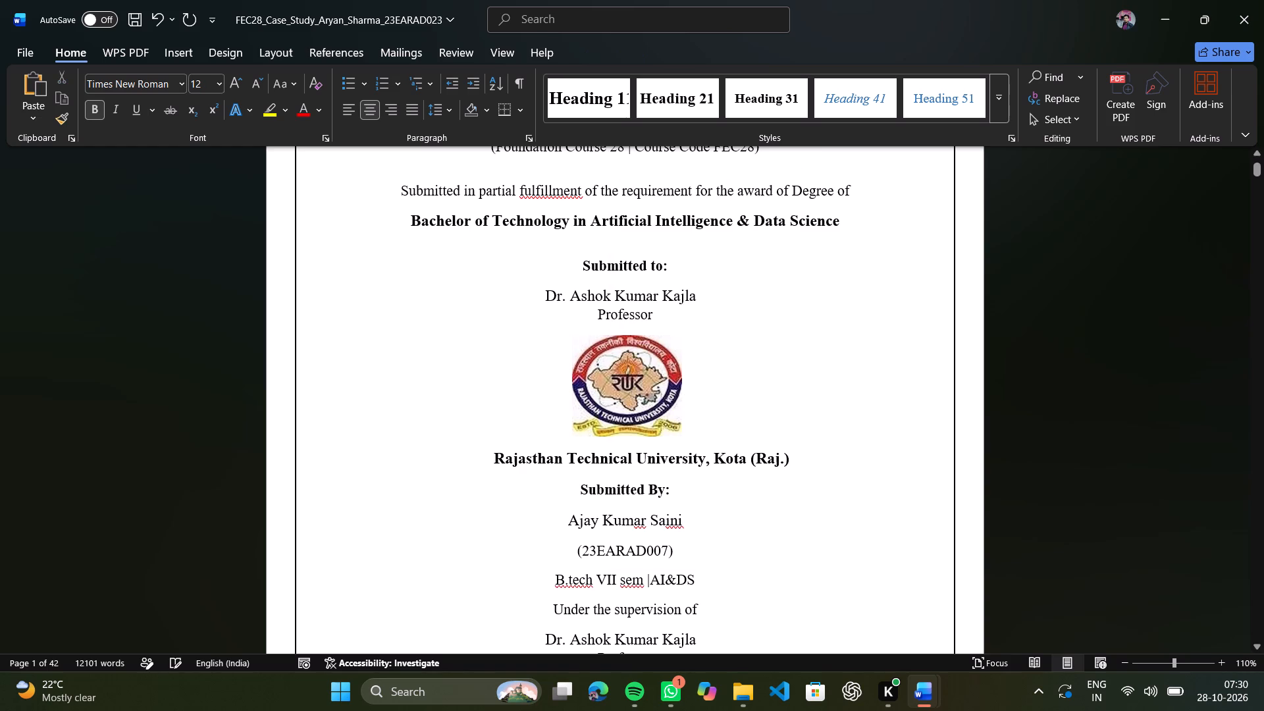
drag(541, 291, 654, 323)
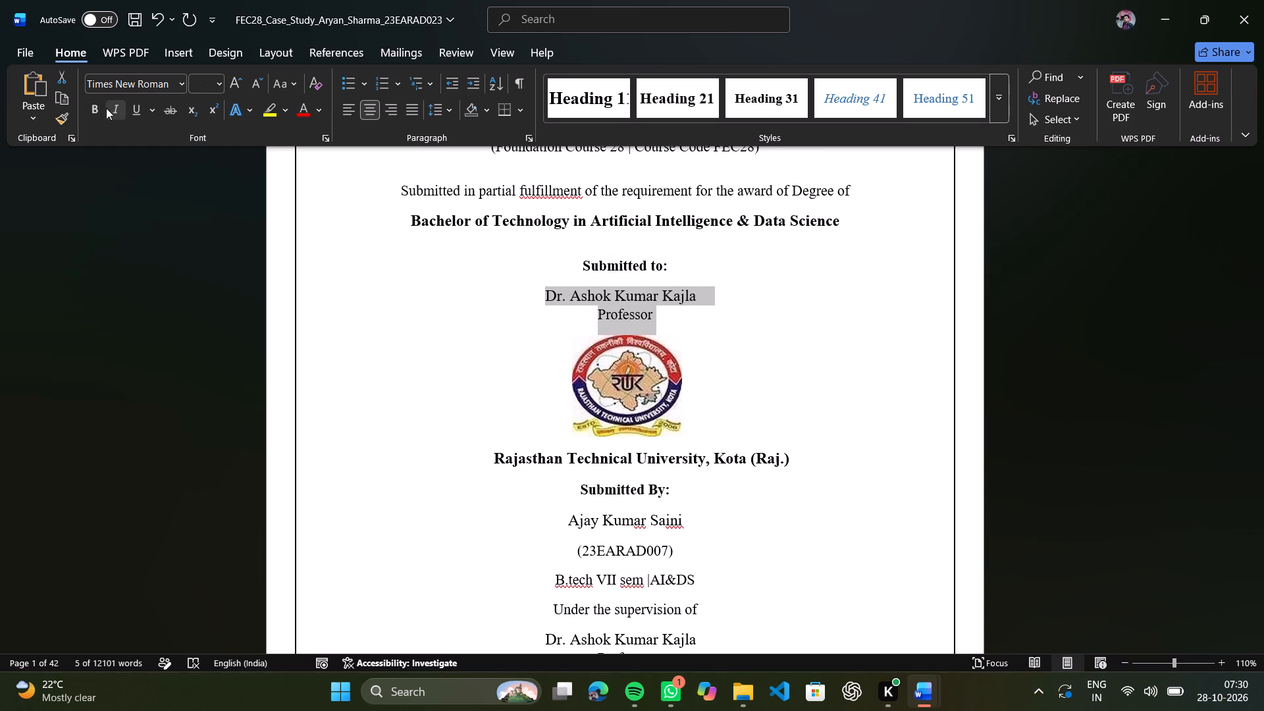
click(95, 112)
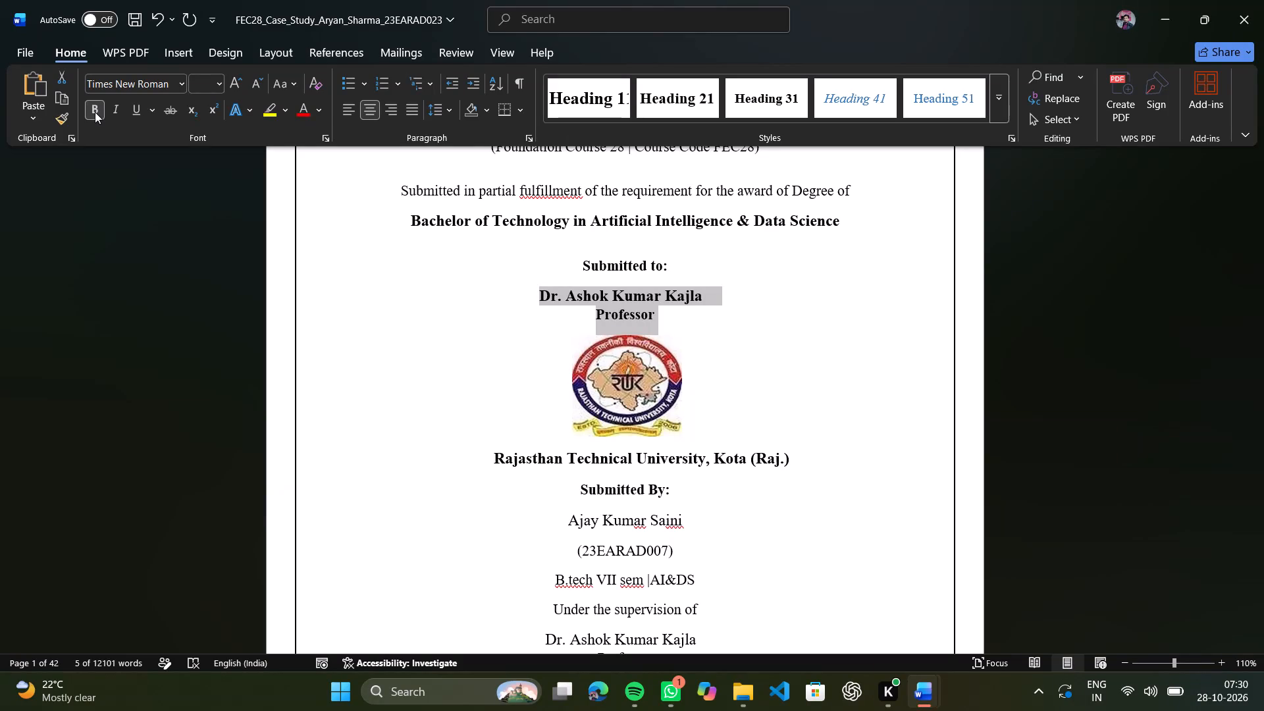
Save the case study report.
key(ctrl+s)
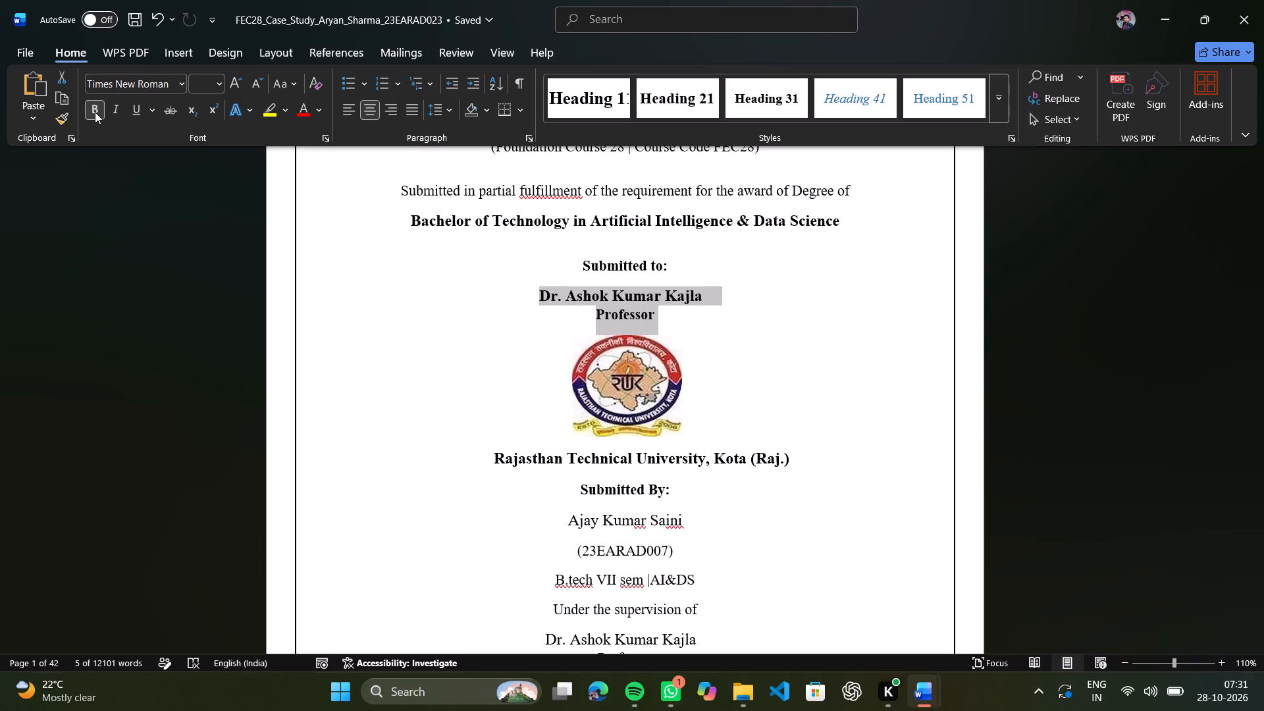
Start saving a copy of the report in the Downloads folder and name it "FEC28_Case_Study_Ajay".
click(14, 44)
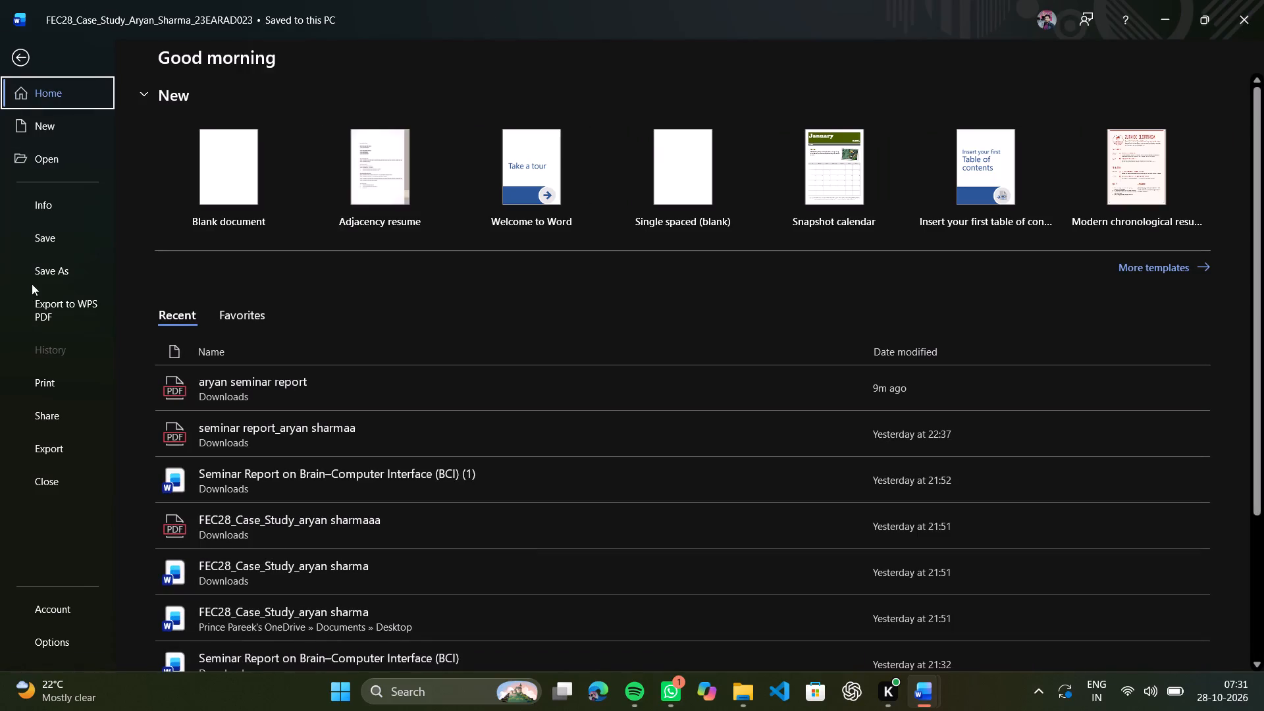
click(36, 276)
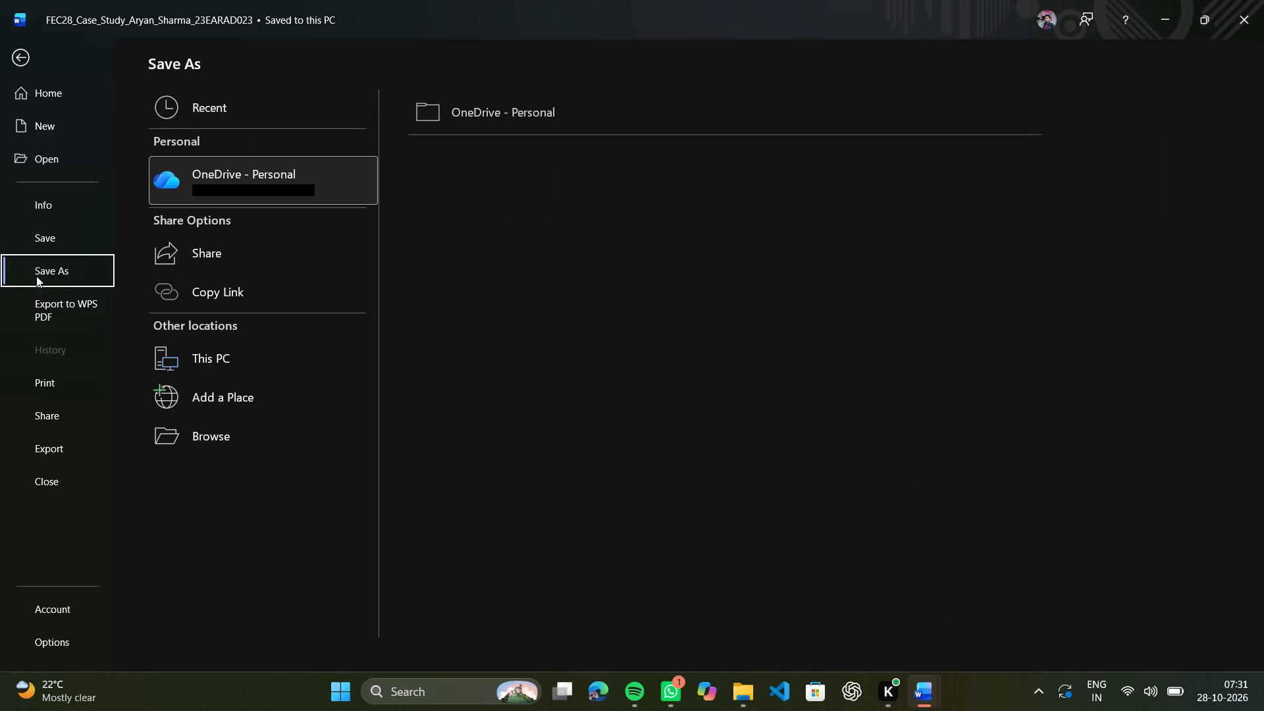
click(202, 369)
double_click(505, 178)
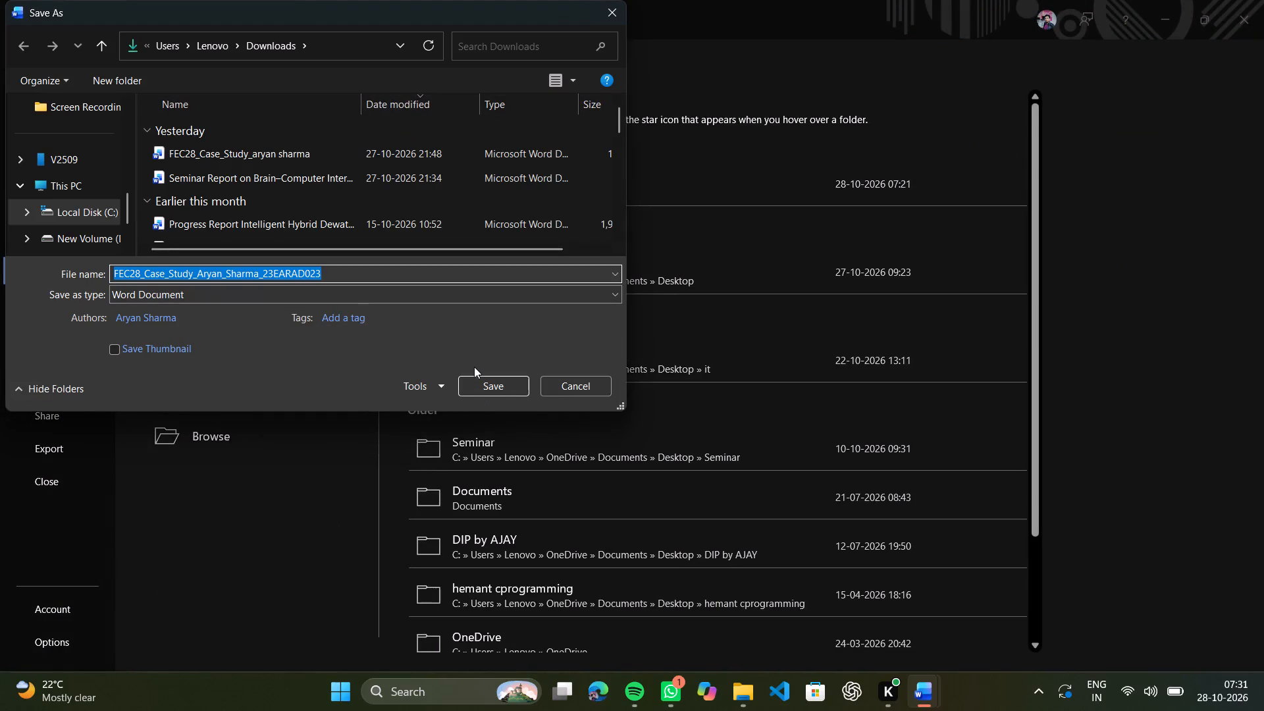
click(327, 278)
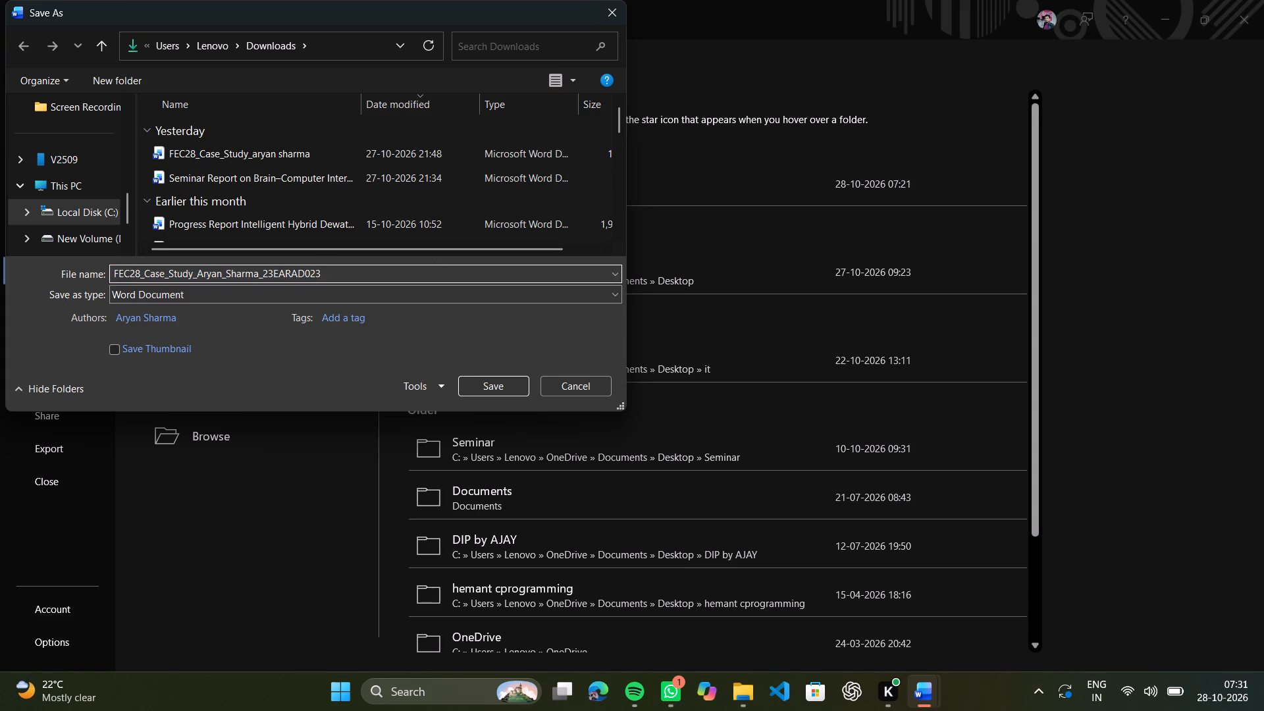
key(BackSpace)
key(BackSpace)
key(BackSpace)
key(BackSpace)
key(BackSpace)
key(BackSpace)
key(BackSpace)
key(BackSpace)
key(BackSpace)
key(BackSpace)
key(BackSpace)
key(BackSpace)
key(BackSpace)
key(BackSpace)
key(BackSpace)
key(BackSpace)
key(BackSpace)
key(BackSpace)
key(BackSpace)
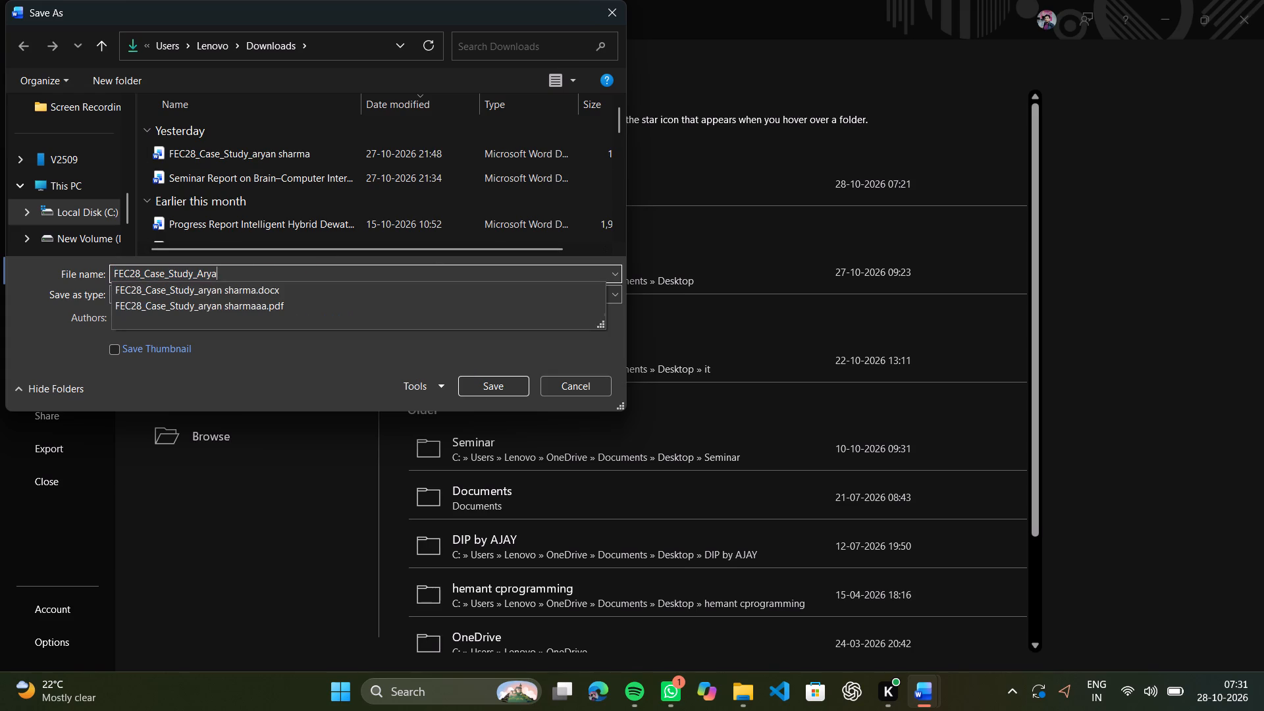
key(BackSpace)
key(BackSpace)
key(BackSpace)
text(jau)
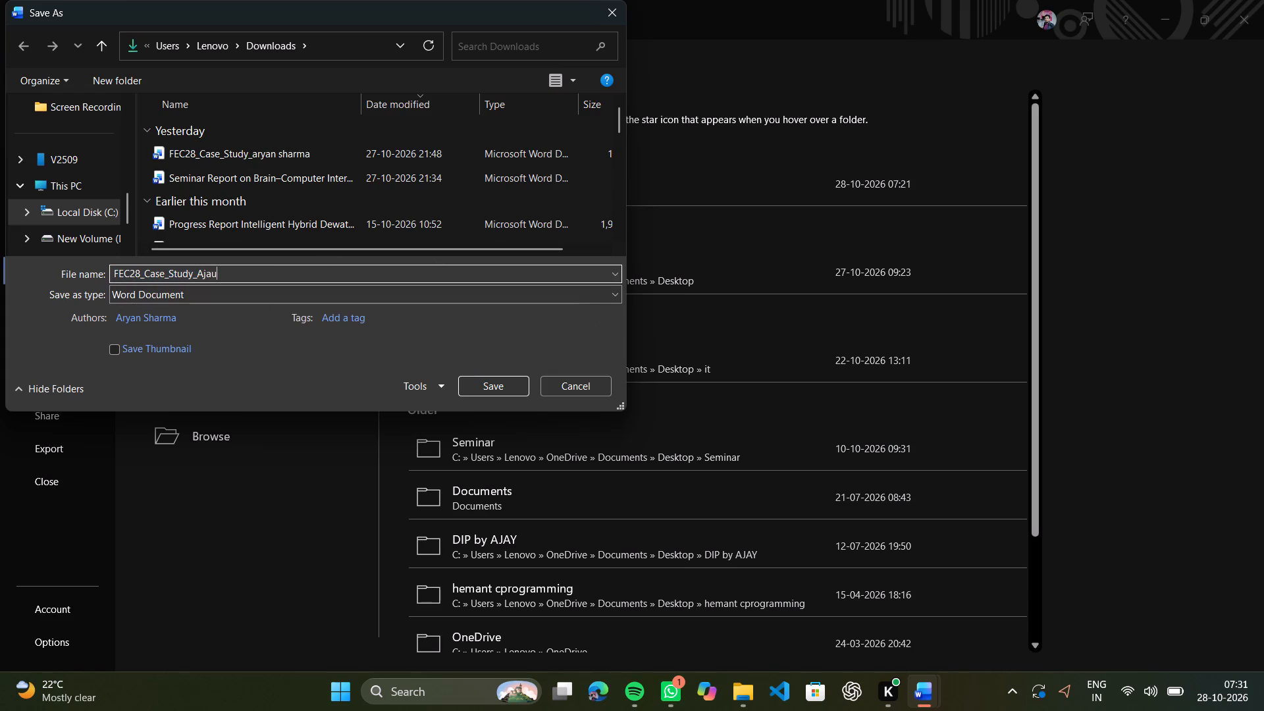
key(BackSpace)
key(y)
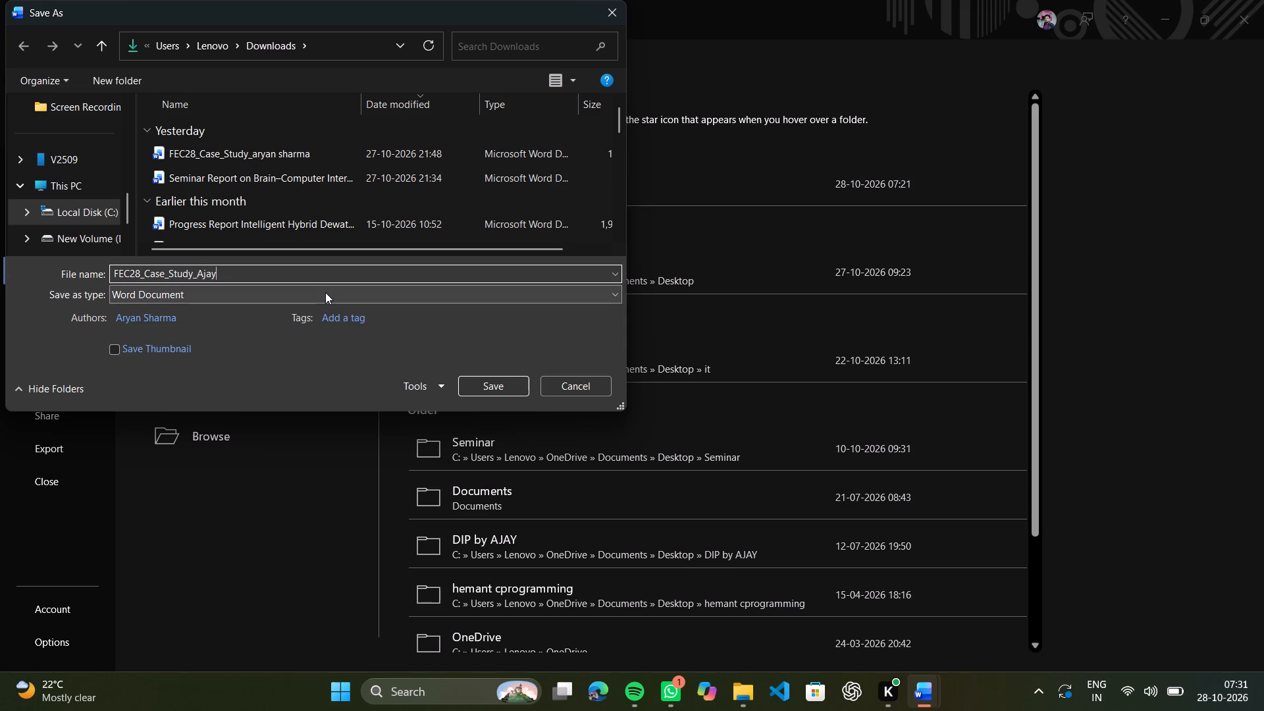
Save the copy in PDF format with the standard publishing optimization.
click(325, 292)
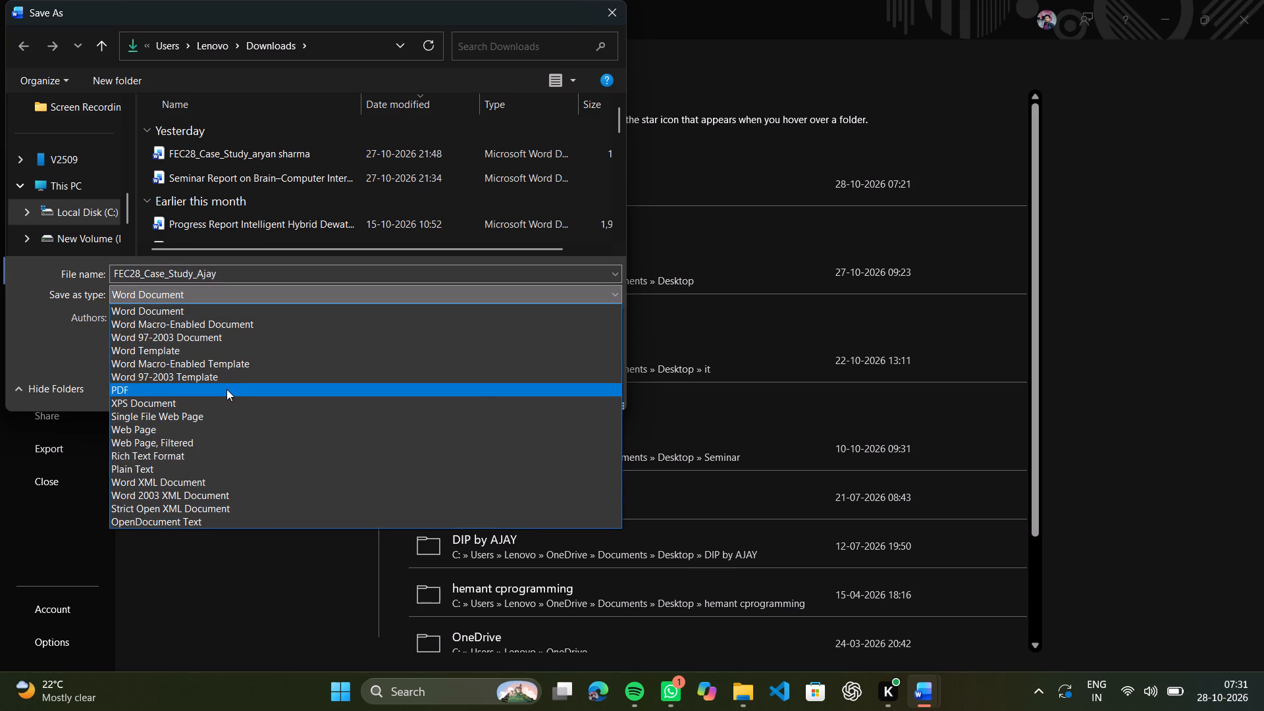
click(226, 389)
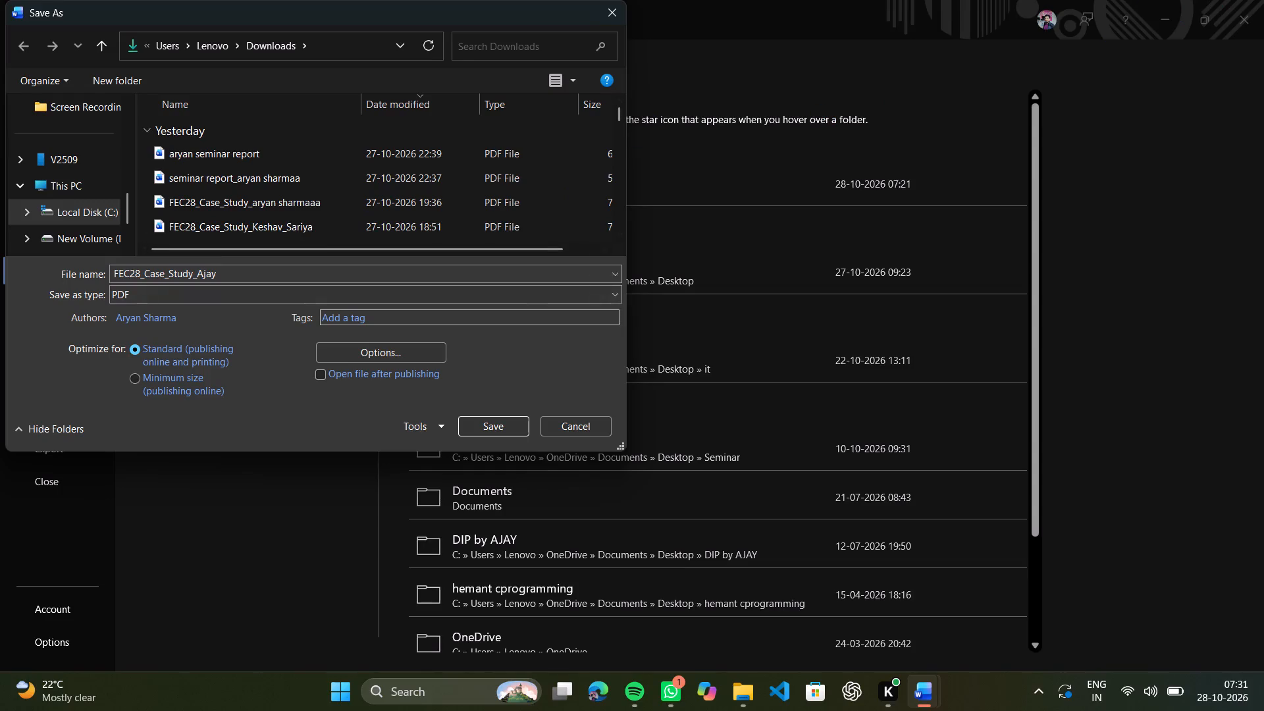
drag(409, 18, 641, 279)
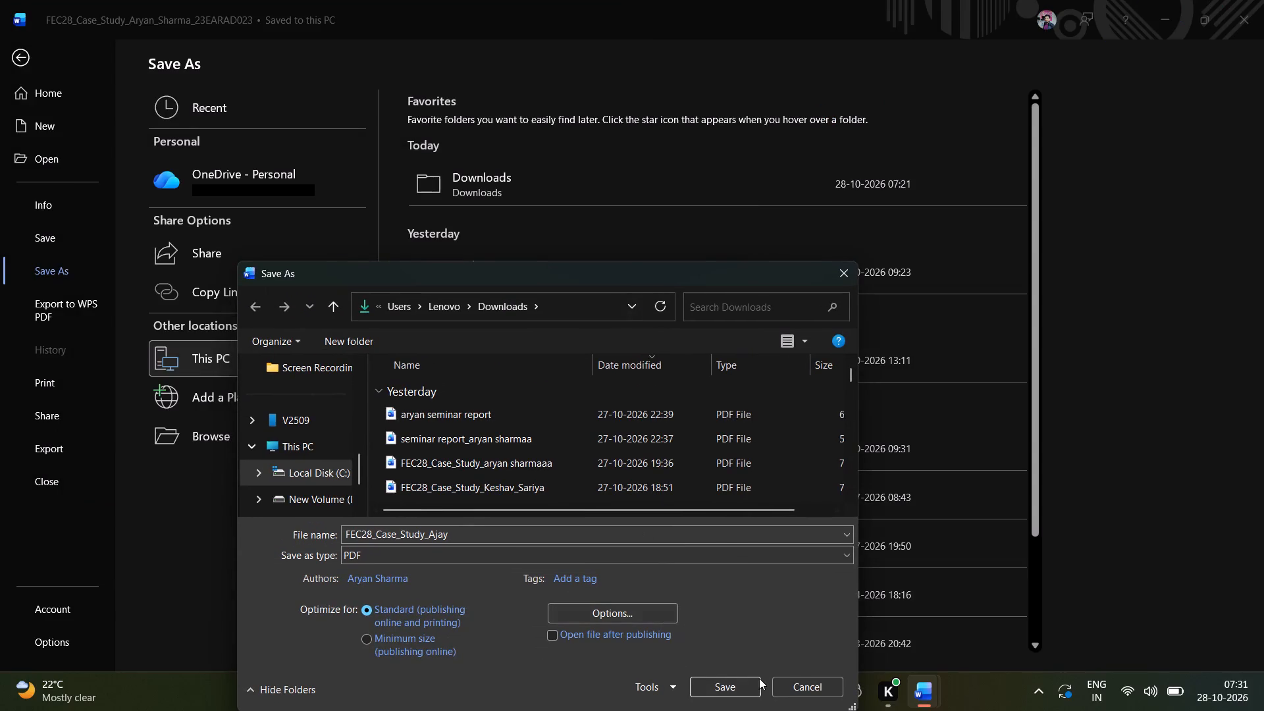
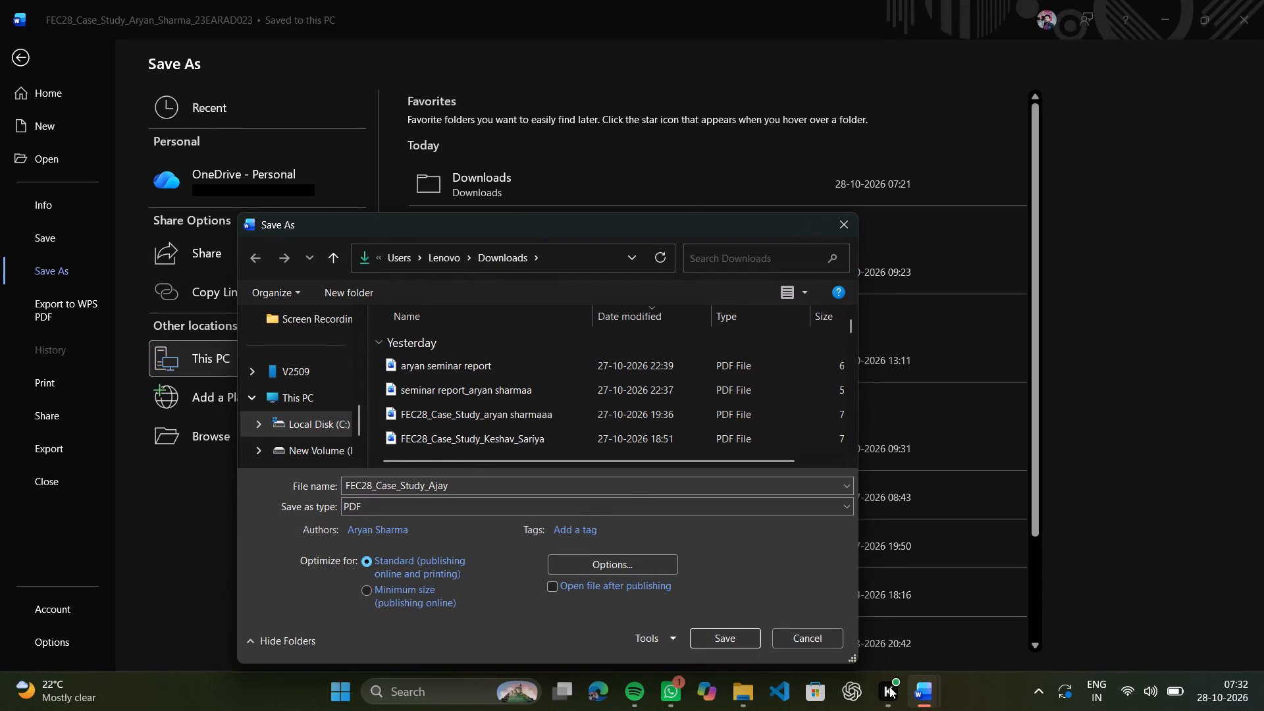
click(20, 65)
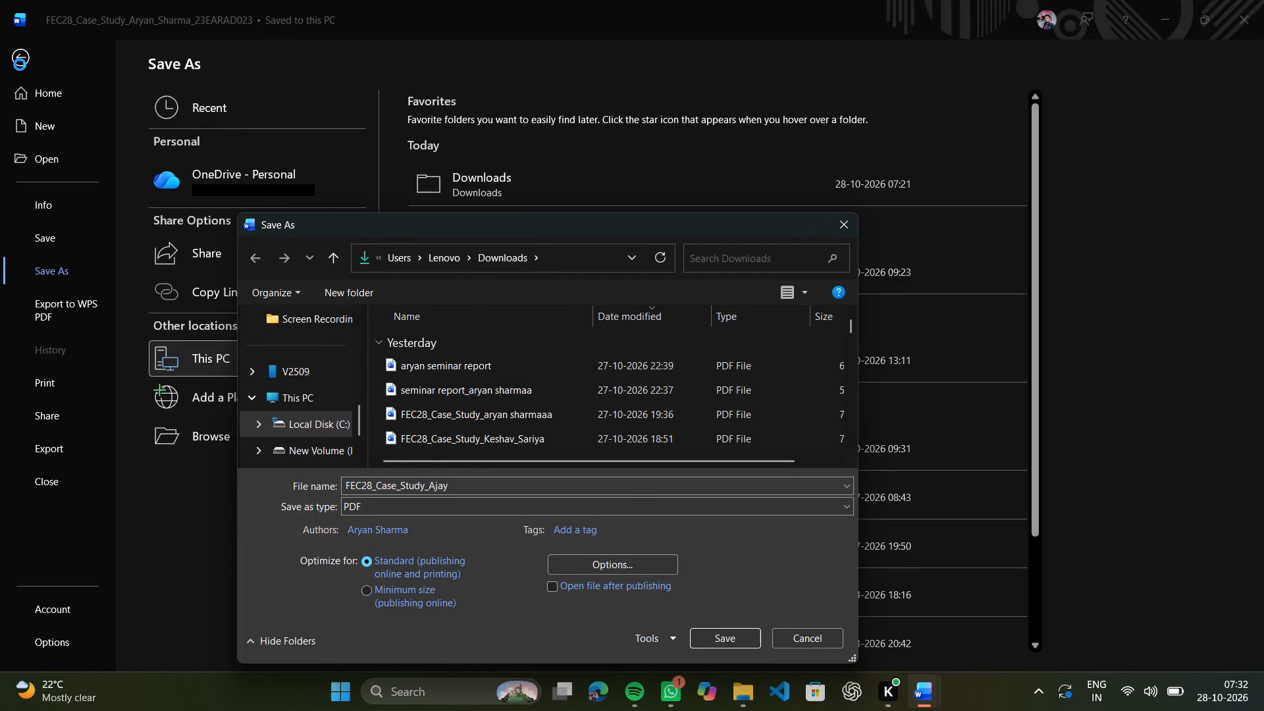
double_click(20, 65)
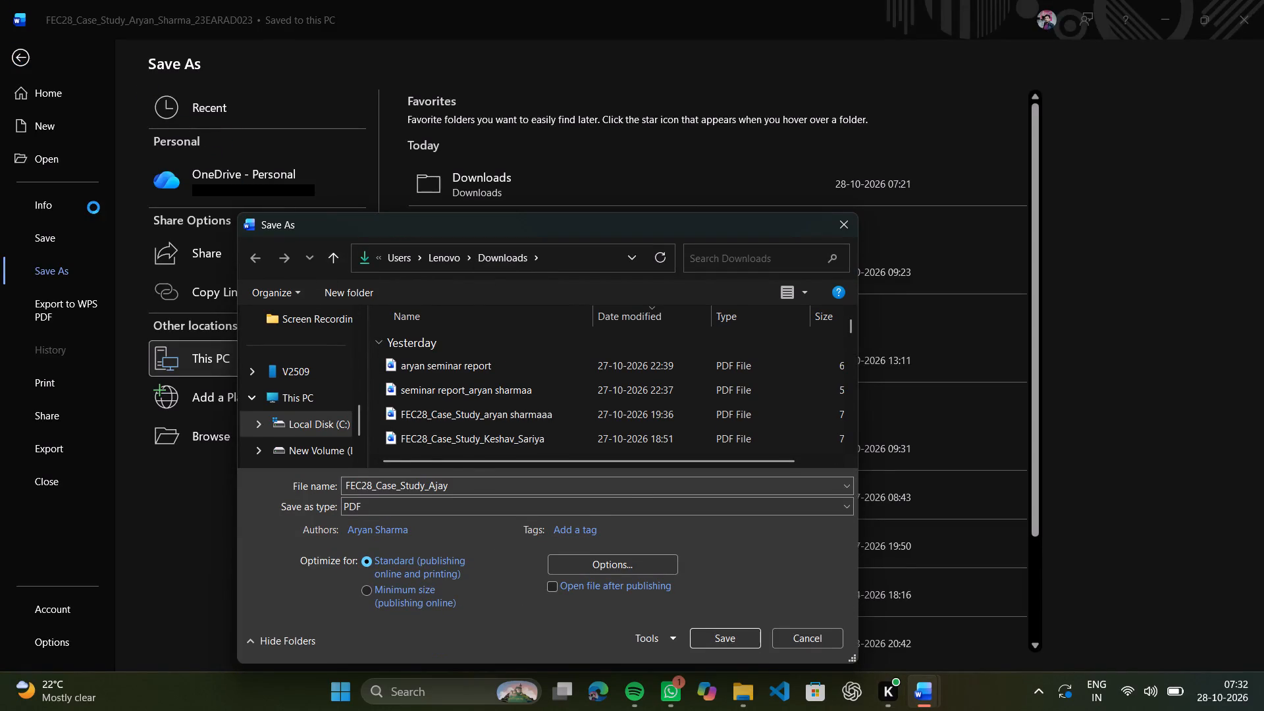
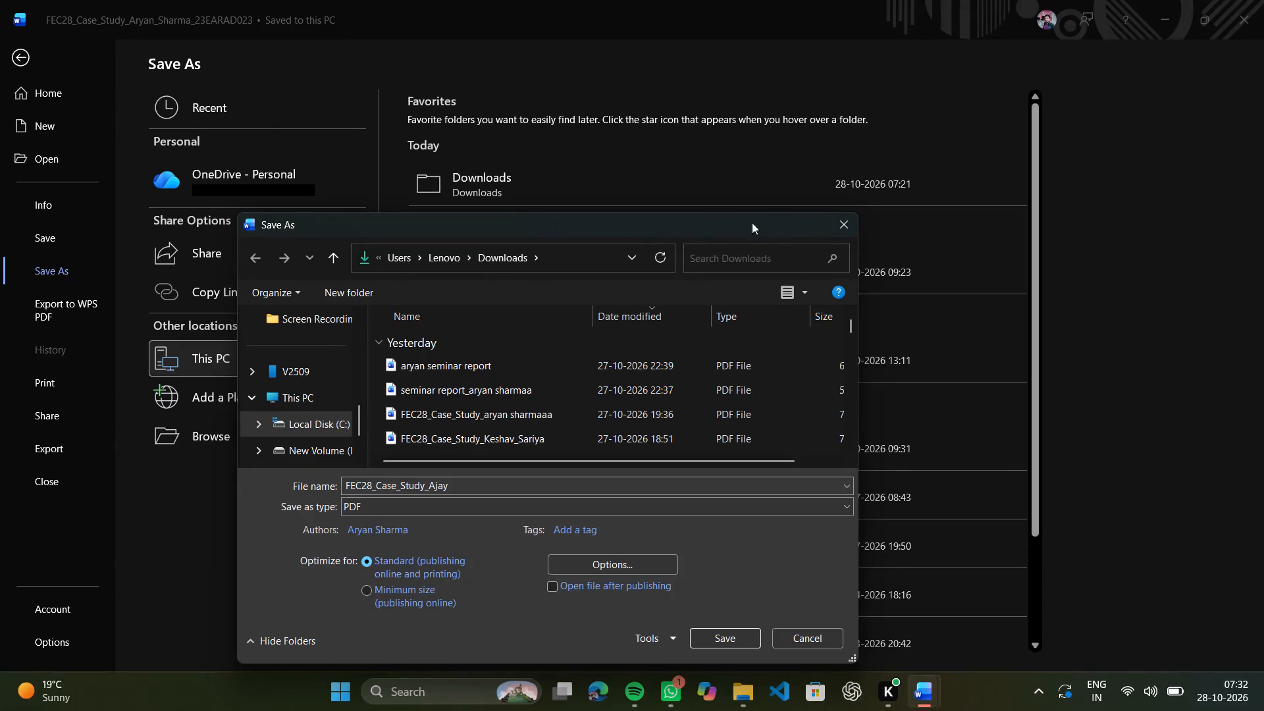
Cancel the PDF save and return to the case study document.
click(839, 225)
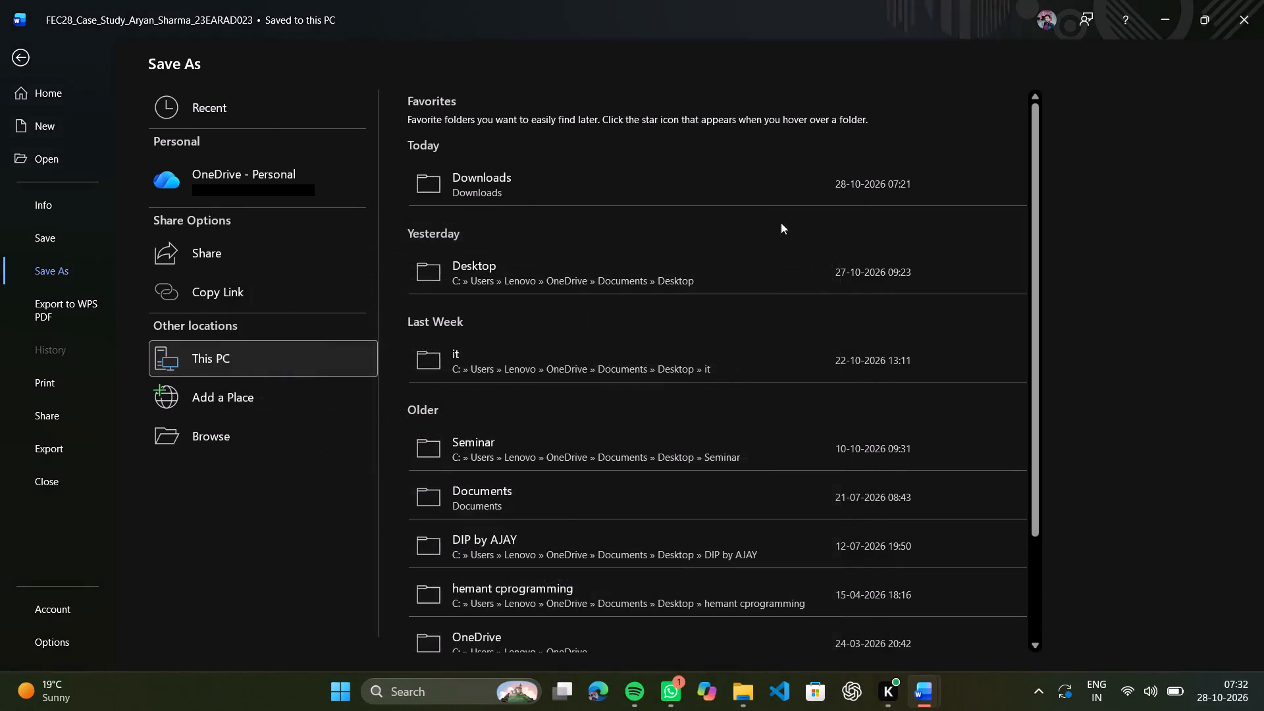
click(12, 56)
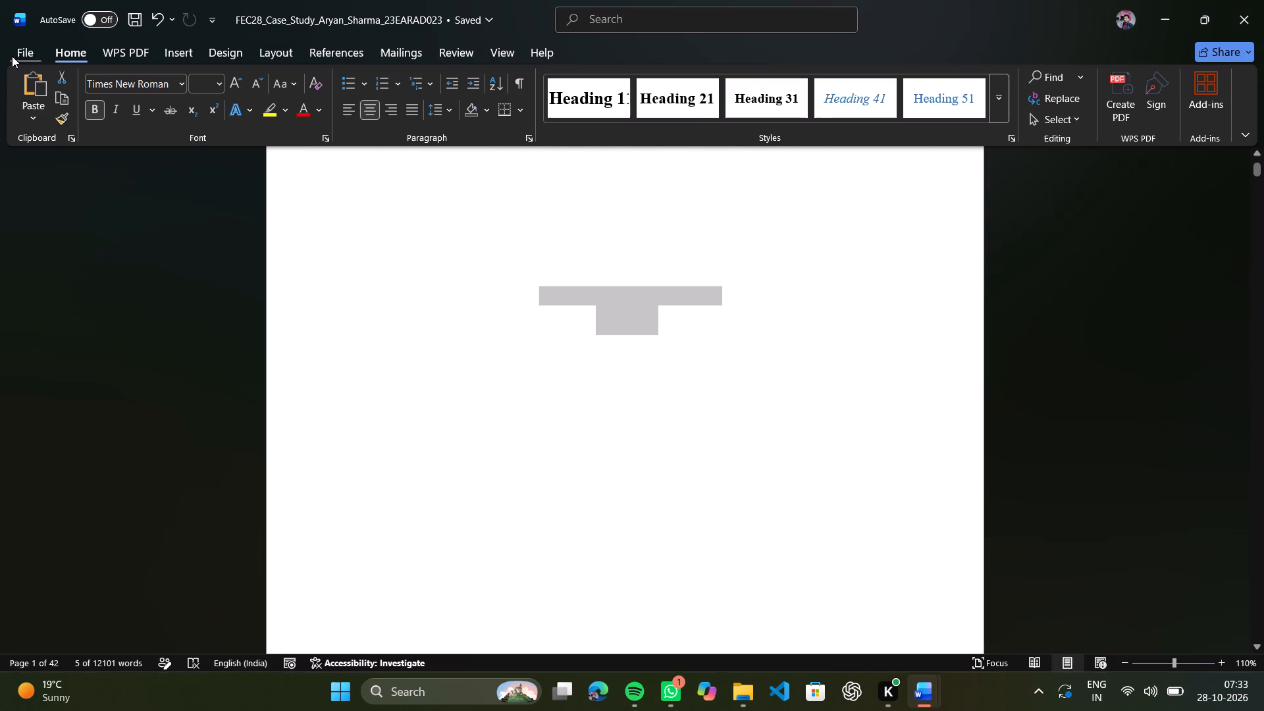
Review the report's opening pages from the cover through the certificate and acknowledgement to page 6.
scroll(386, 369, down, 6)
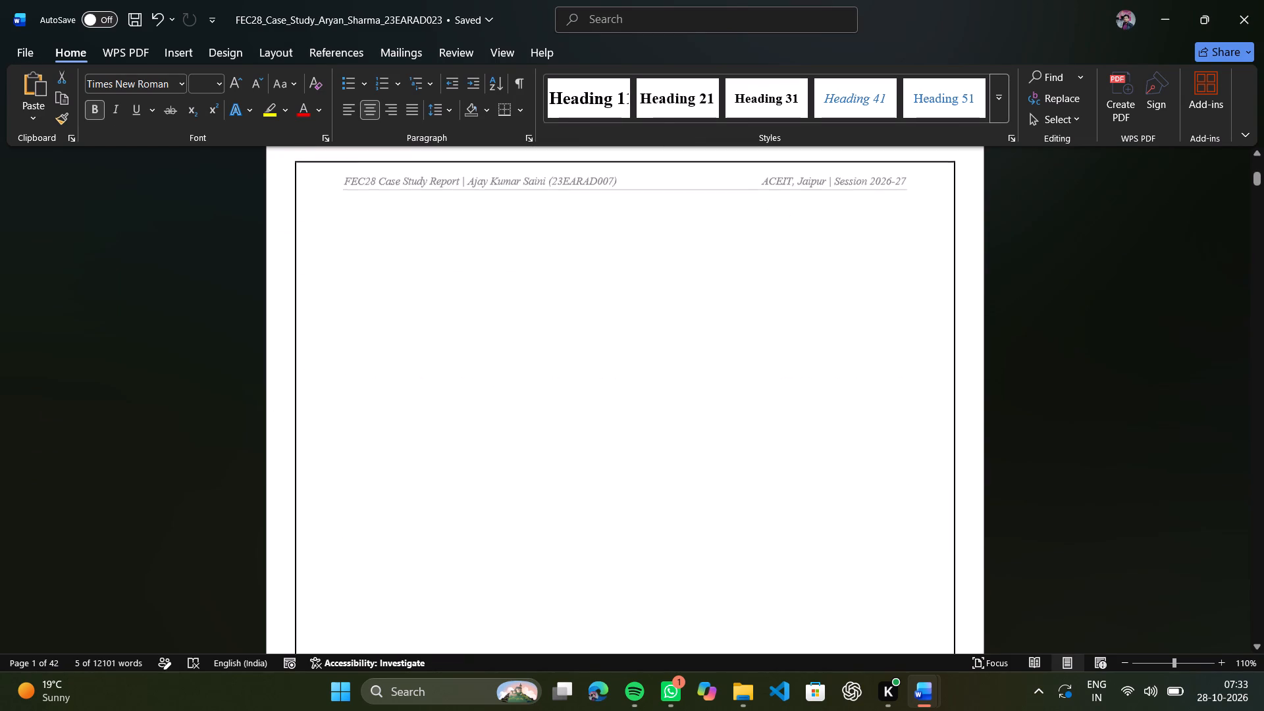
scroll(386, 369, down, 1)
scroll(454, 438, down, 3)
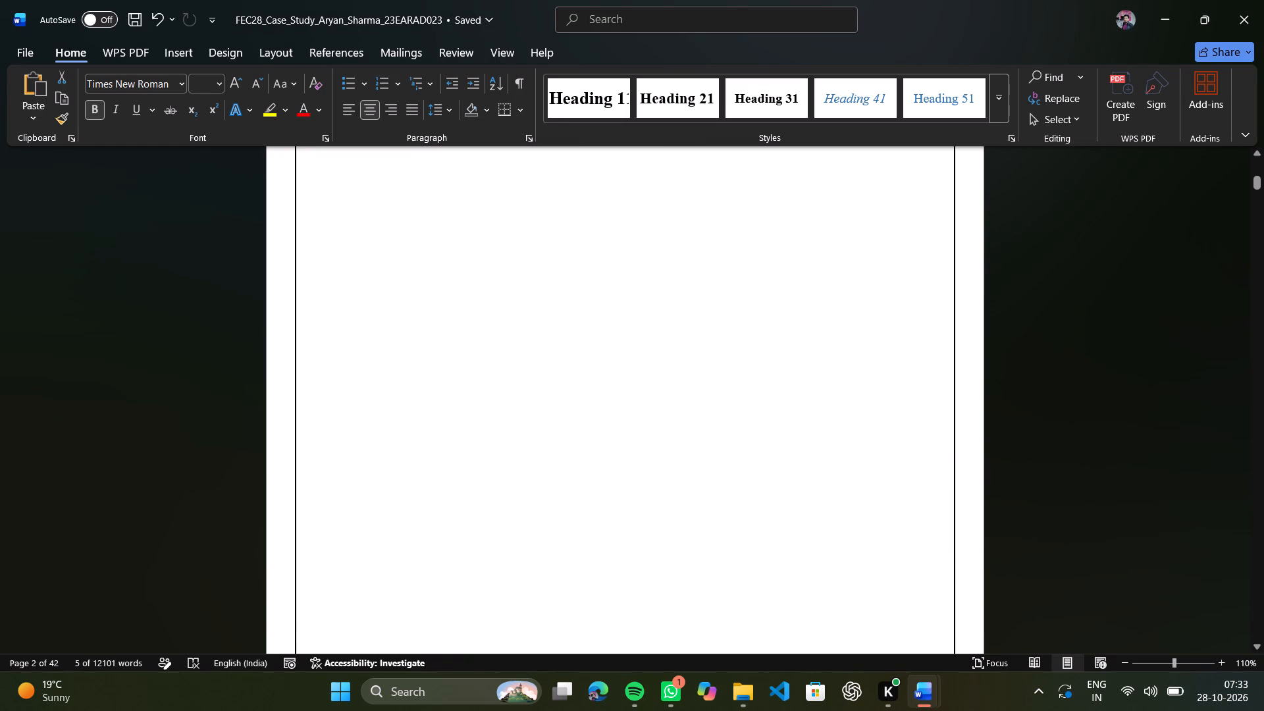
scroll(458, 275, down, 8)
scroll(458, 275, up, 2)
scroll(458, 275, down, 1)
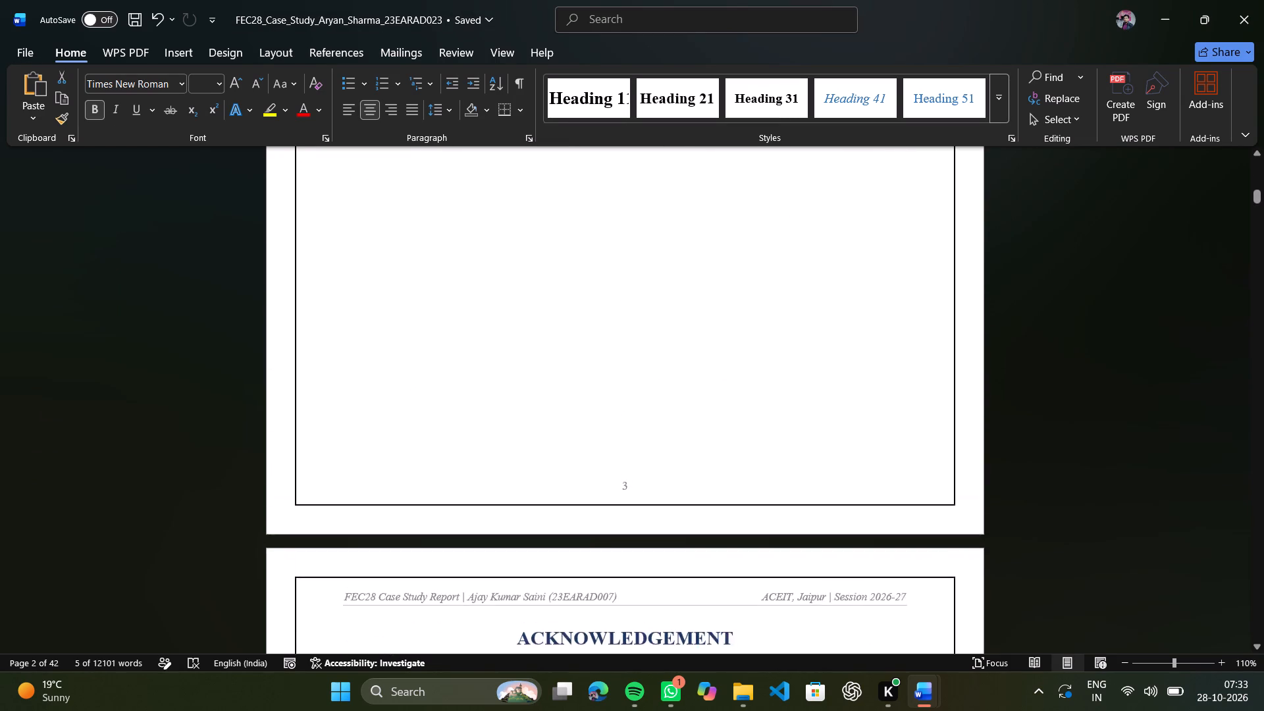
scroll(458, 275, down, 1)
scroll(458, 275, up, 2)
scroll(458, 275, down, 1)
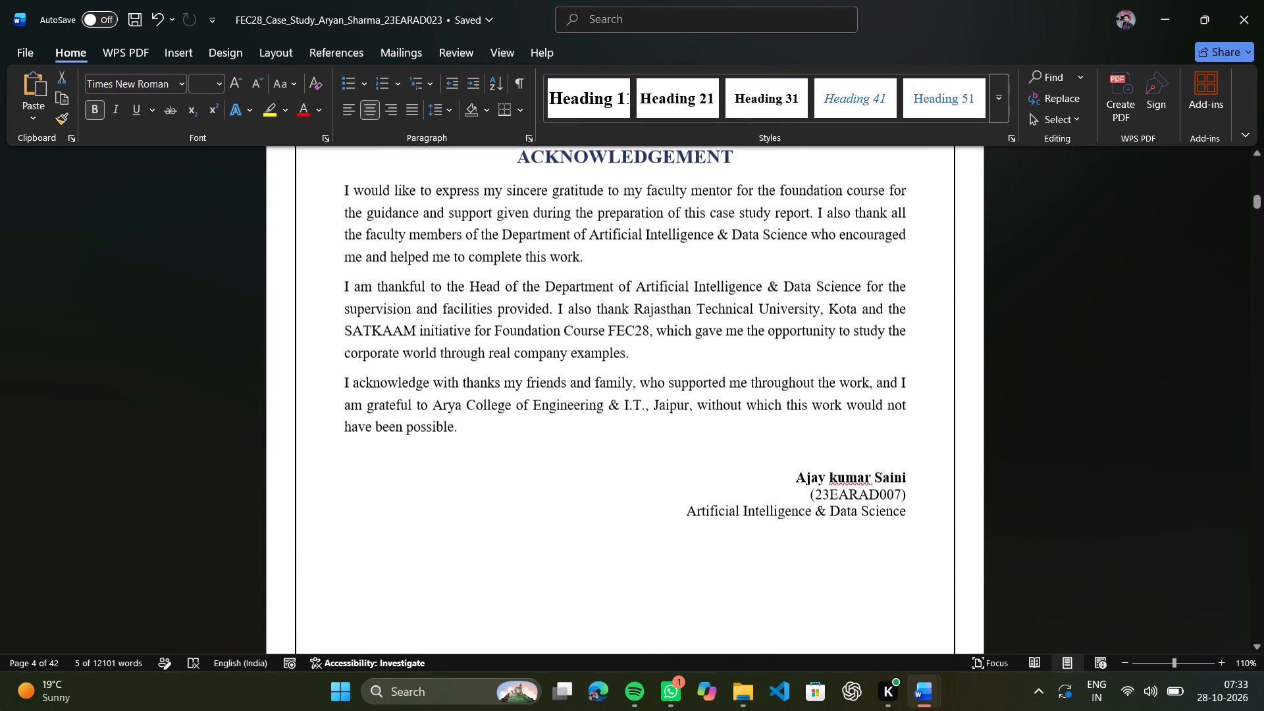
scroll(458, 275, down, 4)
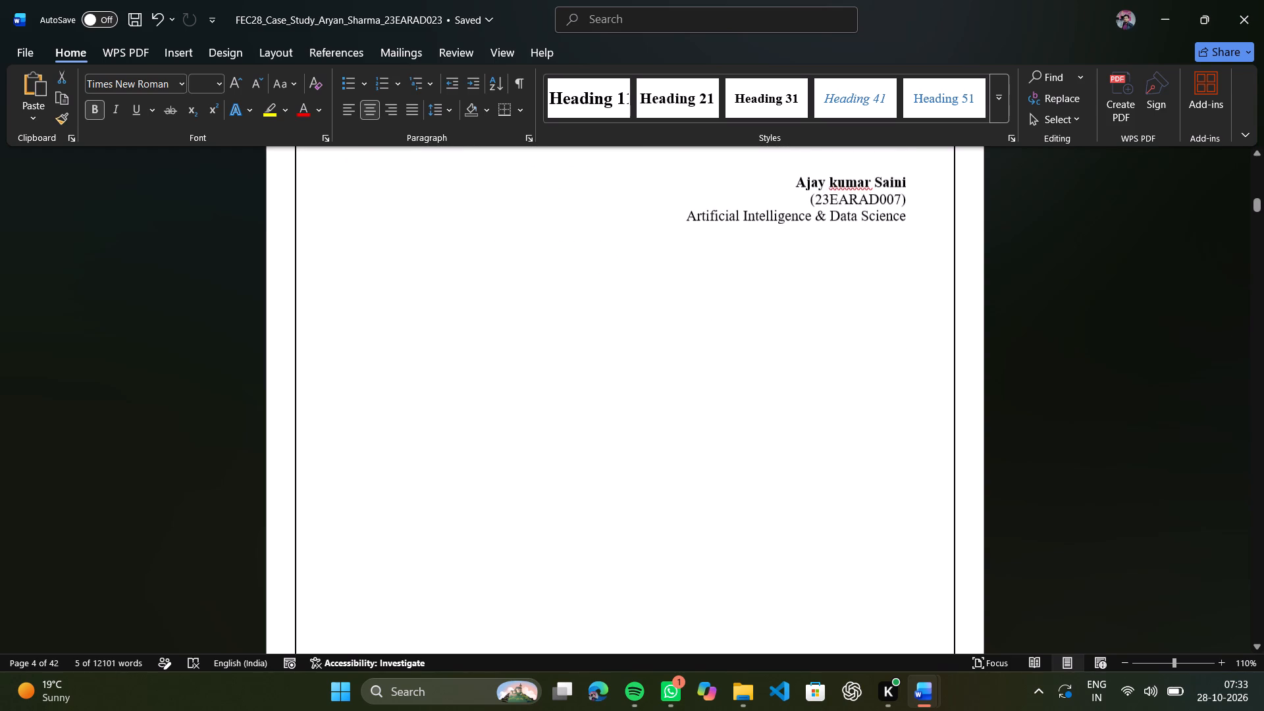
scroll(458, 275, down, 7)
scroll(458, 275, up, 1)
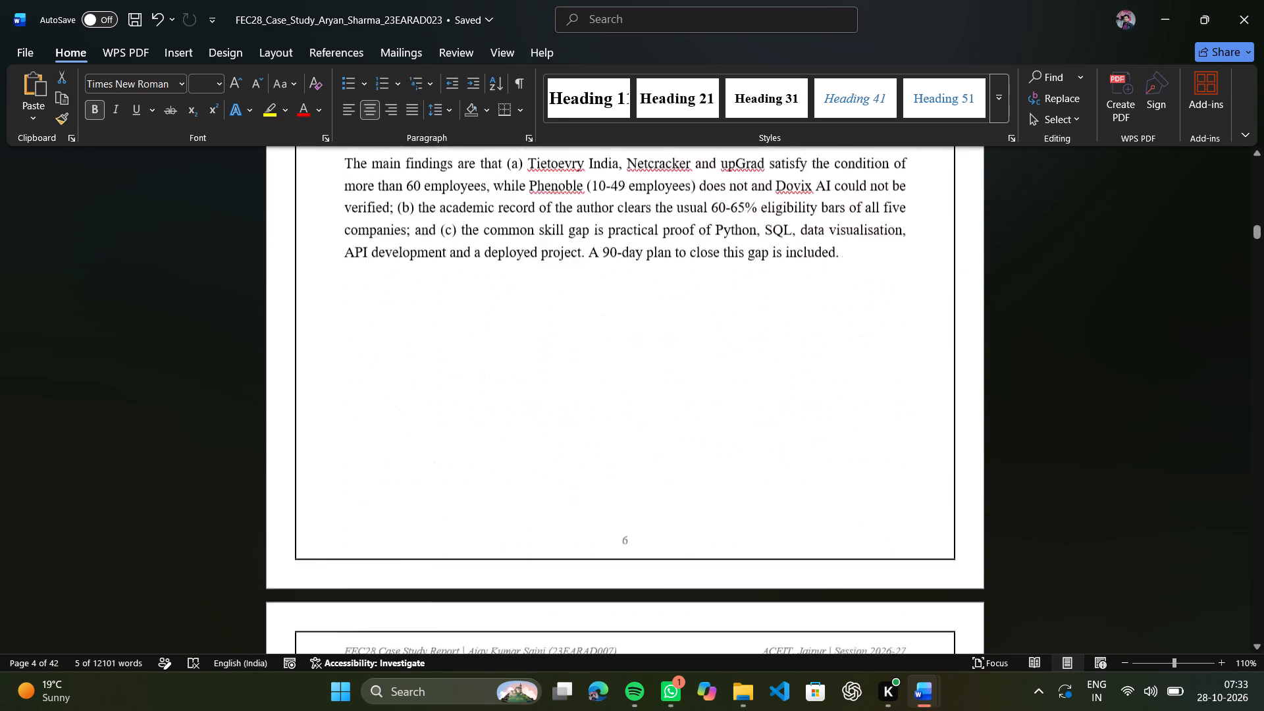
Delete the mentor's Name label and its blank line in the certificate page's signature block, keeping the HOD's name.
scroll(458, 275, up, 4)
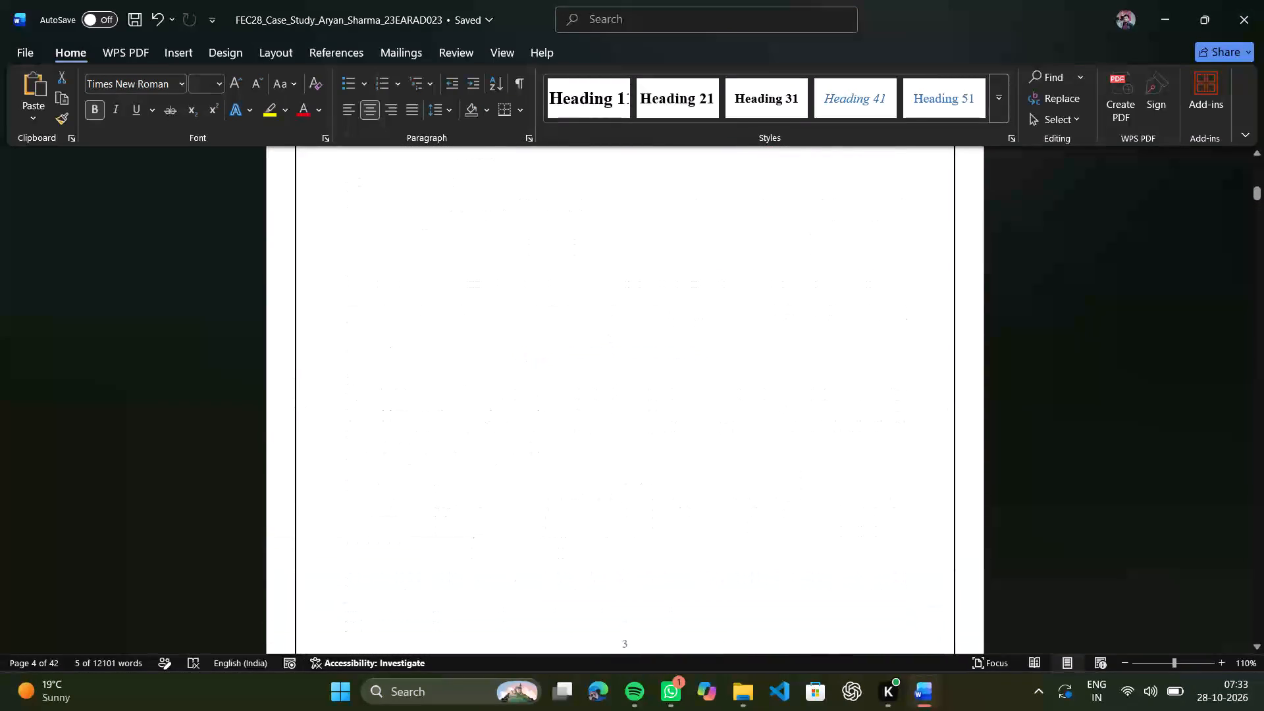
scroll(458, 275, up, 1)
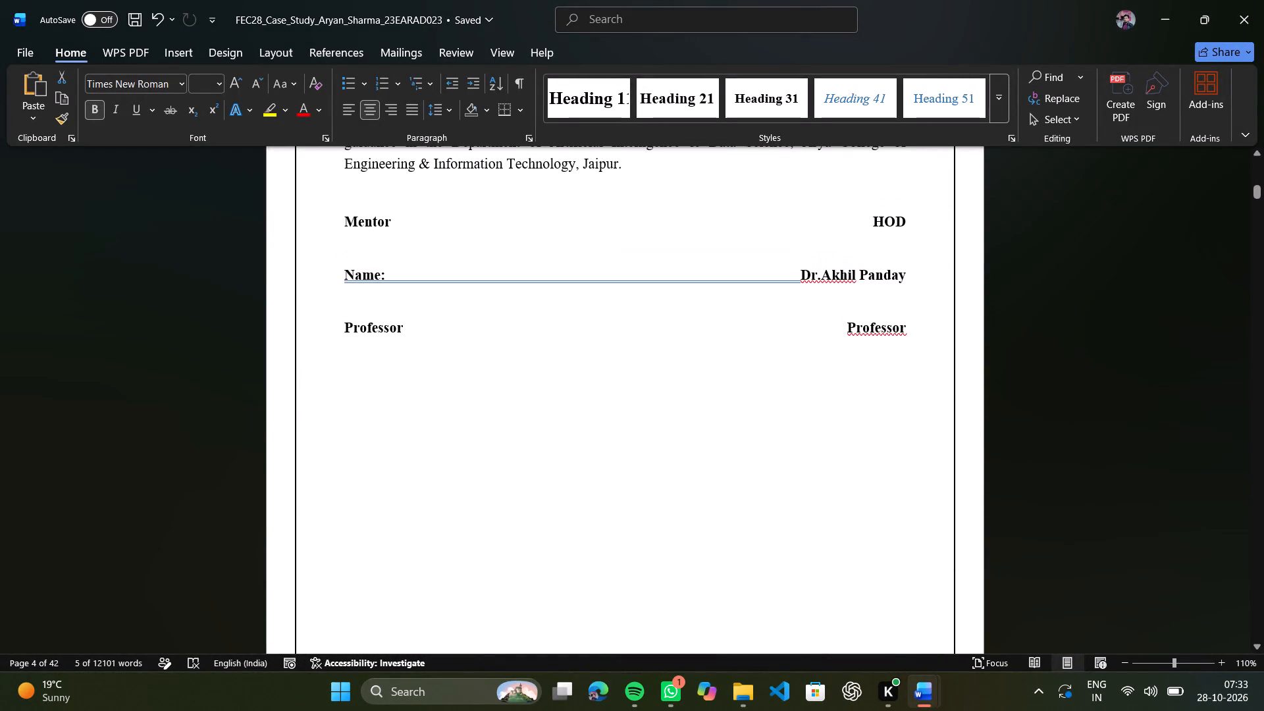
click(458, 192)
scroll(476, 252, up, 2)
scroll(476, 252, down, 1)
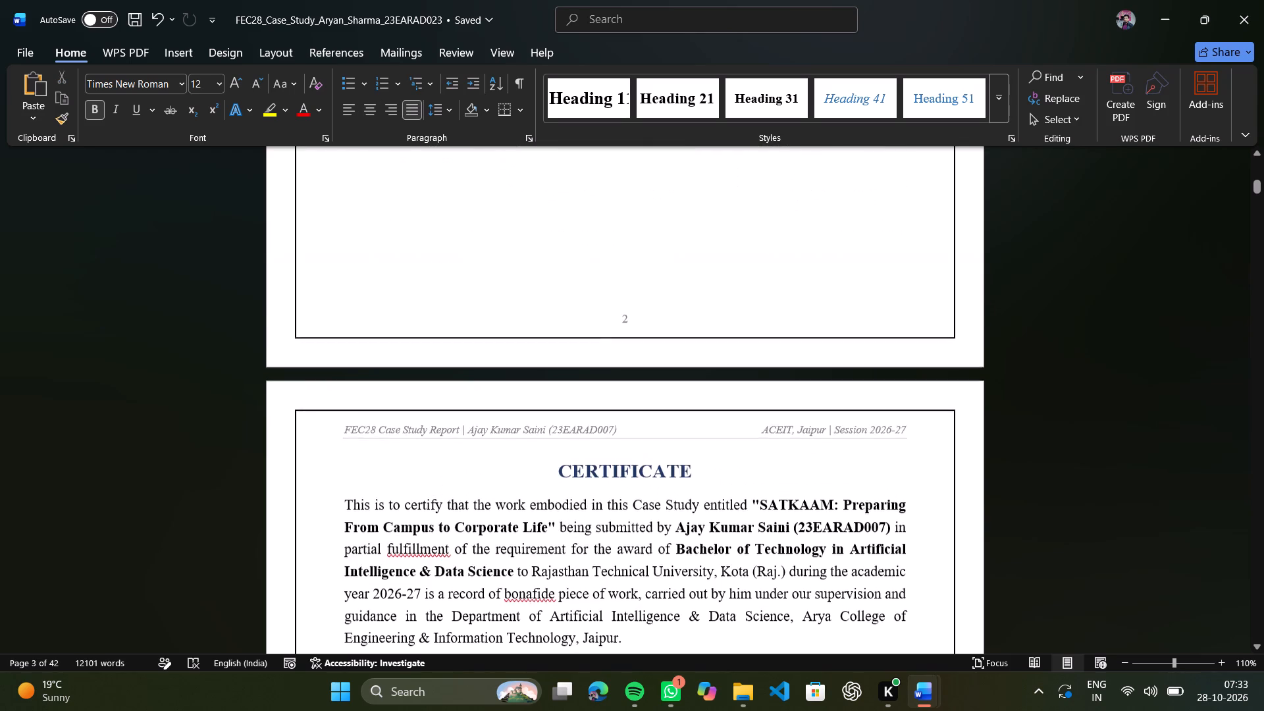
scroll(476, 252, down, 2)
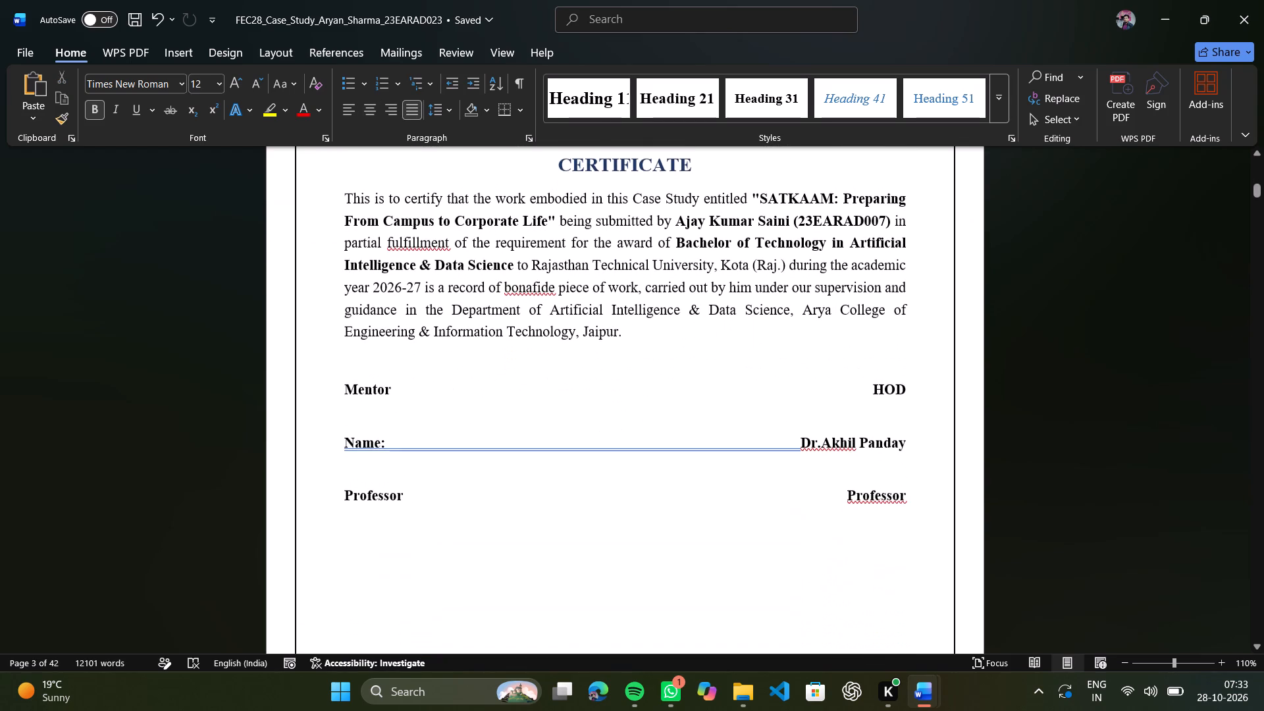
click(411, 448)
key(BackSpace)
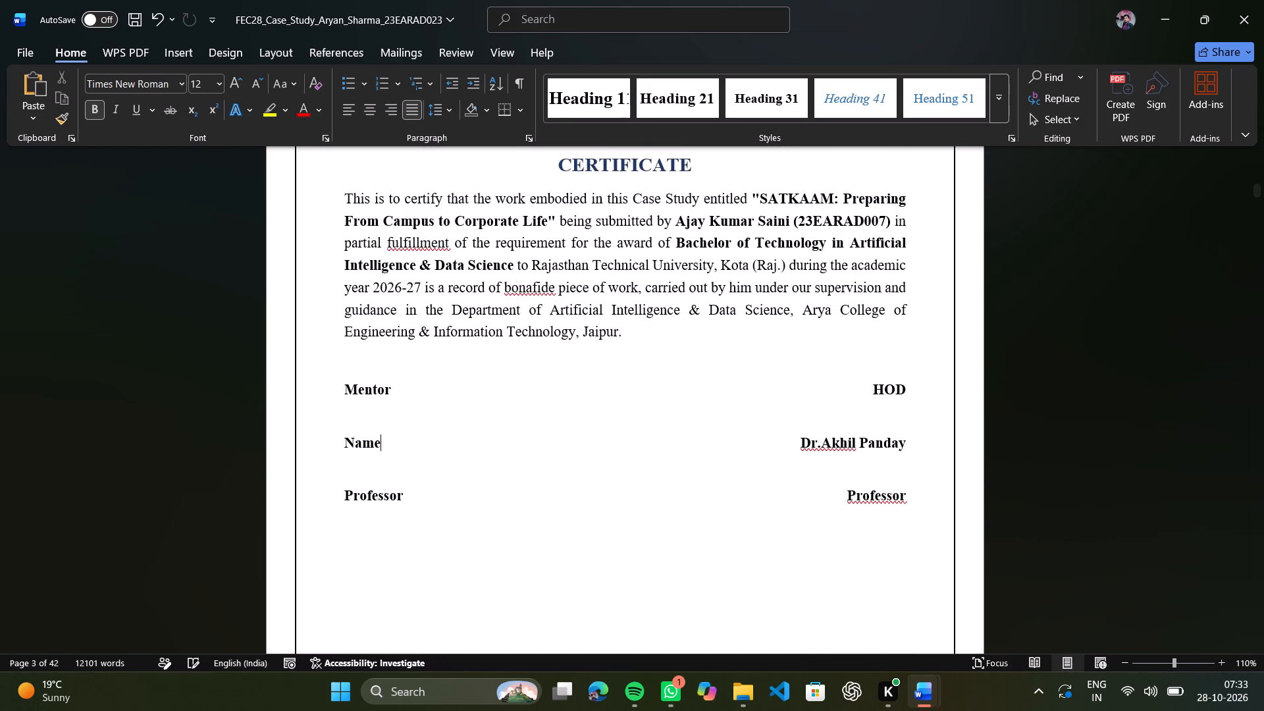
key(BackSpace)
key(BackSpace)
key(BackSpace)
key(BackSpace)
key(BackSpace)
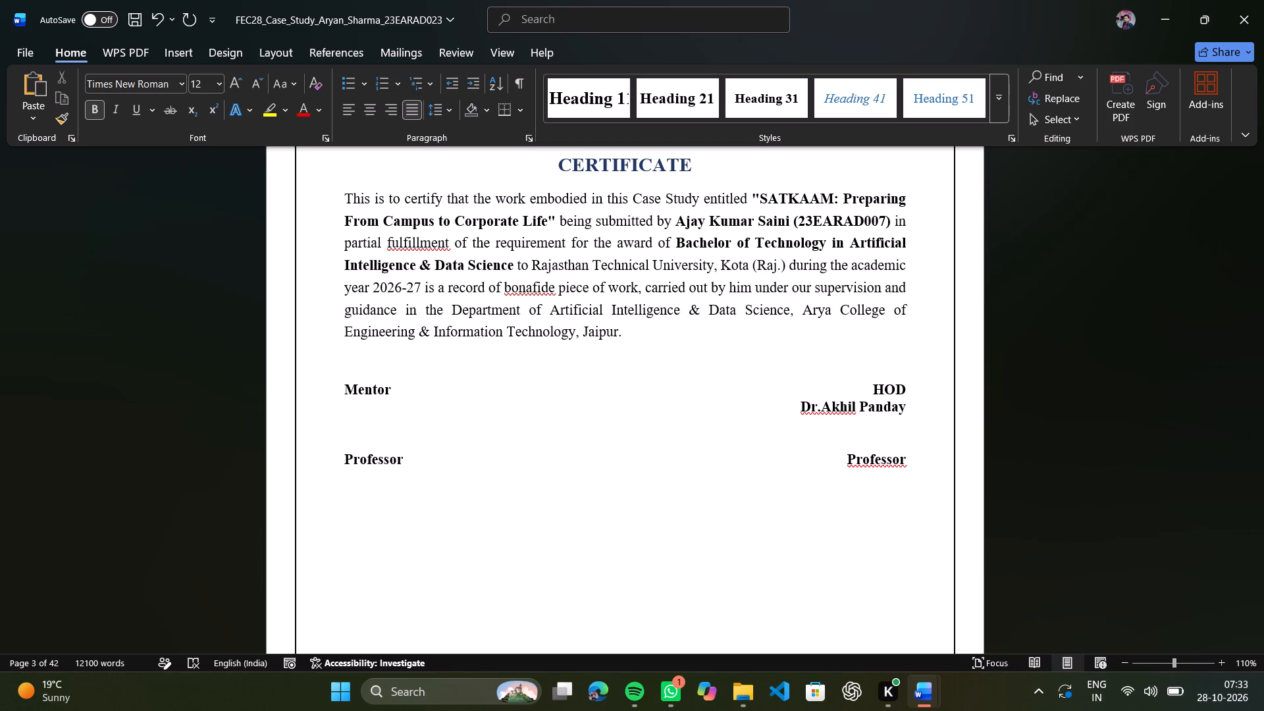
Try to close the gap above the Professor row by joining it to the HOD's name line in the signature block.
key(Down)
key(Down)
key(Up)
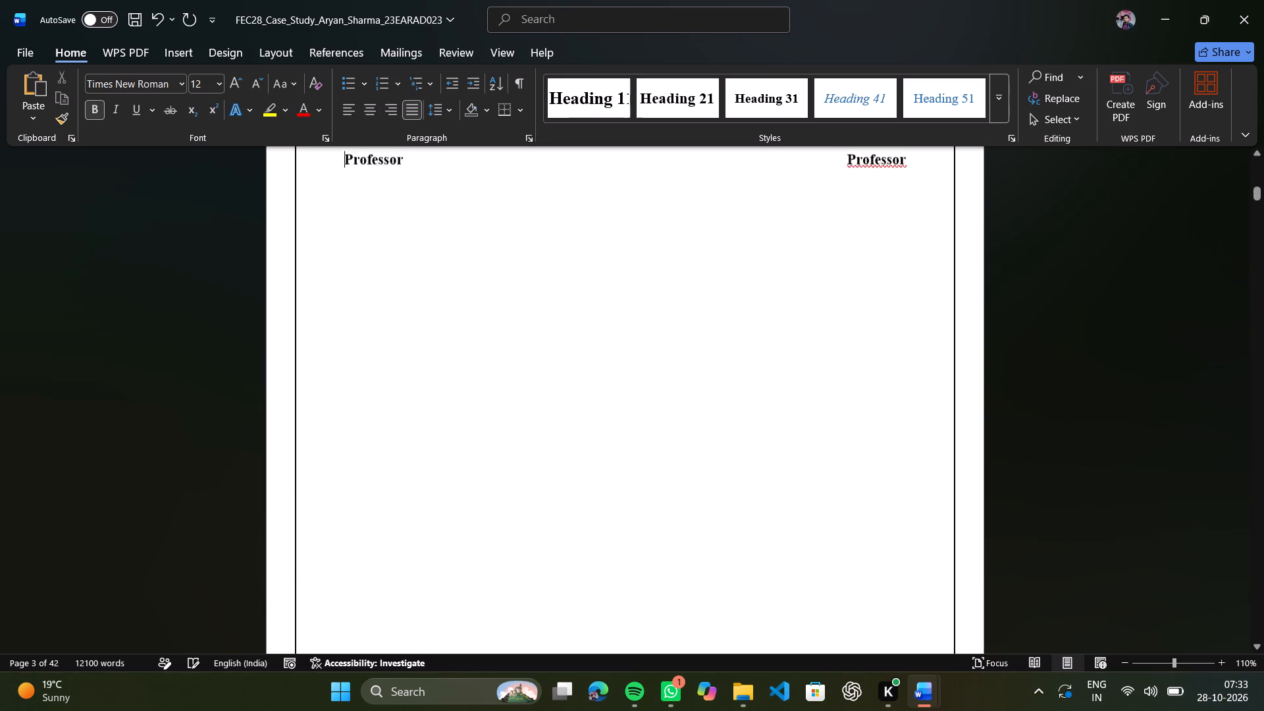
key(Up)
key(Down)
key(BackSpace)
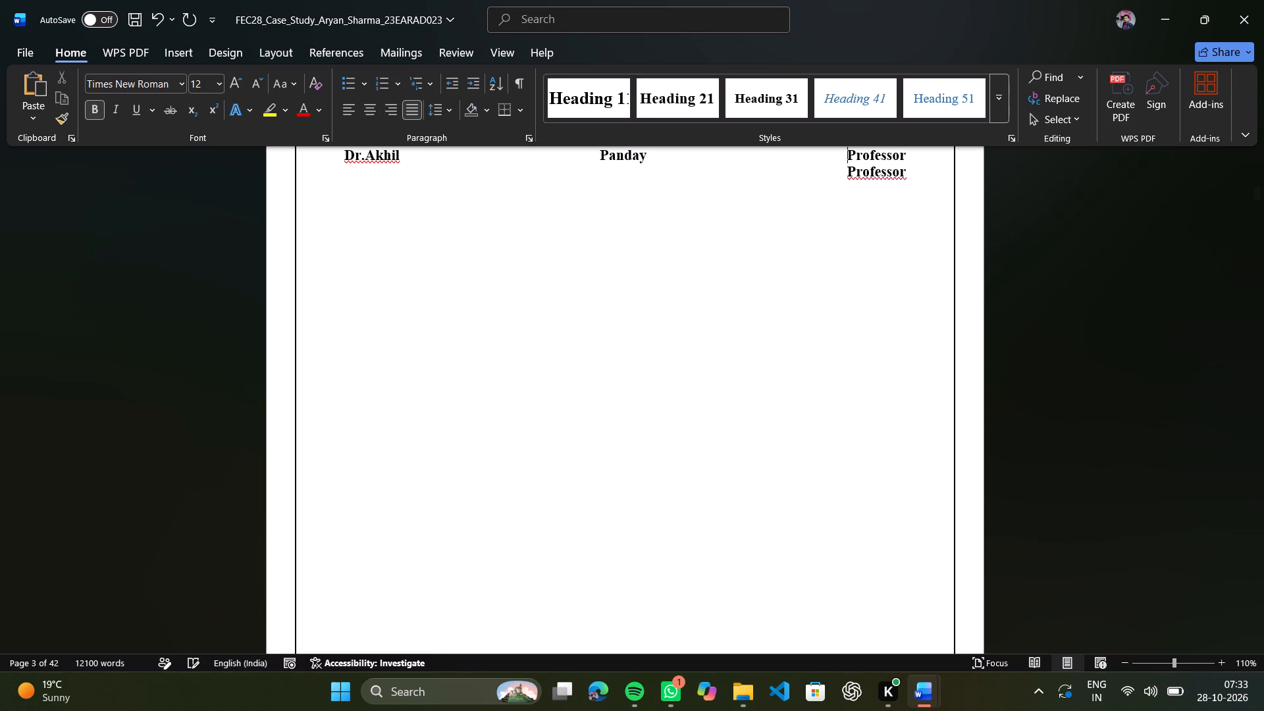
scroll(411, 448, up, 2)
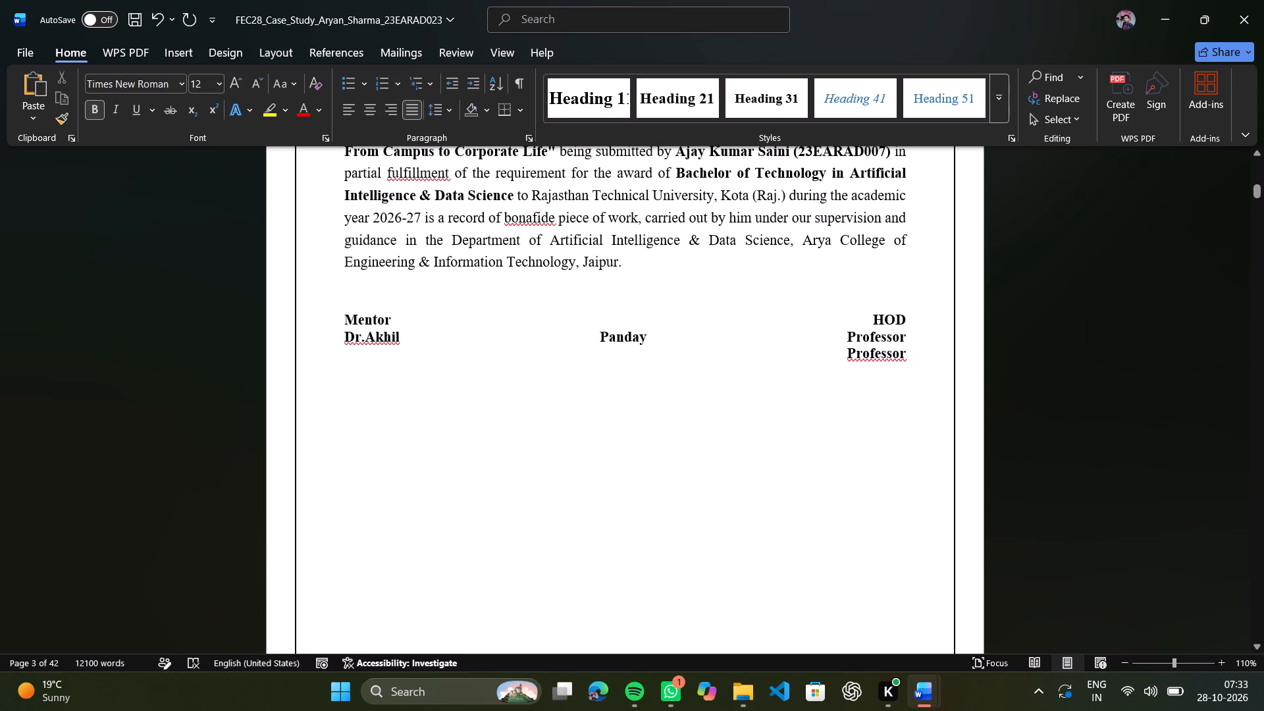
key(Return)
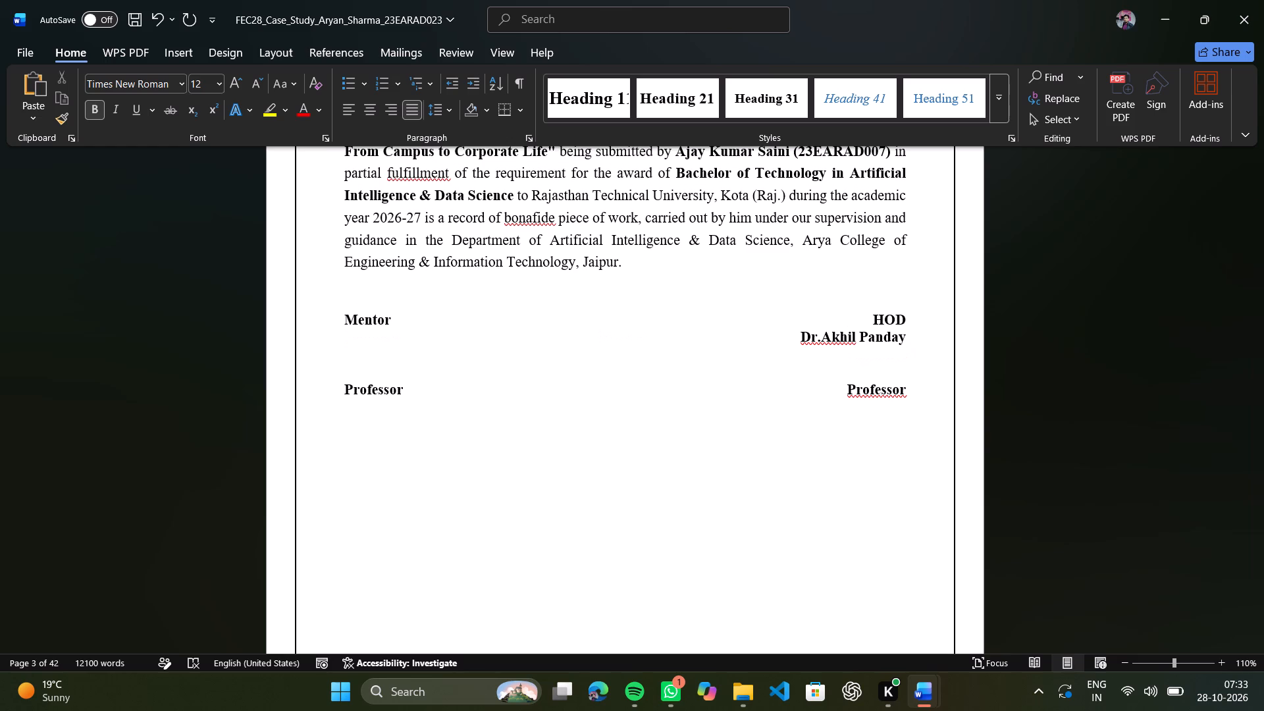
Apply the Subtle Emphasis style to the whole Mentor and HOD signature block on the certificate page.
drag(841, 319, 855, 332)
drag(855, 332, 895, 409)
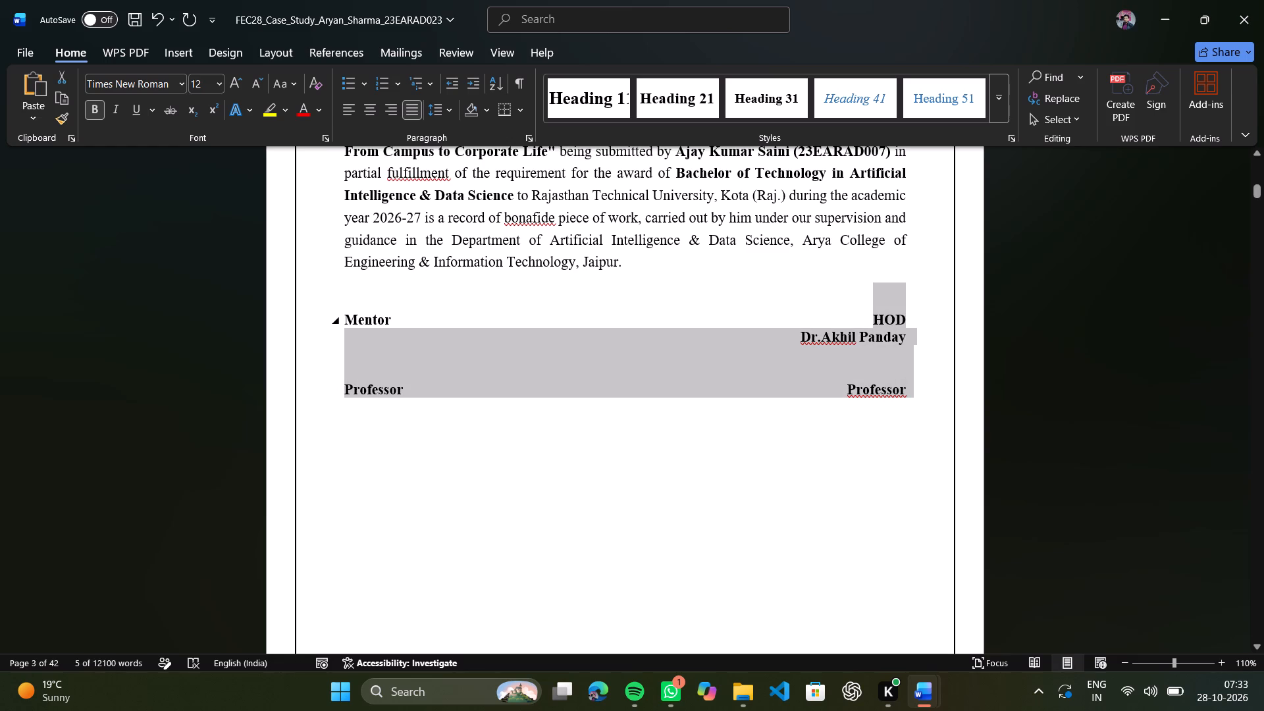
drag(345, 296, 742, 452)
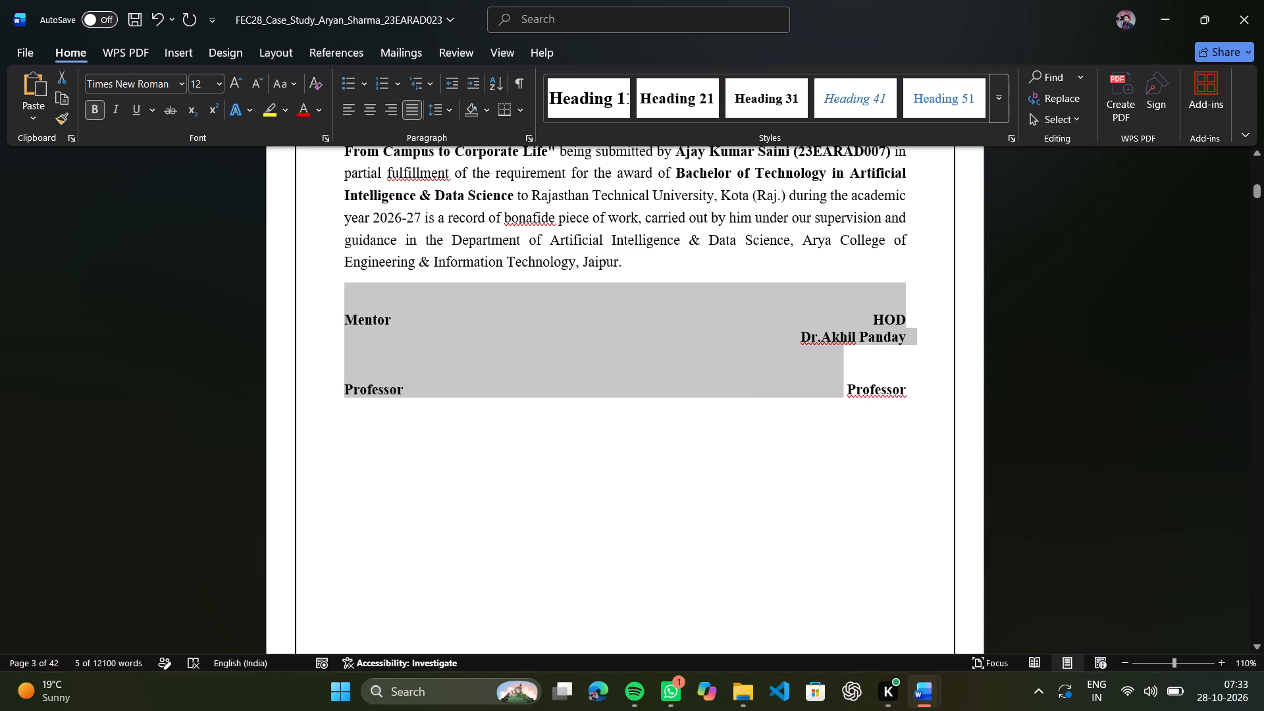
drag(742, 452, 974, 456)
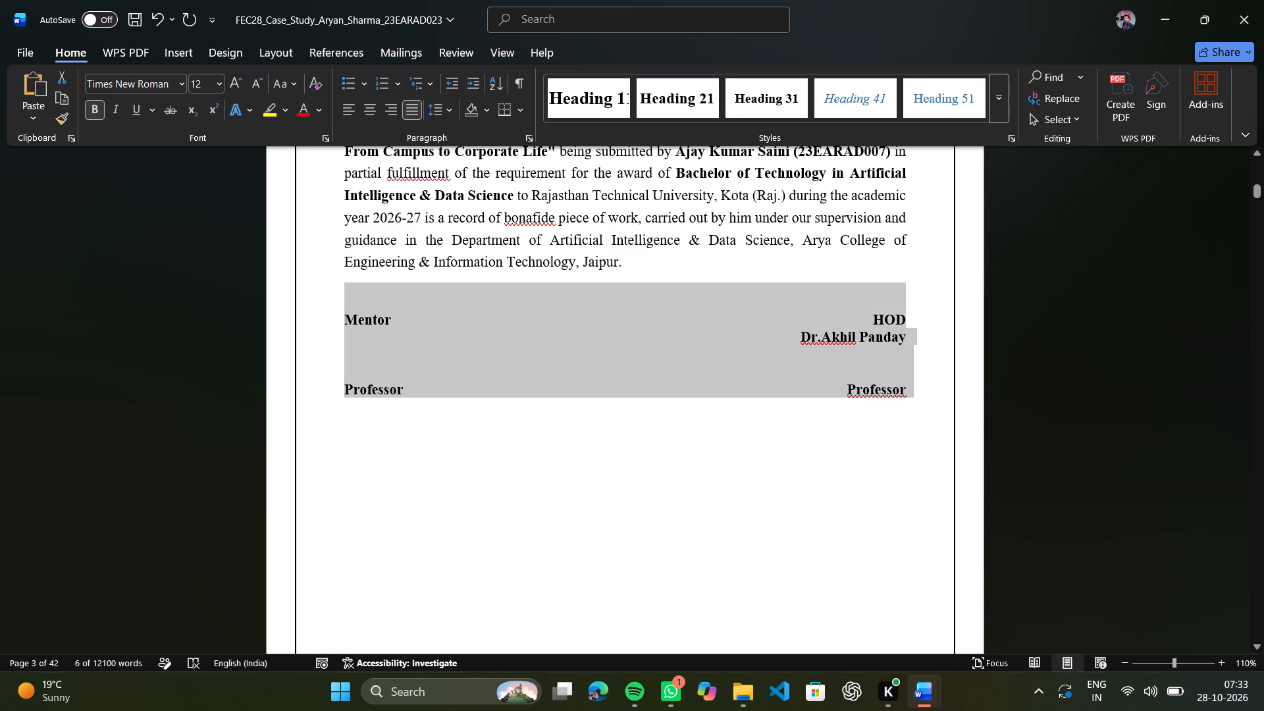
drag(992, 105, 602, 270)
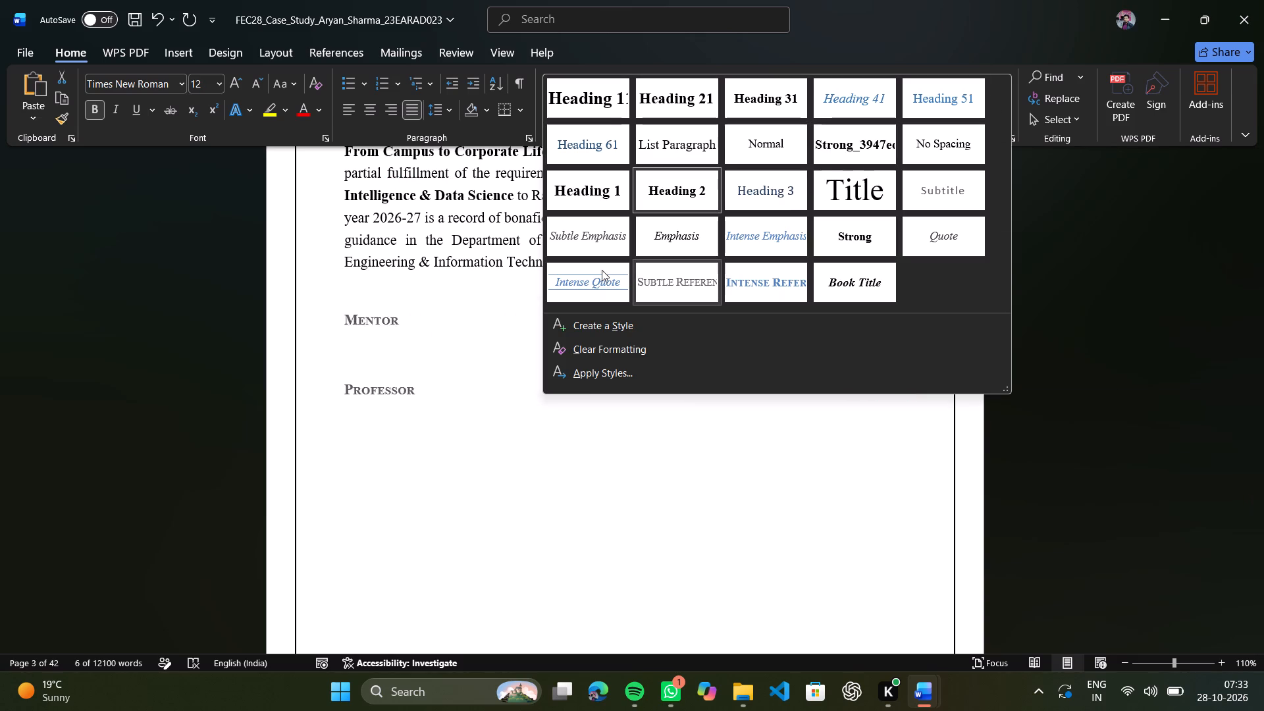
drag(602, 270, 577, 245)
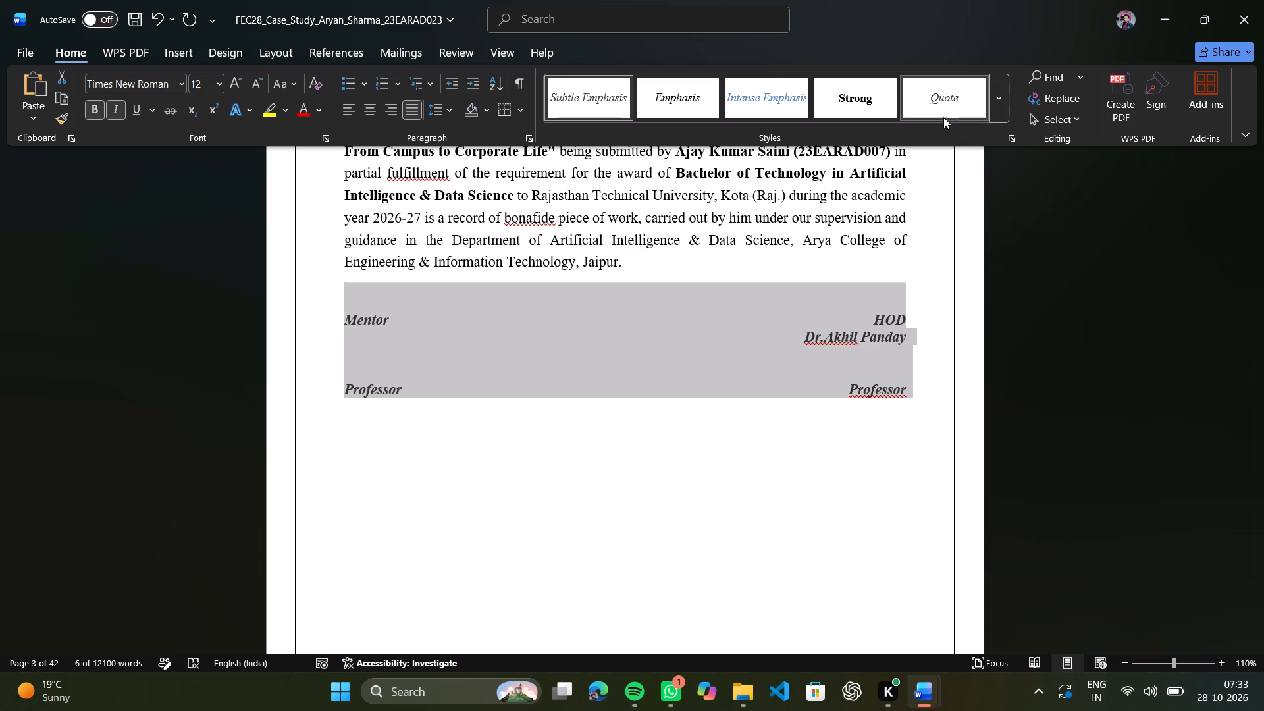
Reset the certificate's signature block to plain, unformatted text.
click(997, 114)
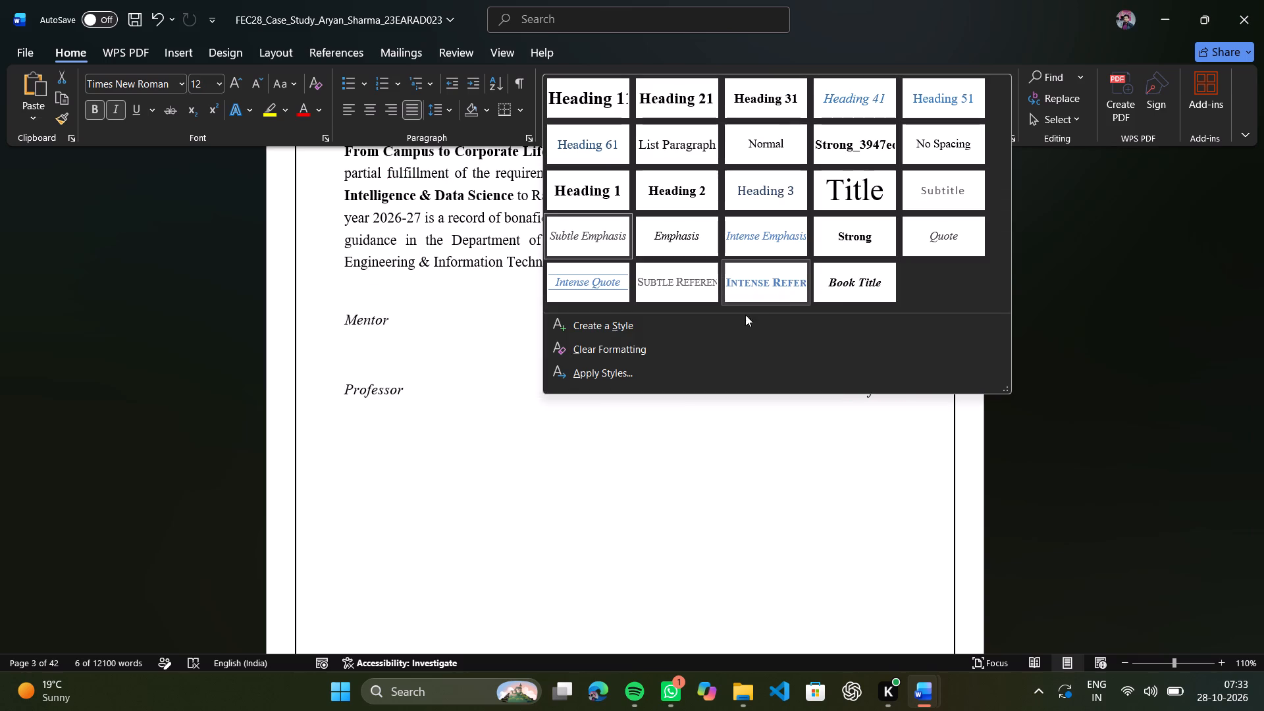
Clear all formatting from the Mentor and HOD signature block on the certificate page.
click(681, 356)
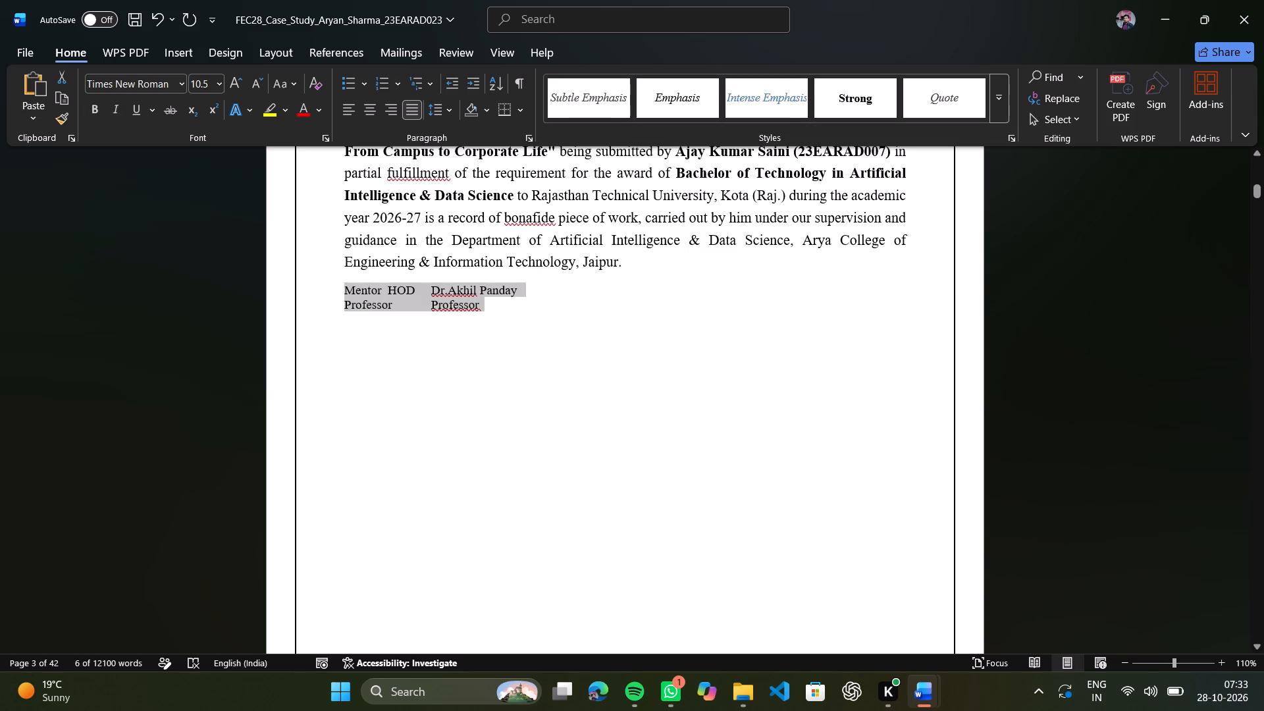
click(463, 302)
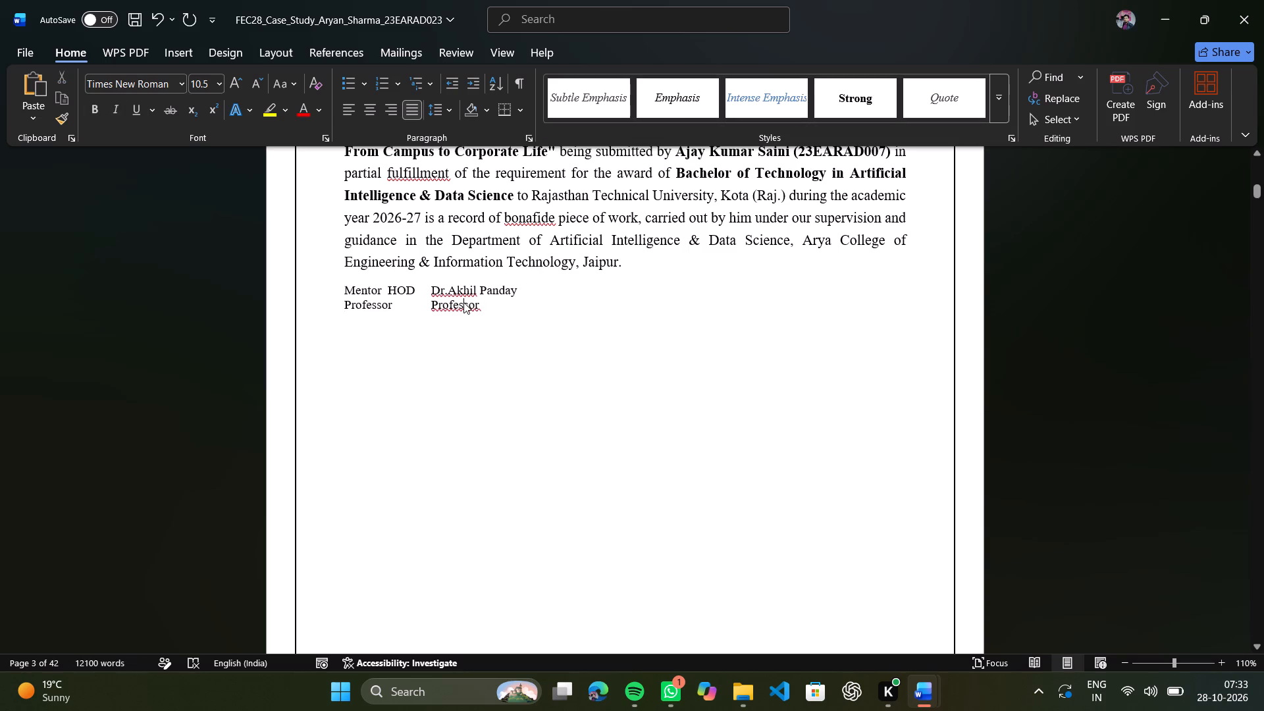
Insert a blank line between the certificate paragraph and the signature block.
click(636, 259)
key(Return)
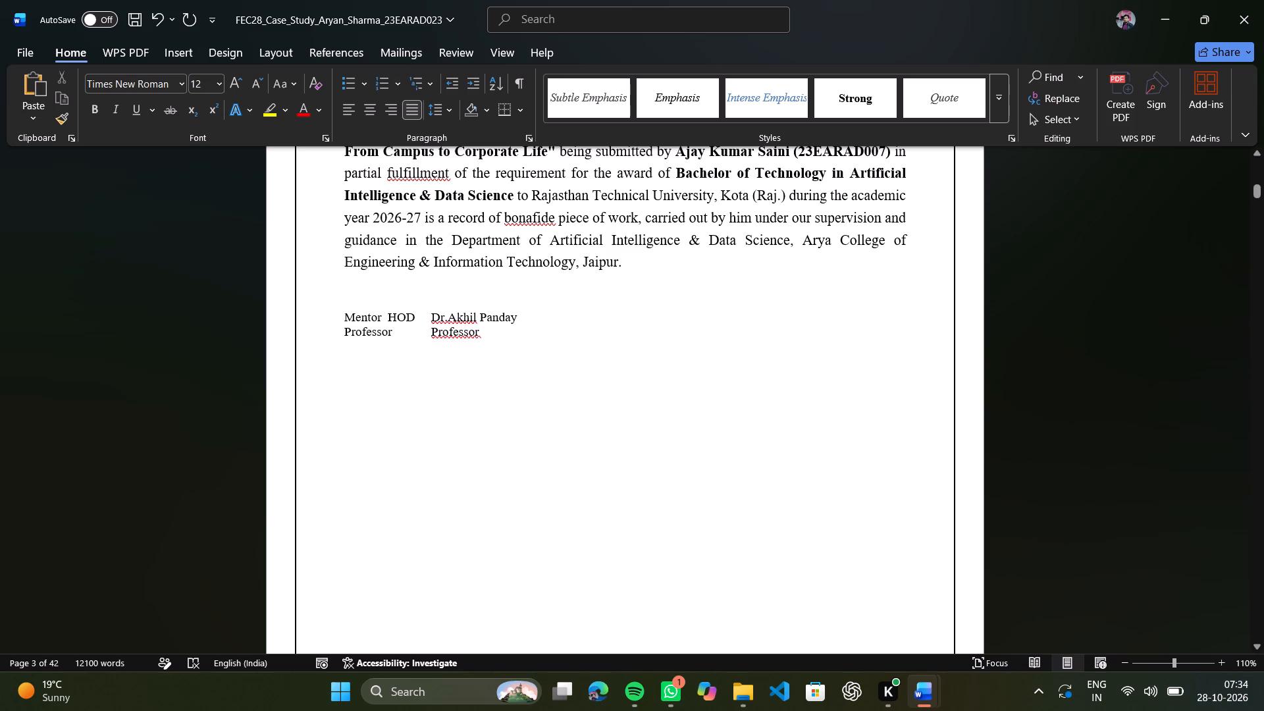
Widen the gap after Mentor with spaces so HOD and the HOD's name sit farther across the same line.
click(412, 317)
click(381, 318)
key(Return)
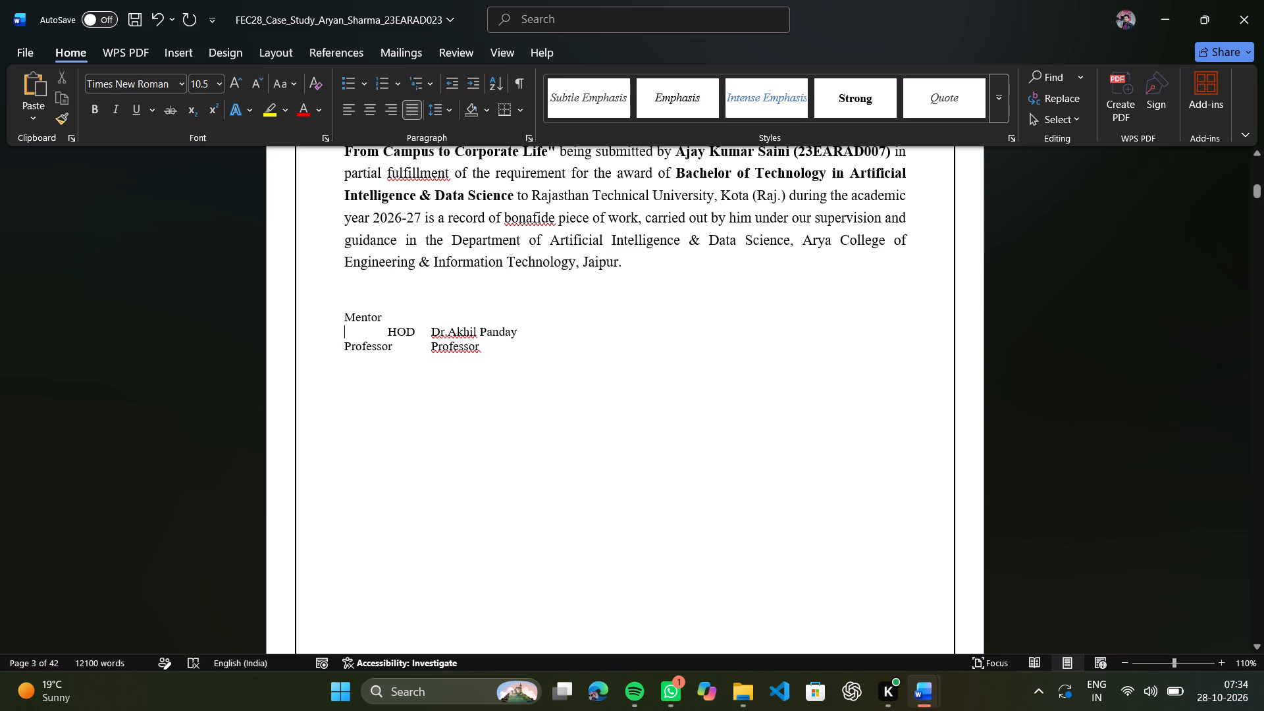
click(380, 328)
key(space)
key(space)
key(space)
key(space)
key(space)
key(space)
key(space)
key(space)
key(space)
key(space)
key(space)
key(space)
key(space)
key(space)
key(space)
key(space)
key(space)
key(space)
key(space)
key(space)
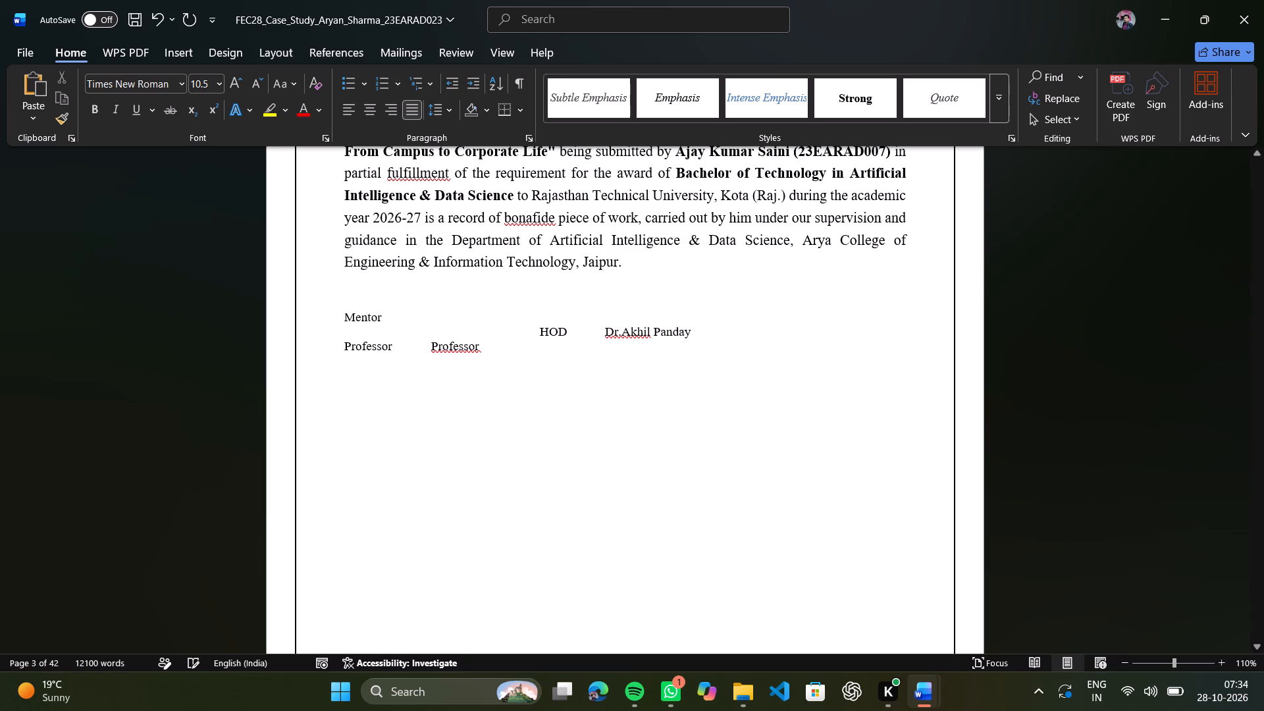
click(350, 334)
key(BackSpace)
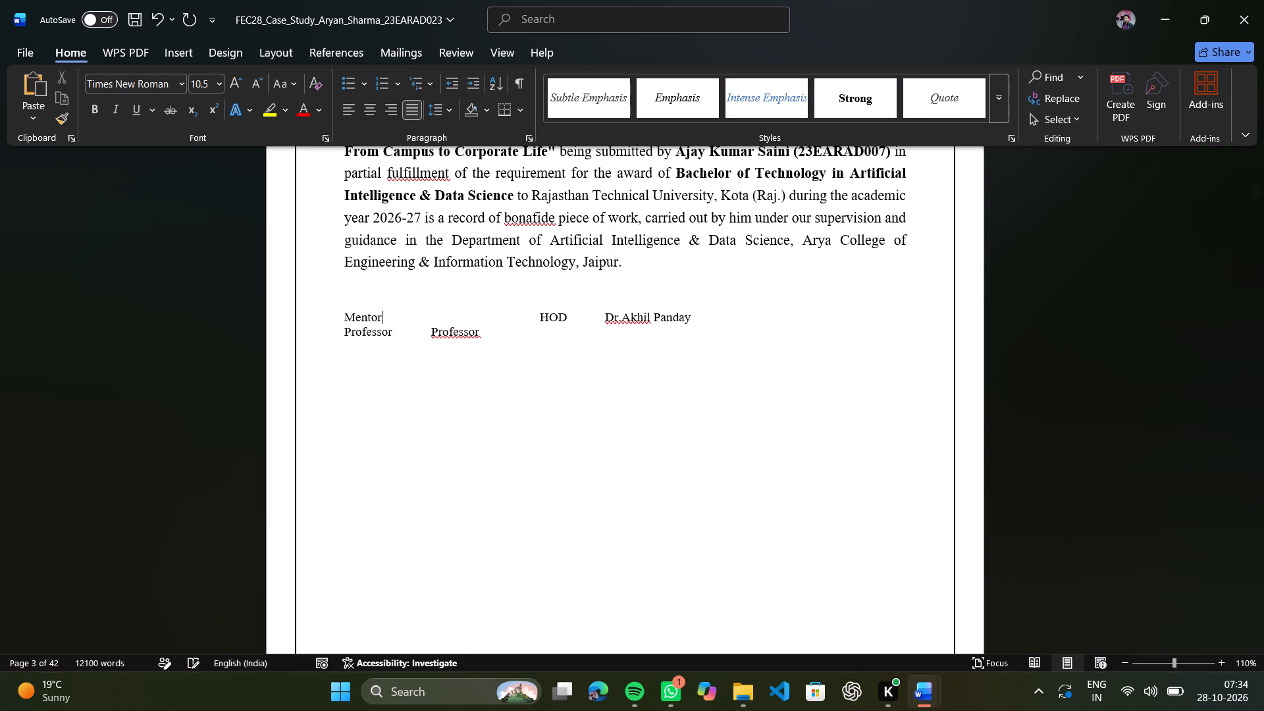
Pad the gap after Mentor with spaces so HOD sits near the right margin and the HOD's name falls on the line below.
key(space)
key(space)
key(space)
key(space)
key(space)
key(space)
key(space)
key(space)
key(space)
key(space)
key(space)
key(space)
key(space)
key(space)
key(space)
key(space)
key(space)
key(space)
key(space)
key(space)
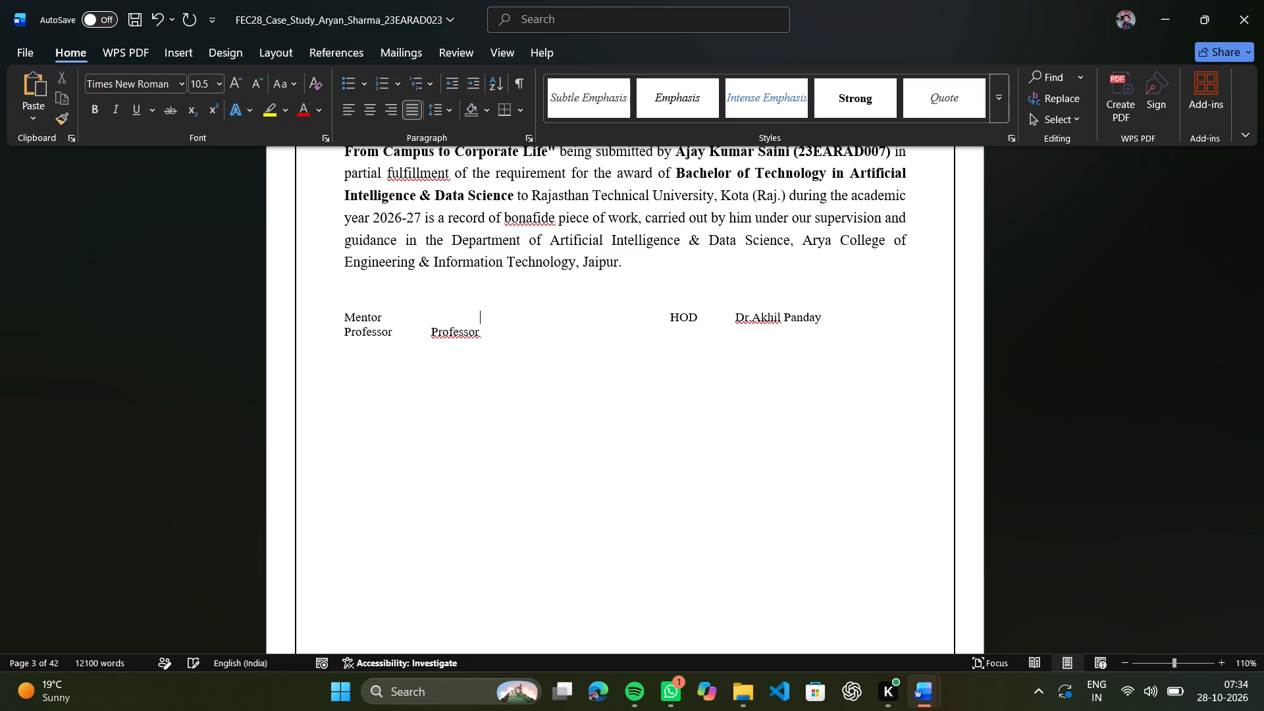
key(space)
key(space)
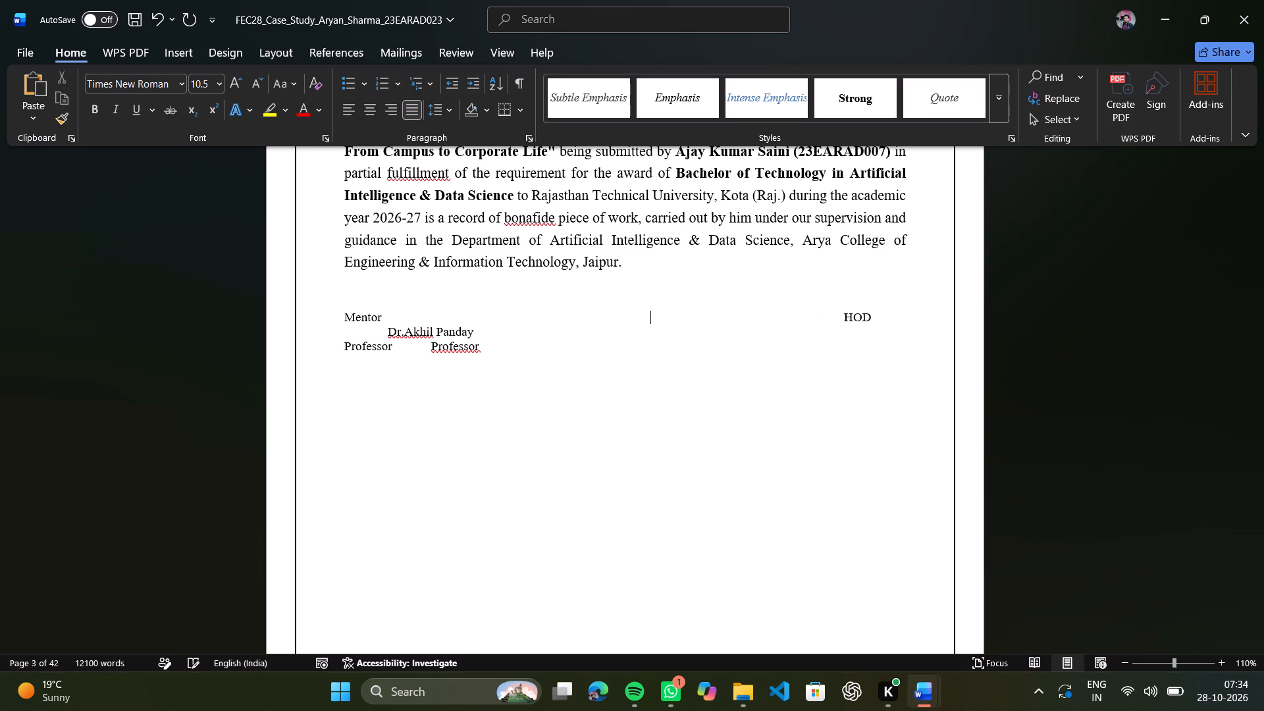
key(space)
key(space)
key(BackSpace)
key(BackSpace)
key(BackSpace)
key(BackSpace)
key(BackSpace)
key(BackSpace)
key(BackSpace)
key(BackSpace)
key(BackSpace)
key(BackSpace)
key(BackSpace)
key(BackSpace)
key(BackSpace)
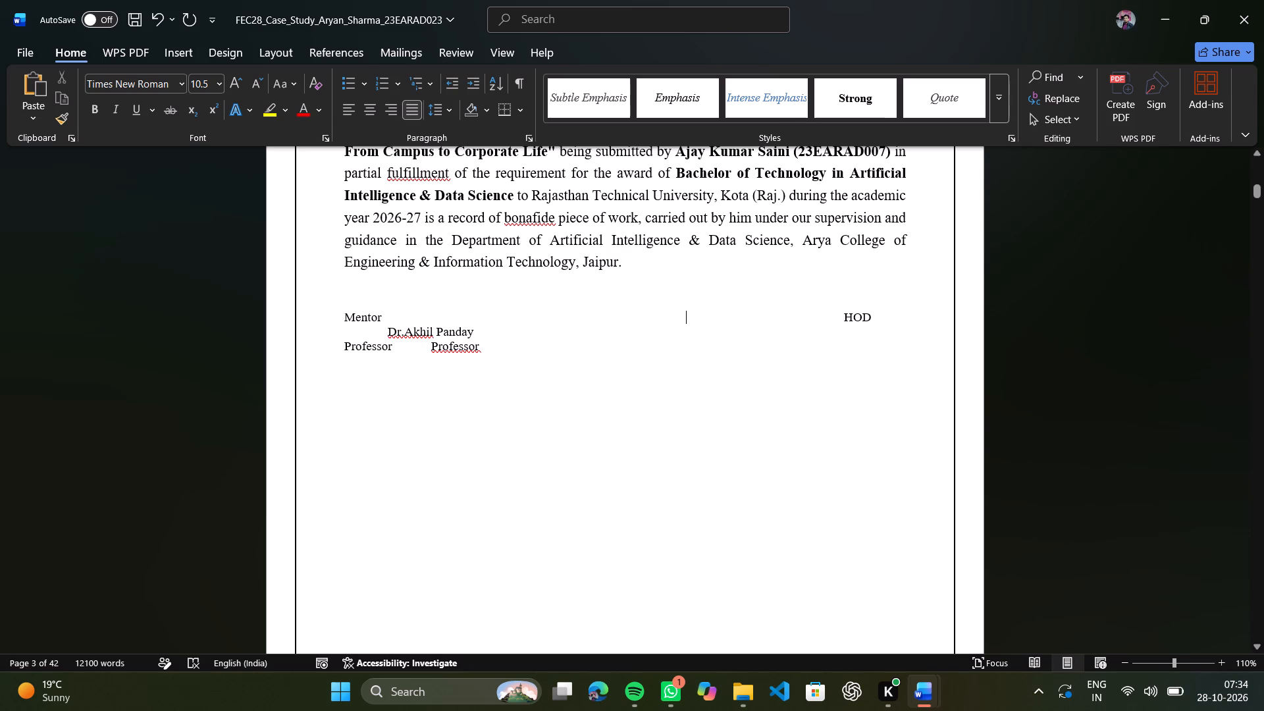
Right-align the Mentor and HOD row together with the HOD's name line beneath it.
drag(343, 316, 916, 302)
drag(916, 302, 885, 326)
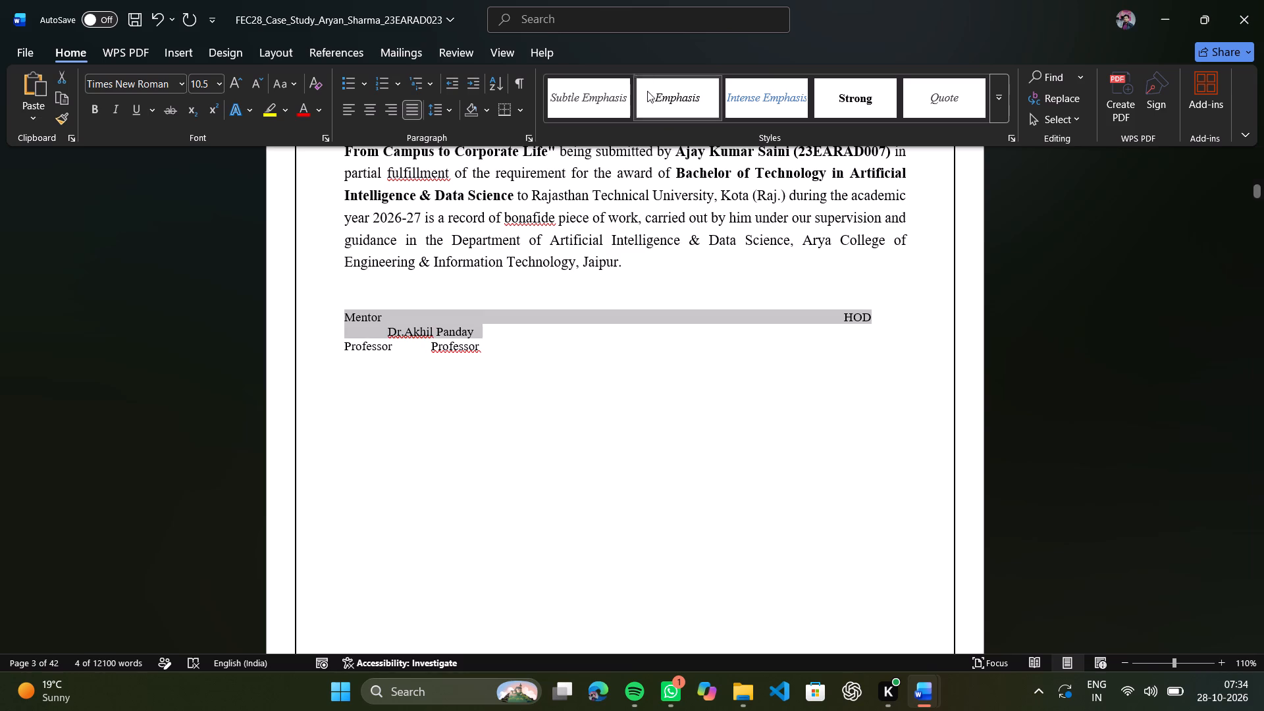
click(387, 111)
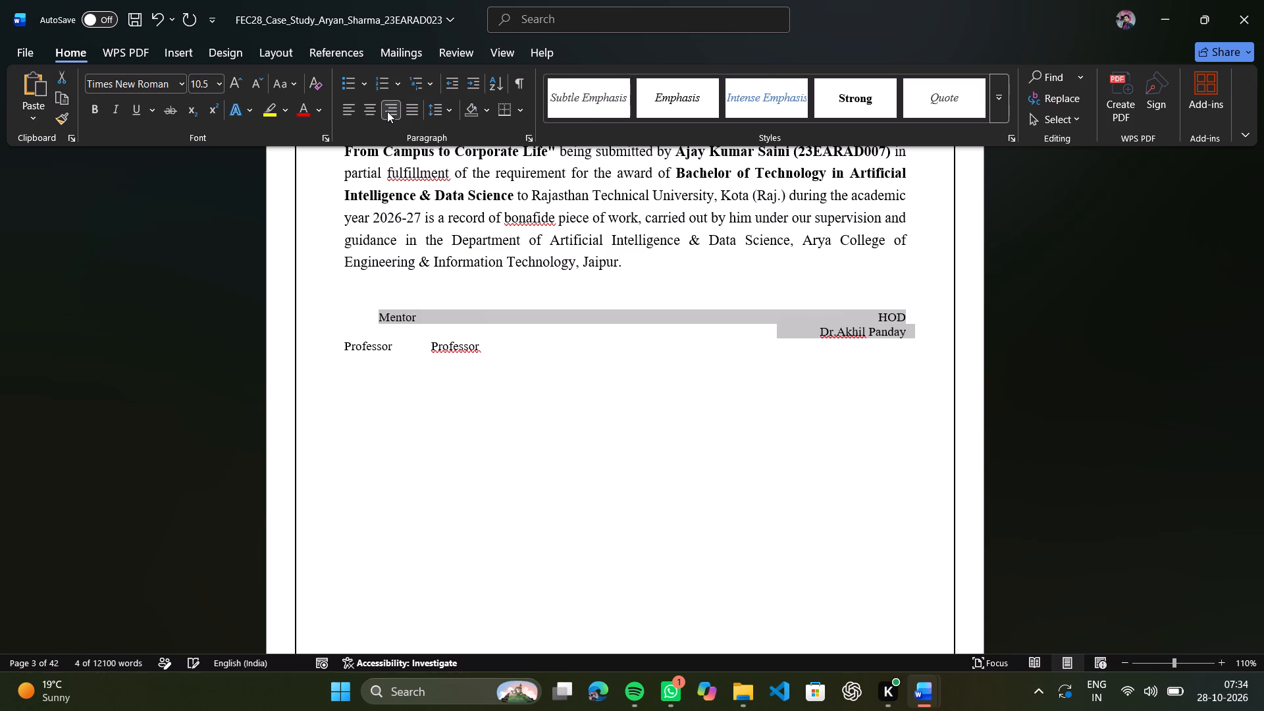
click(534, 417)
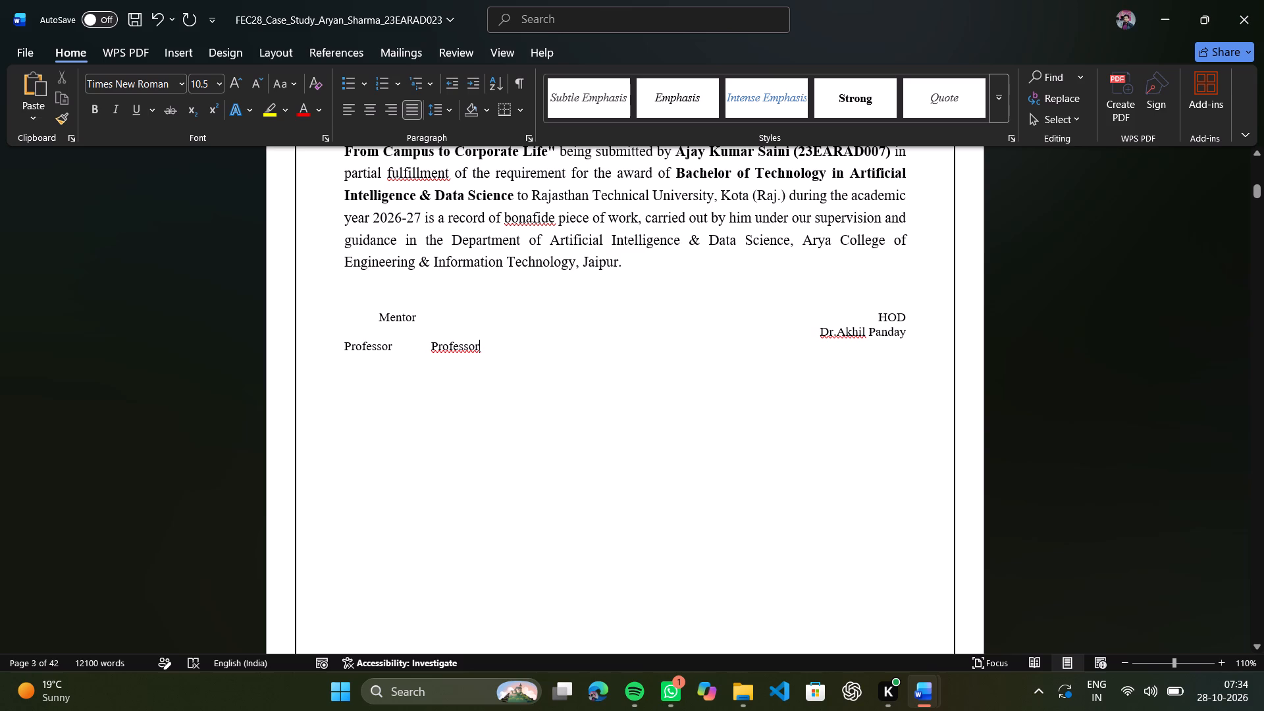
Pad the gap between the two Professor entries with spaces so the second sits beneath the HOD's name.
click(417, 346)
key(space)
key(space)
key(space)
key(space)
key(space)
key(space)
key(space)
key(space)
key(space)
key(space)
key(space)
key(space)
key(space)
key(space)
key(space)
key(space)
key(space)
key(space)
key(space)
key(space)
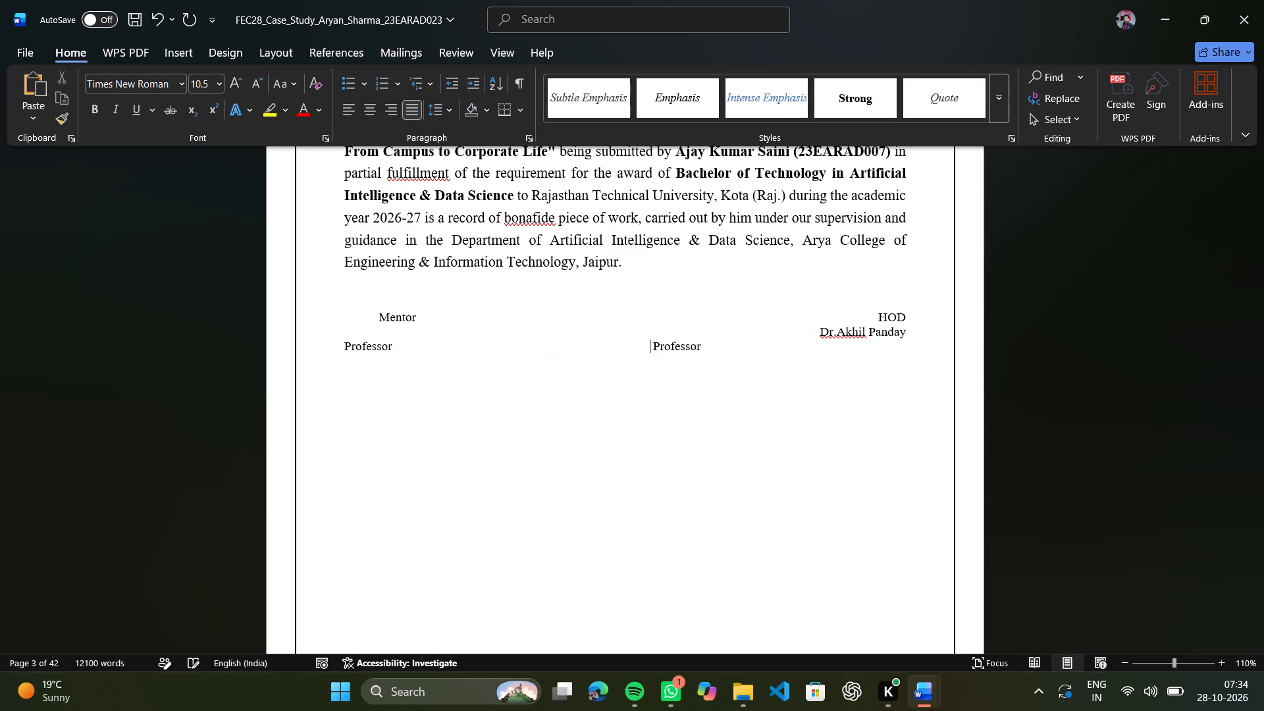
key(space)
key(space)
key(space)
key(space)
key(space)
key(space)
key(space)
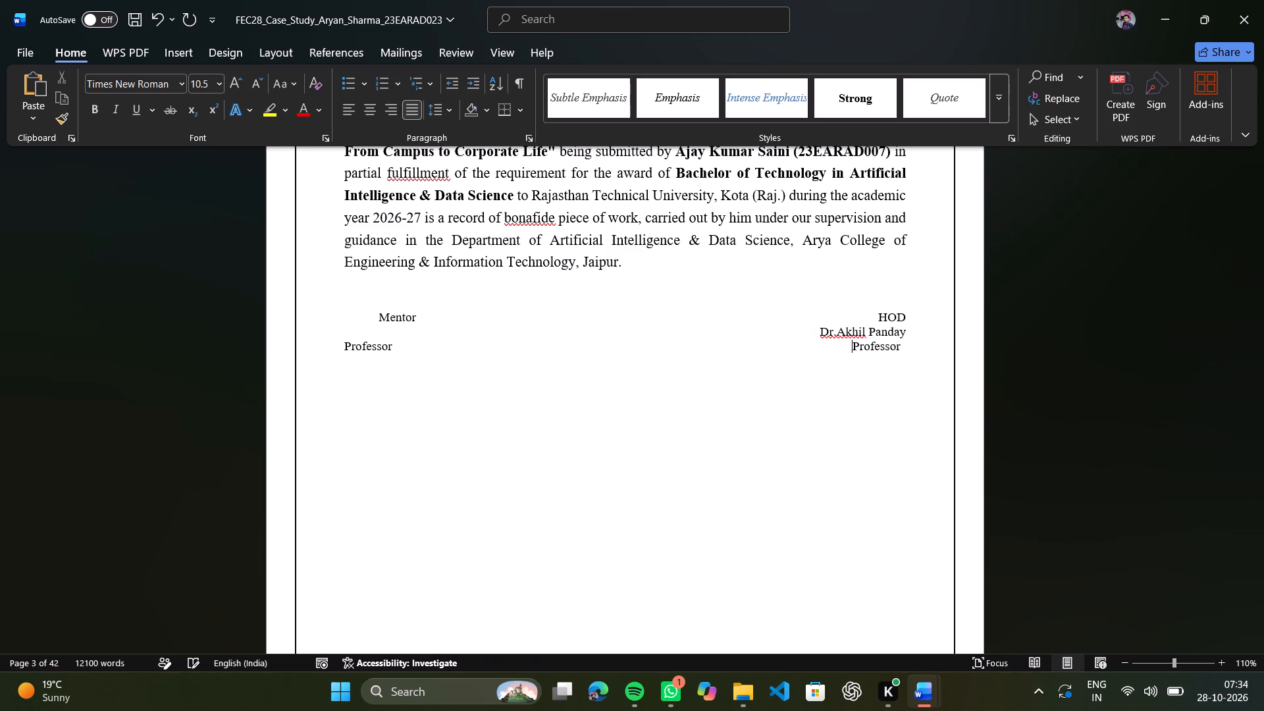
key(space)
key(BackSpace)
Right-align the line with the two Professor entries in the certificate's signature block.
drag(341, 348, 861, 395)
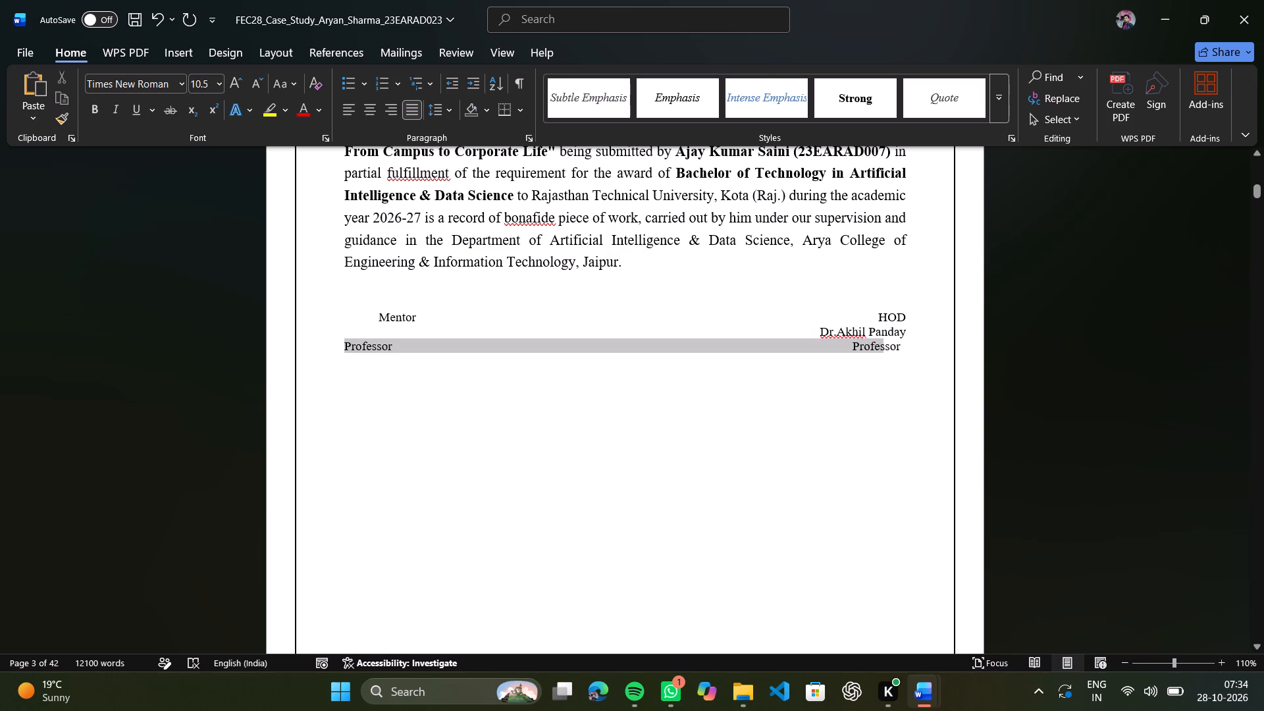
drag(861, 395, 866, 397)
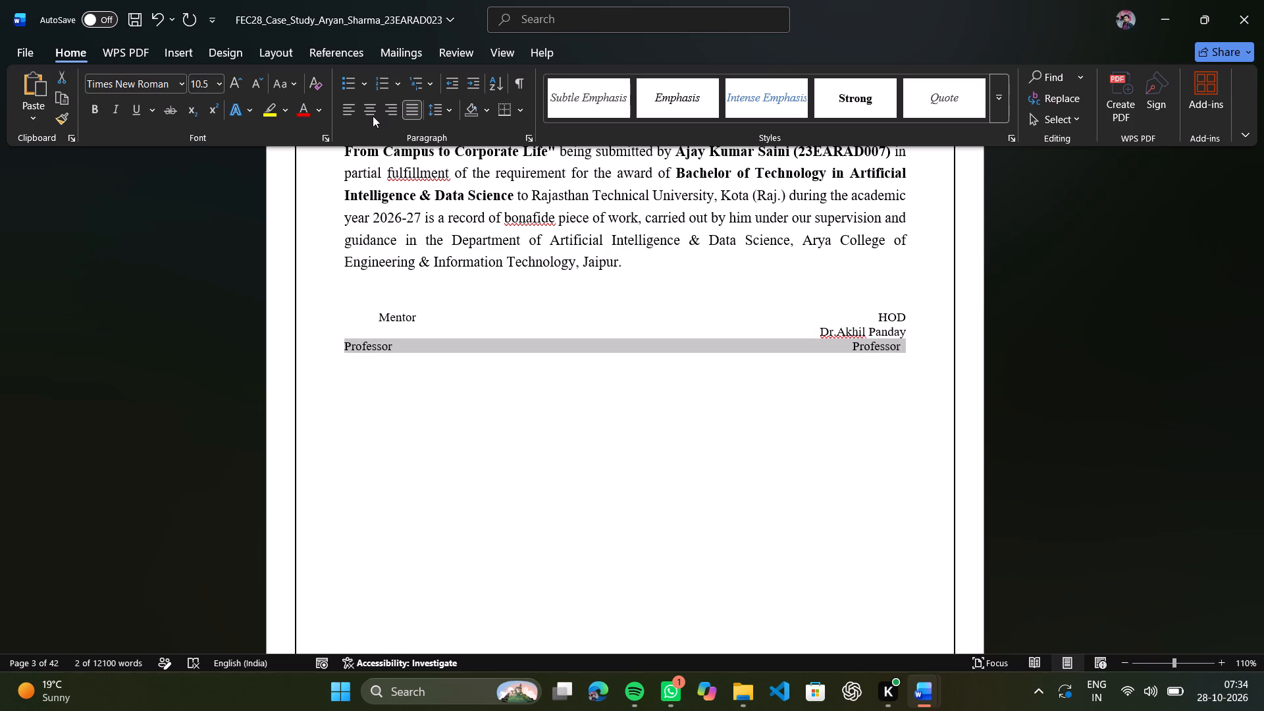
click(382, 117)
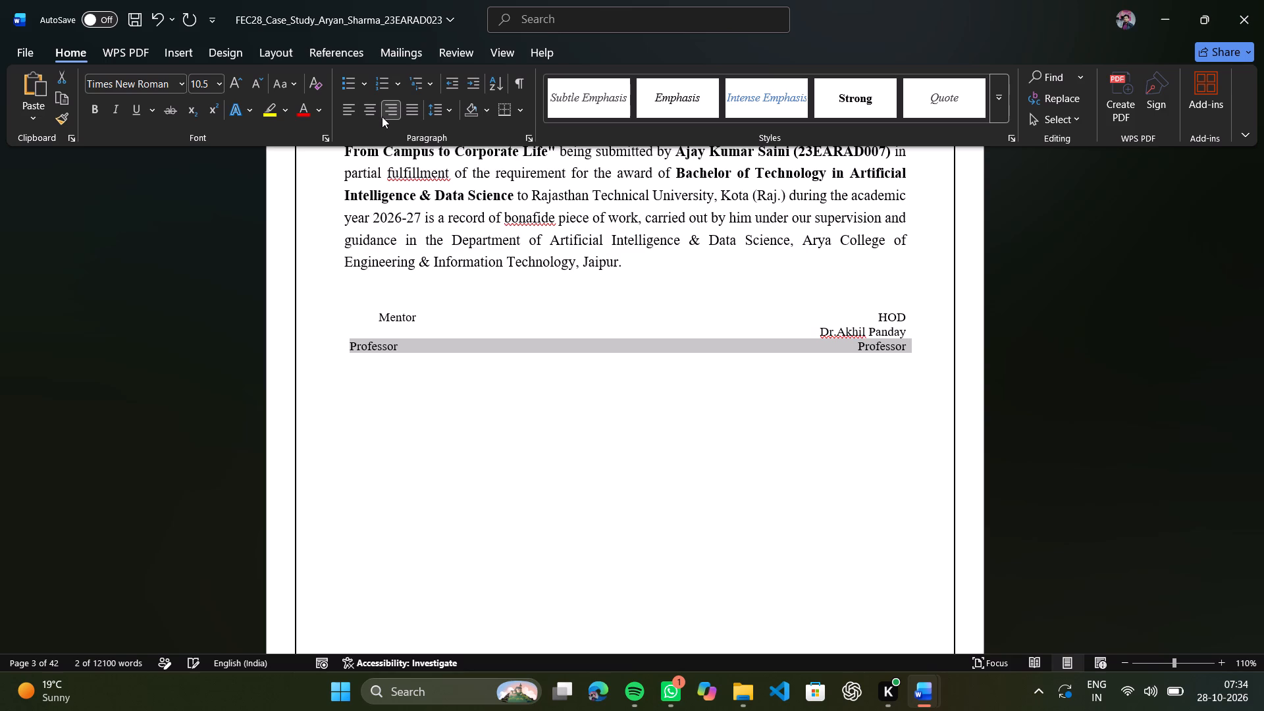
click(428, 407)
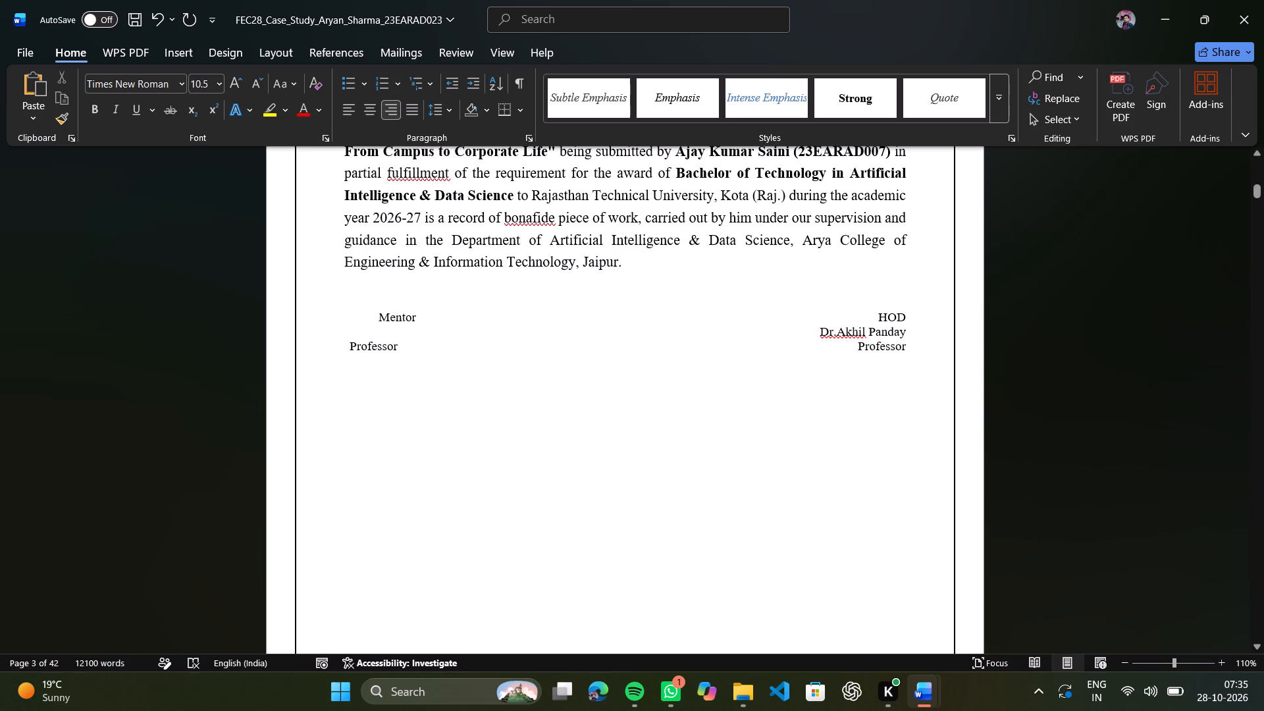
Remove the right alignment from the Mentor and HOD paragraph so Mentor starts flush at the left margin.
drag(375, 315, 390, 321)
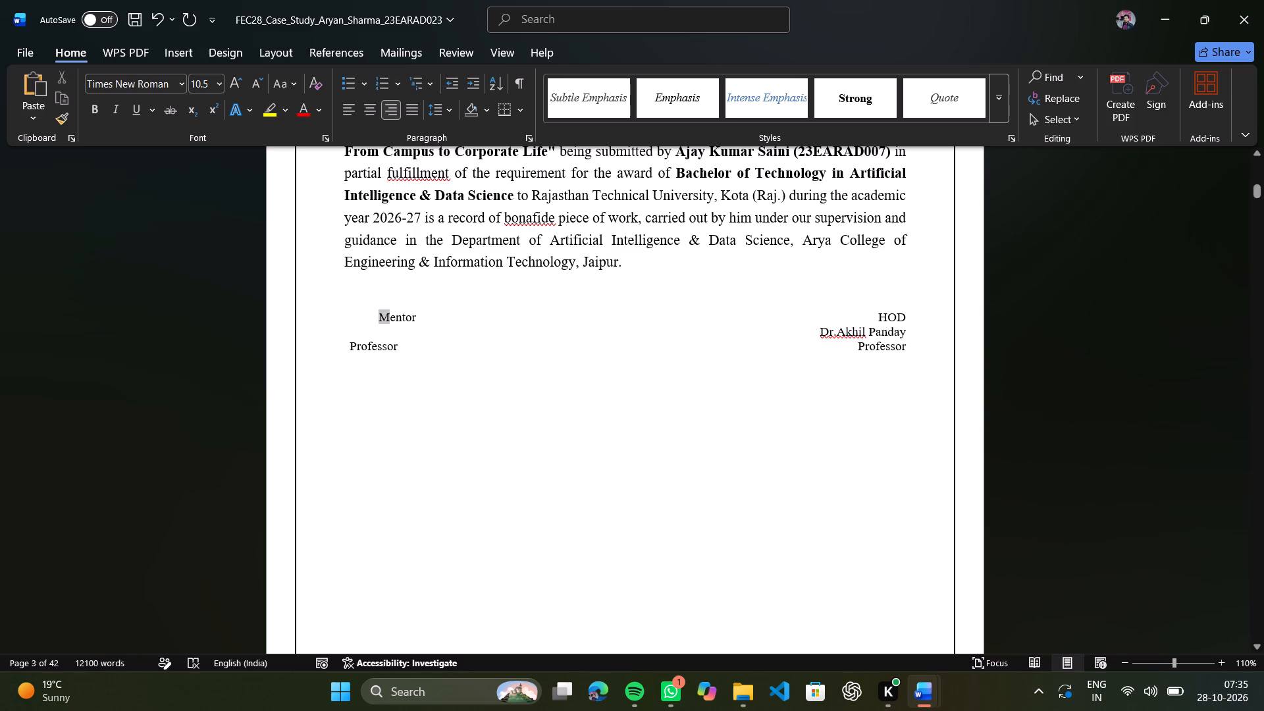
drag(390, 321, 402, 326)
click(402, 326)
drag(379, 321, 348, 325)
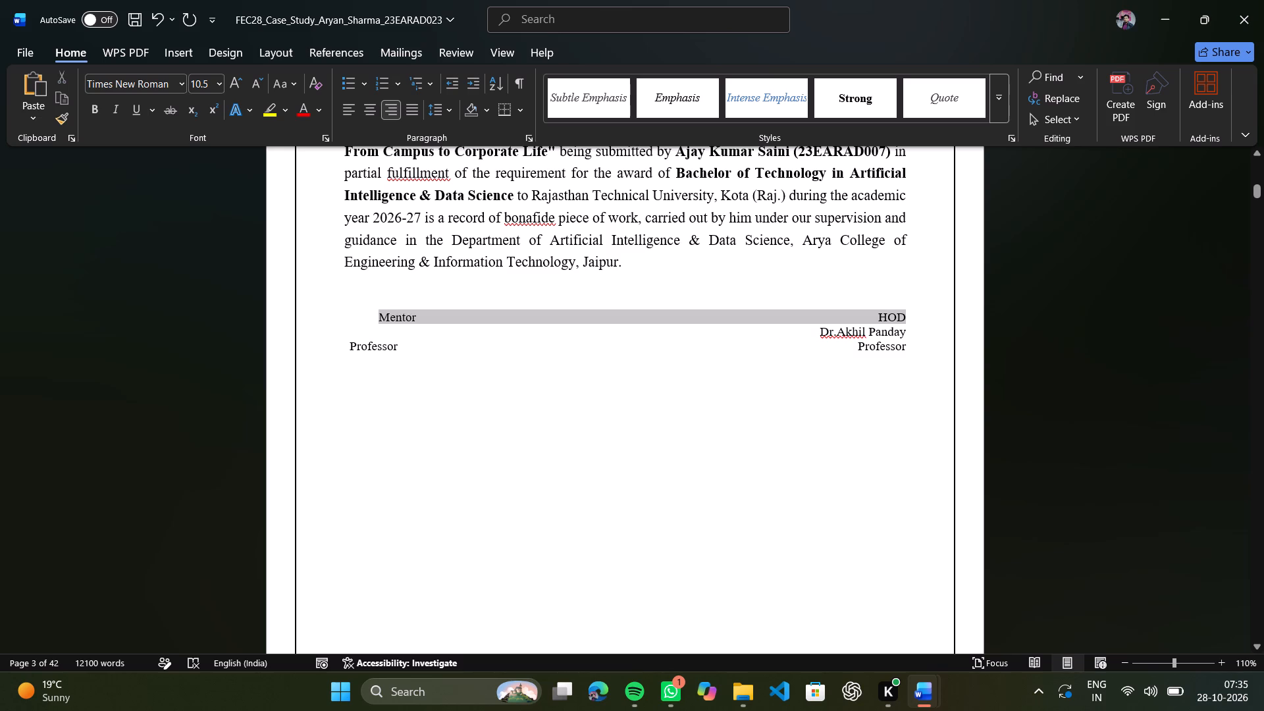
drag(348, 325, 351, 325)
click(351, 325)
click(372, 319)
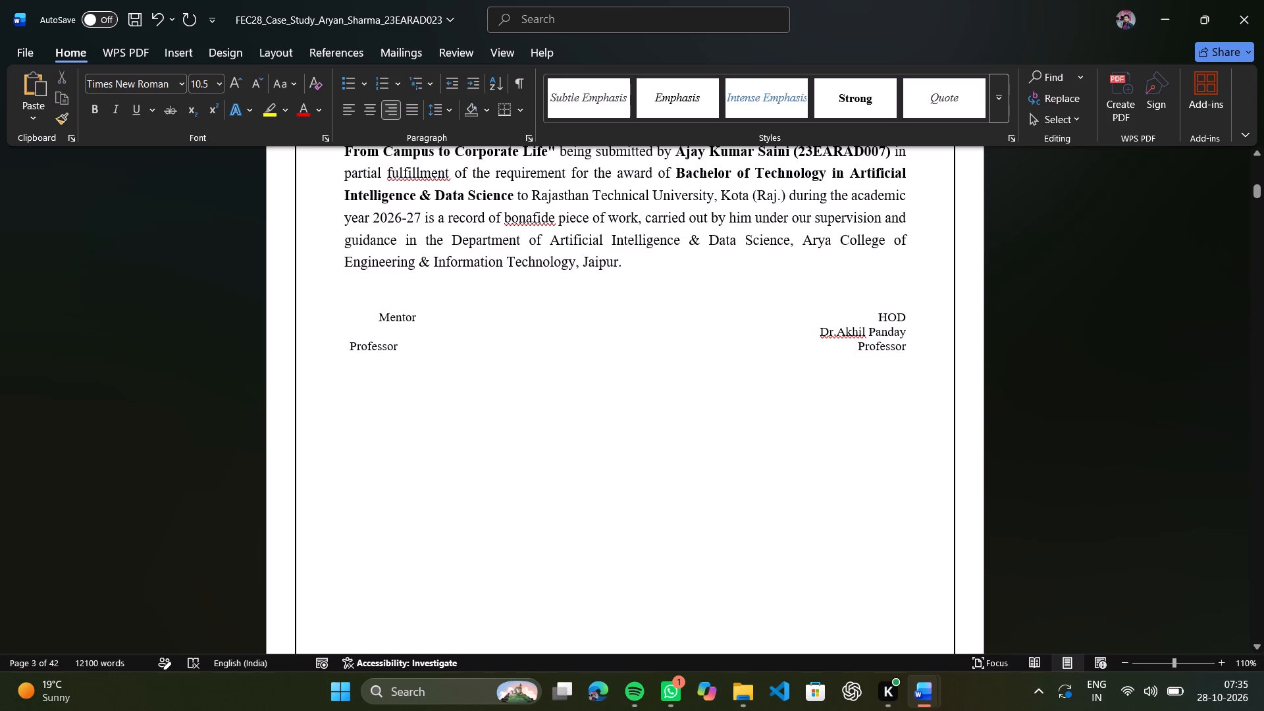
key(BackSpace)
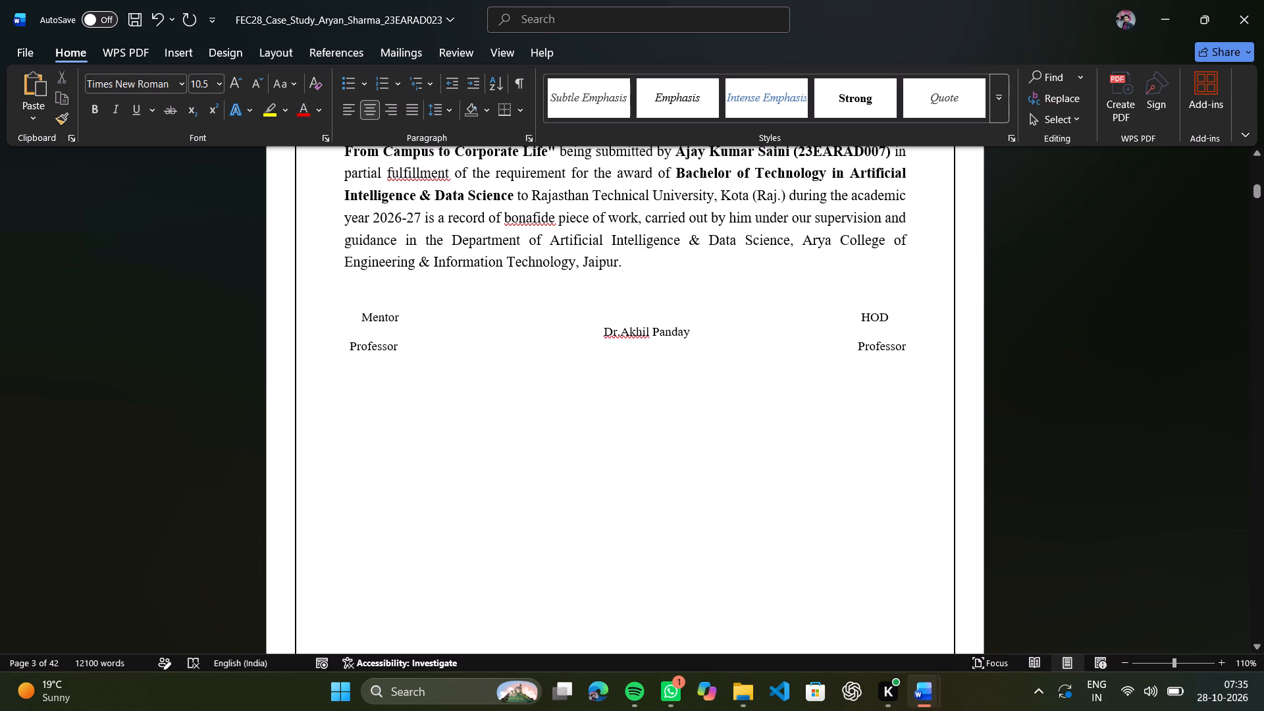
key(BackSpace)
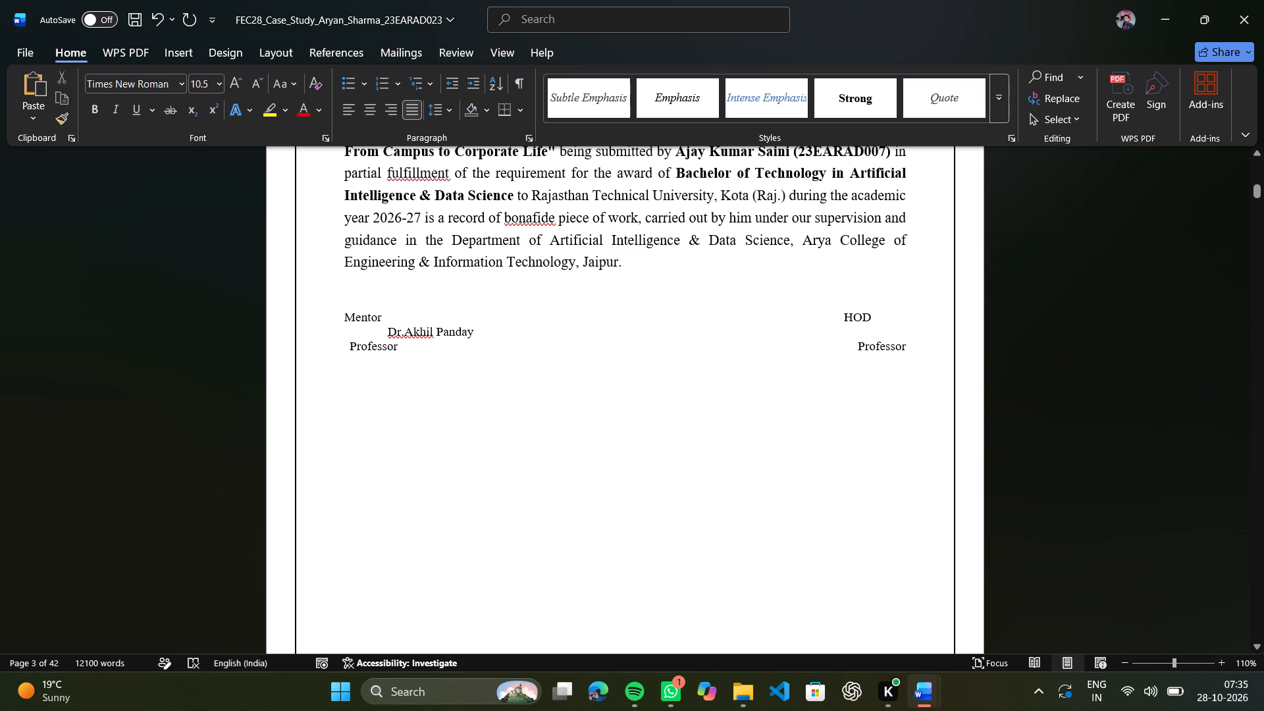
Pad the start of the HOD's name line with spaces so the name ends near the right margin, above the second Professor.
click(363, 331)
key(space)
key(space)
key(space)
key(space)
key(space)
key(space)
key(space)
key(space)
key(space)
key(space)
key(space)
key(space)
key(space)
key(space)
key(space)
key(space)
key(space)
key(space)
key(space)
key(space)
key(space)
key(Right)
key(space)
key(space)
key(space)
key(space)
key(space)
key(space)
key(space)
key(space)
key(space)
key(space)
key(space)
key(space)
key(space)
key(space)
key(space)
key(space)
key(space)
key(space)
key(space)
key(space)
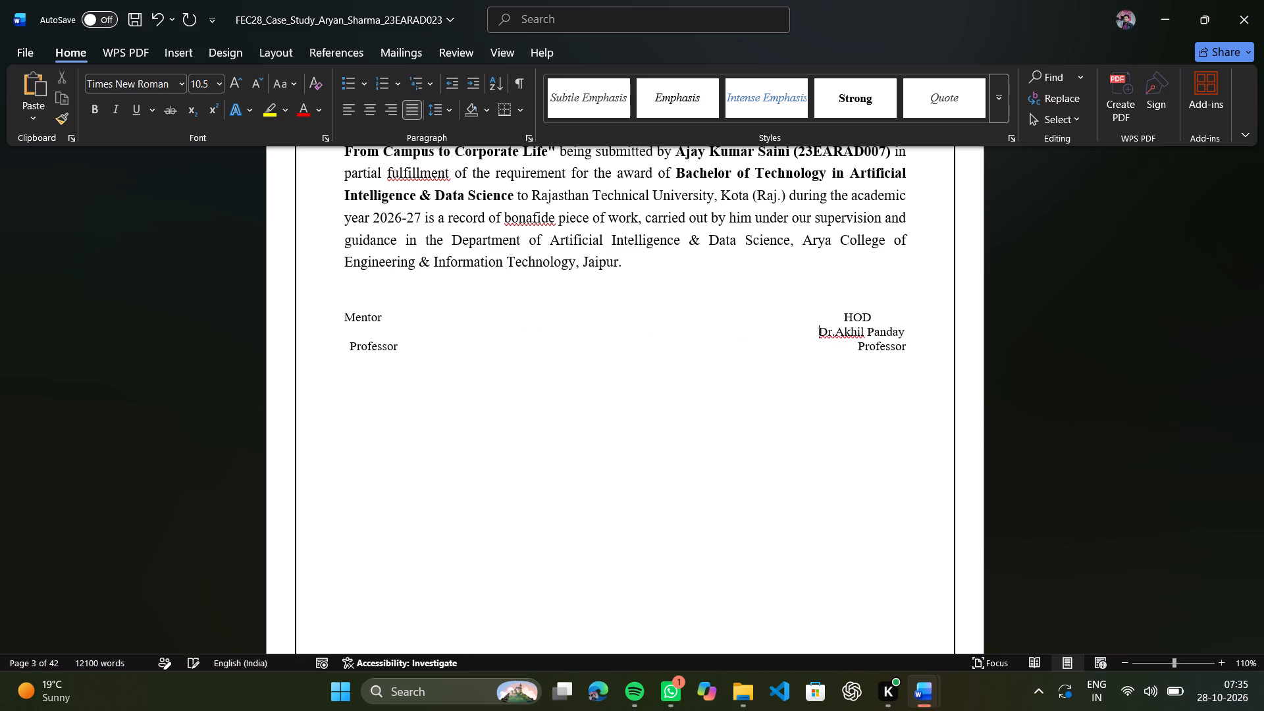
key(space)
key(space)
key(BackSpace)
key(BackSpace)
Widen the gap between Mentor and HOD with spaces so HOD lines up with the end of the HOD's name below.
click(797, 314)
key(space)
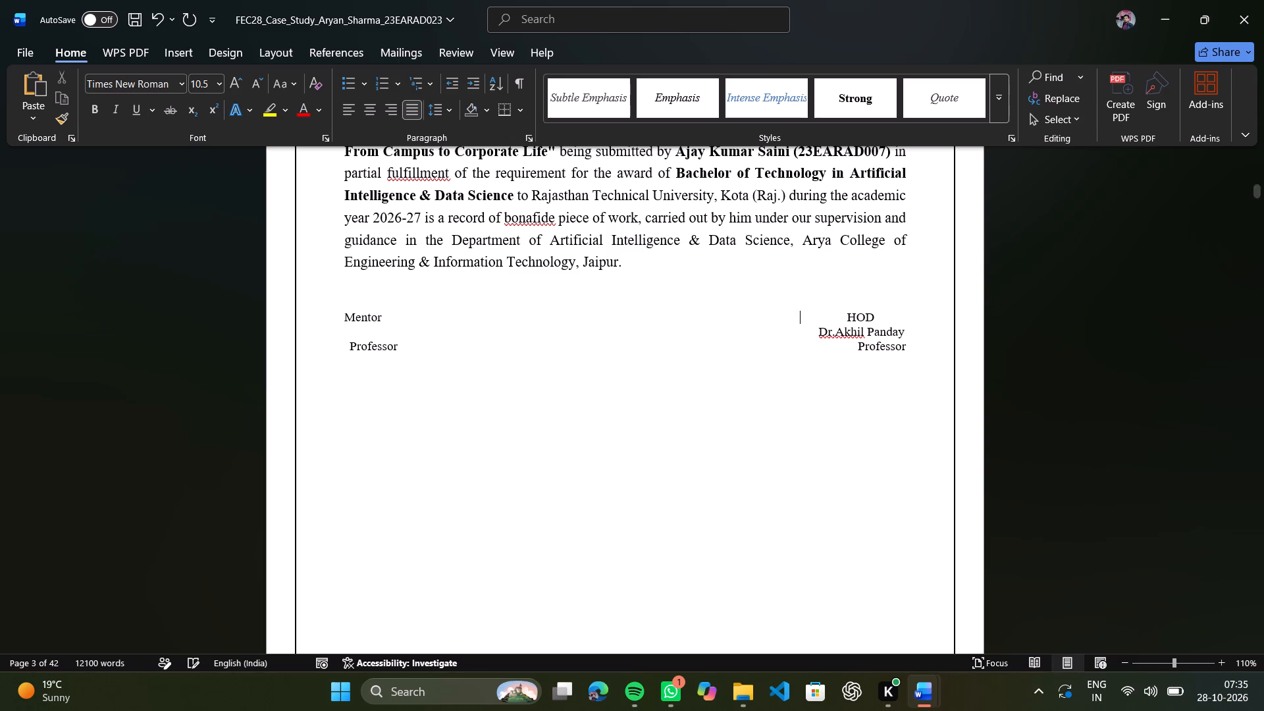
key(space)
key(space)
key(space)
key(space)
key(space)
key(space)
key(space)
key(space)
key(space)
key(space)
key(BackSpace)
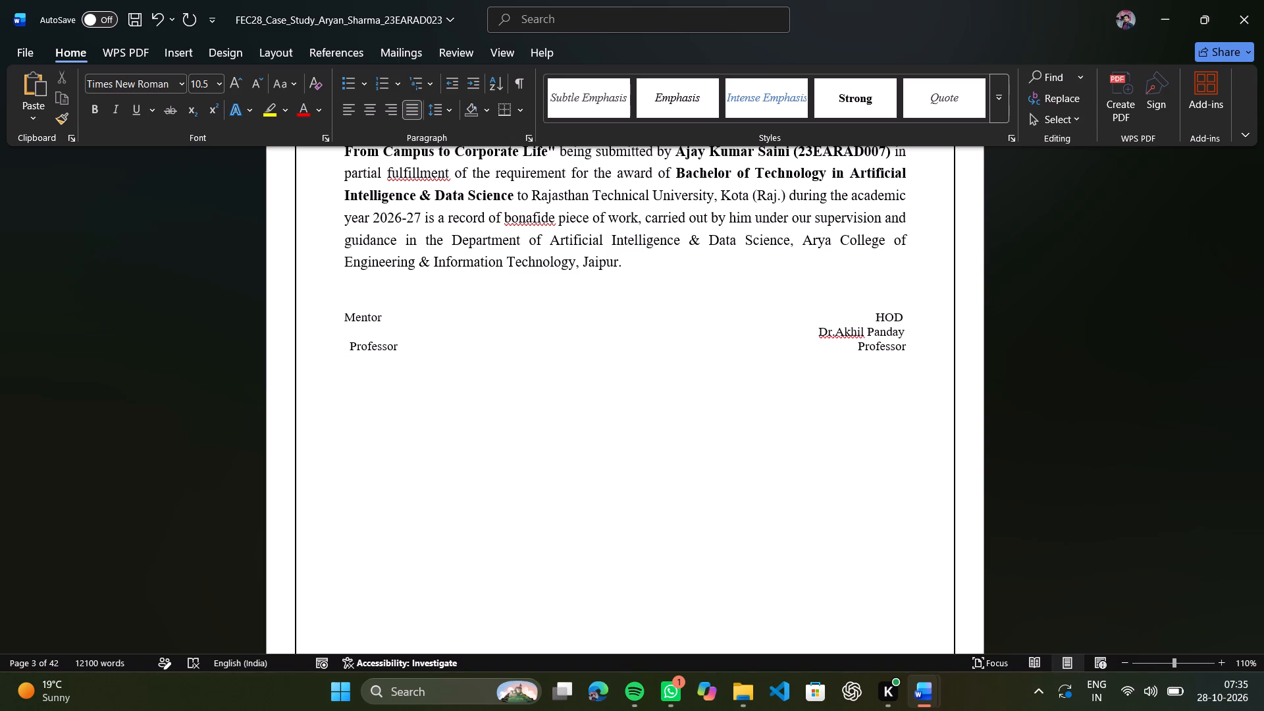
click(691, 579)
Remove the extra offset before the first Professor so its row starts at the left margin under Mentor.
click(343, 340)
key(BackSpace)
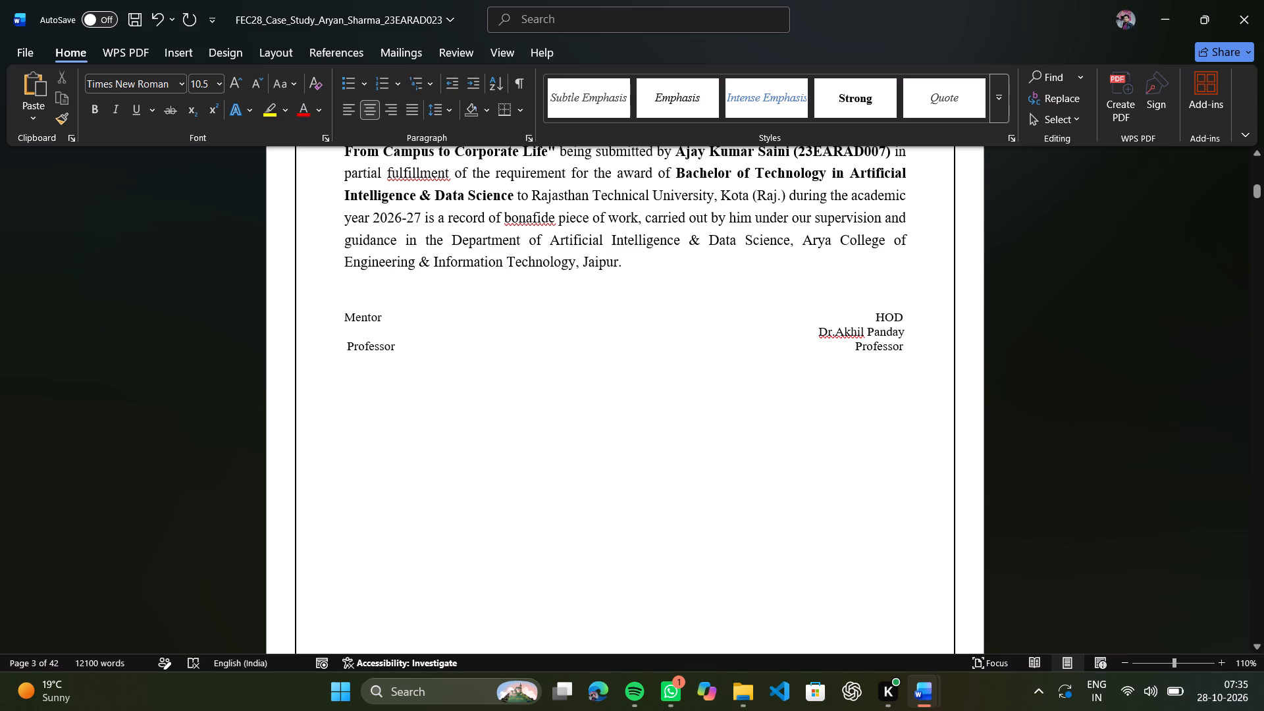
key(BackSpace)
key(BackSpace)
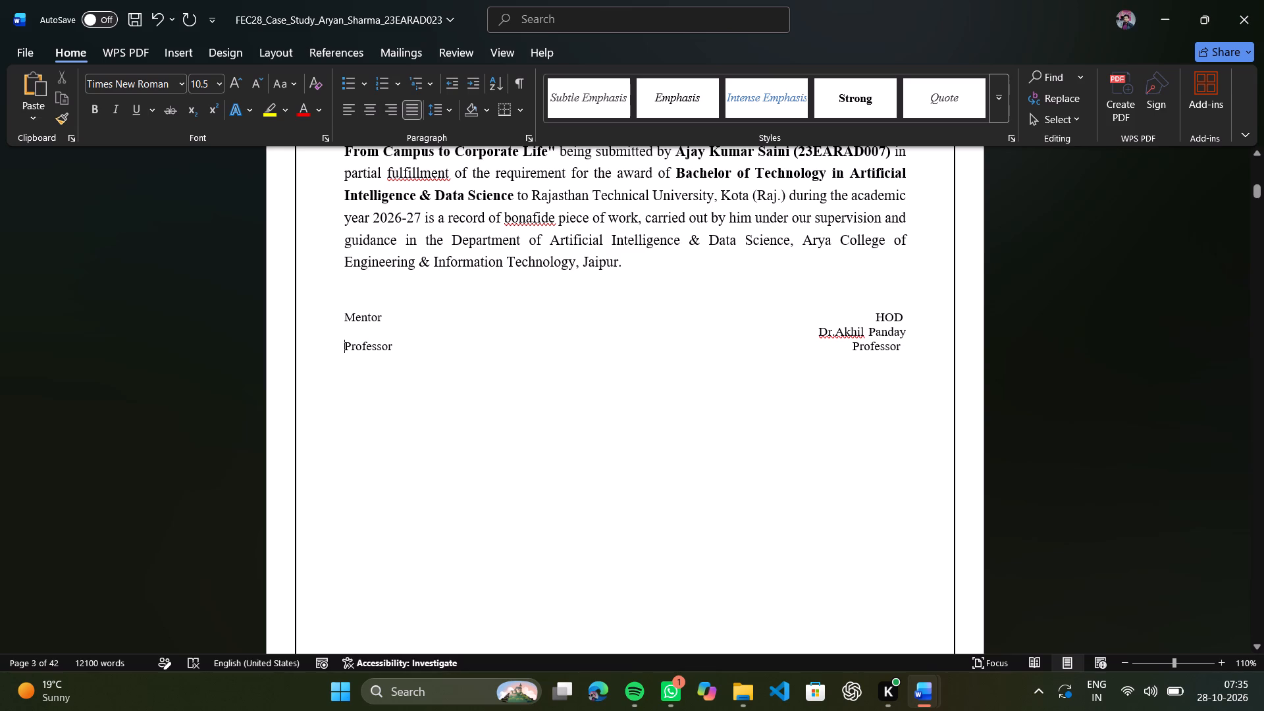
click(346, 327)
Save a PDF copy of the report in the Downloads folder, named FEC28_Case_Study_Ajay.
scroll(346, 327, up, 1)
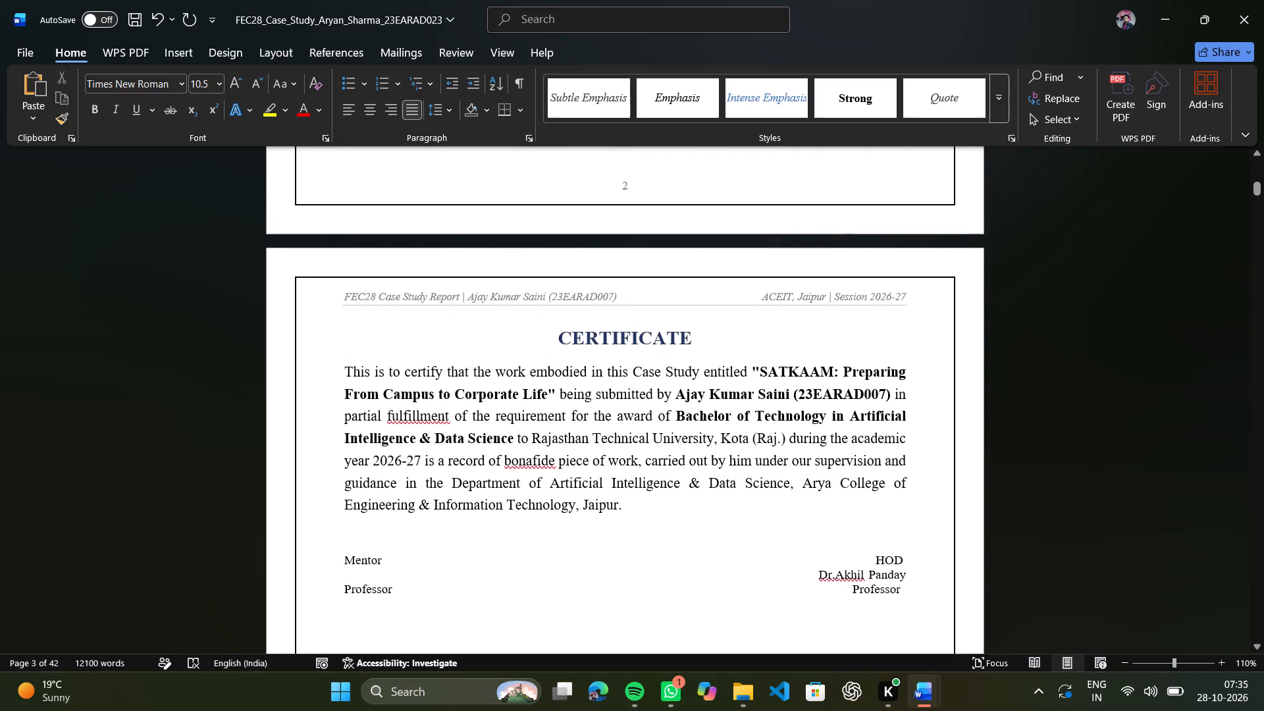
click(21, 56)
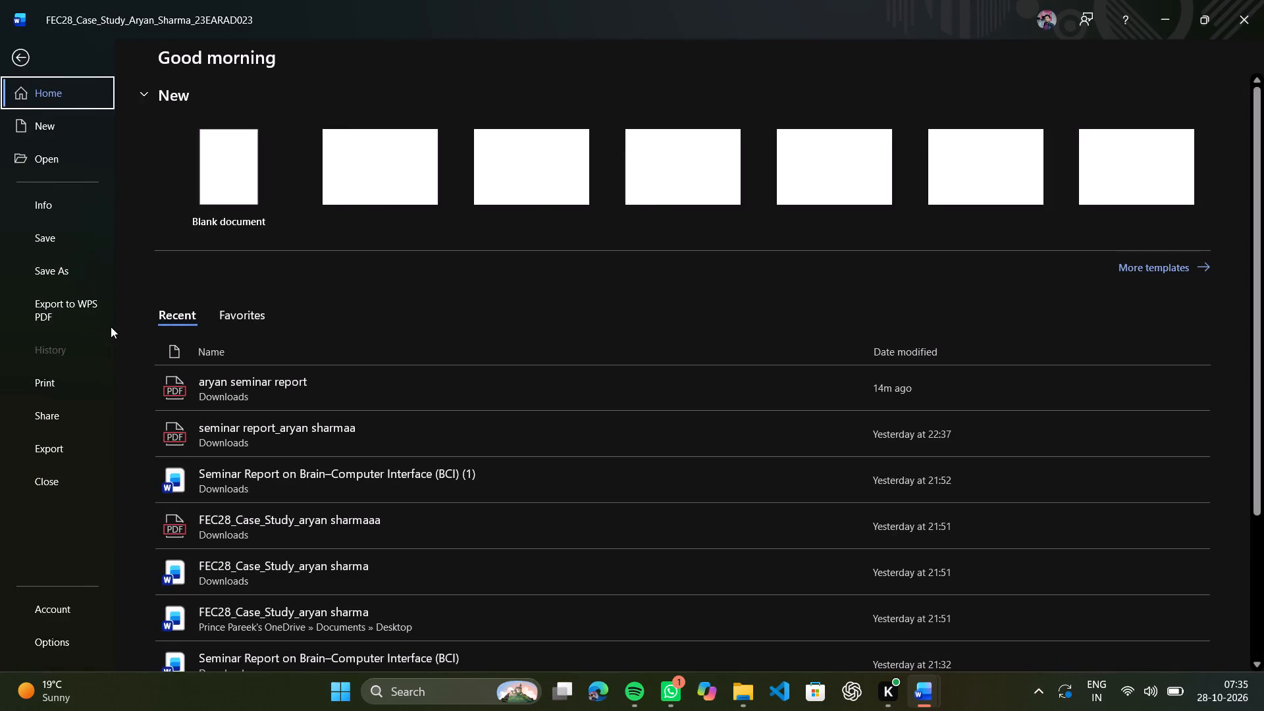
click(74, 267)
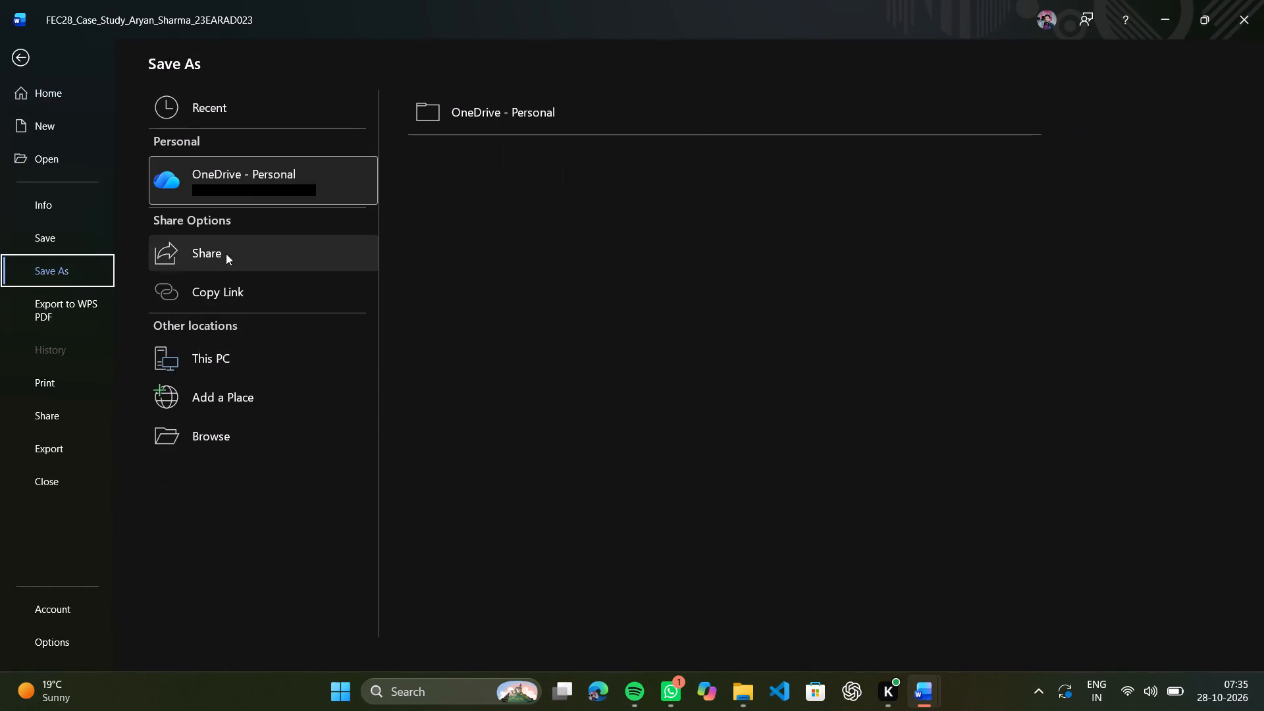
click(220, 369)
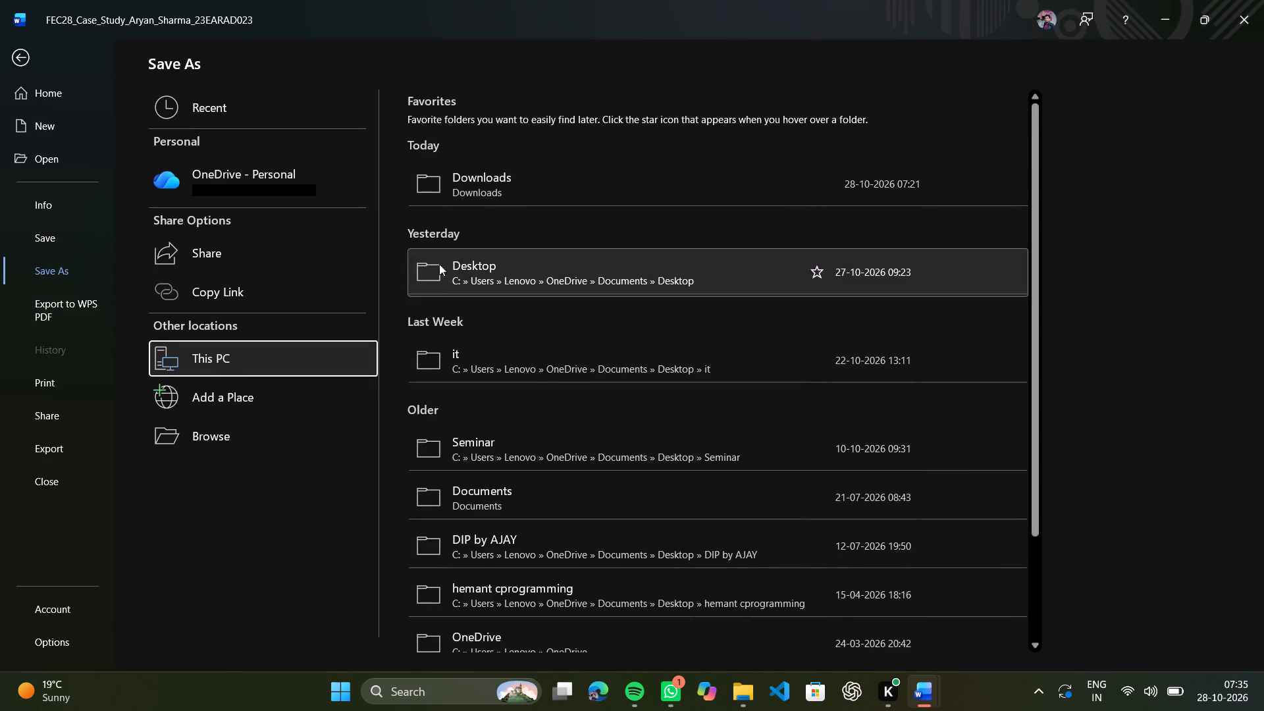
click(505, 205)
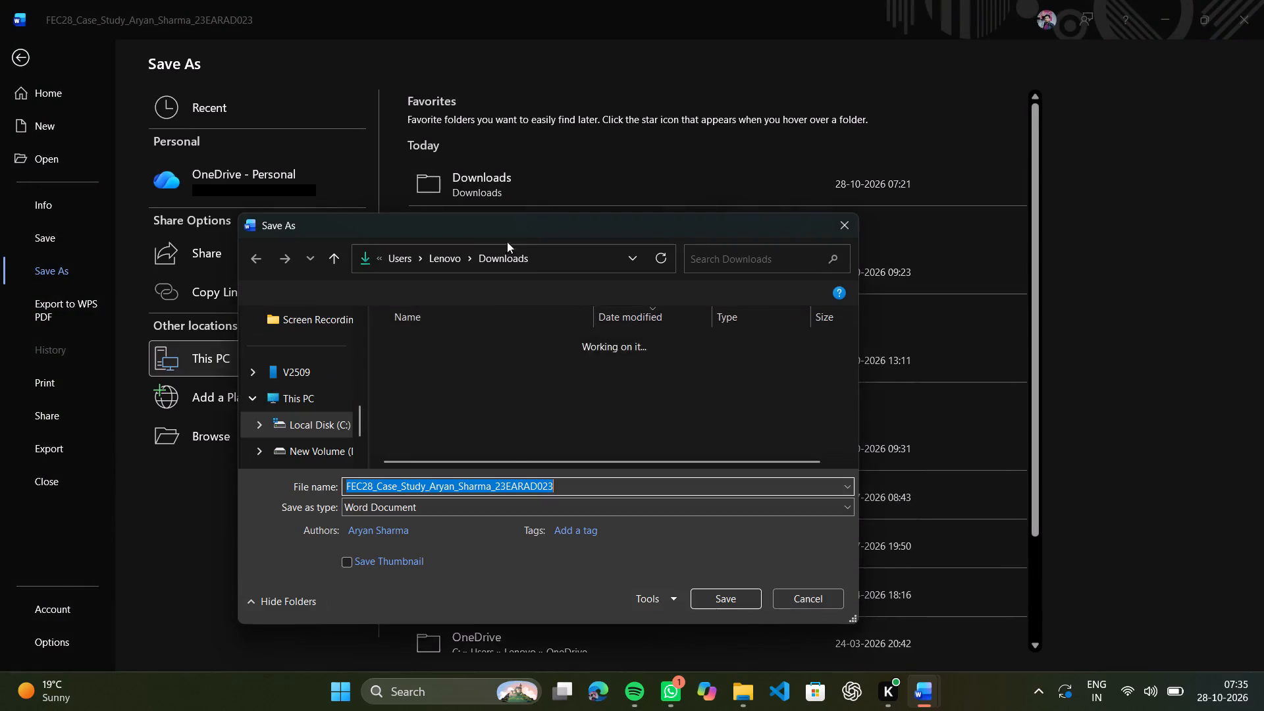
click(564, 507)
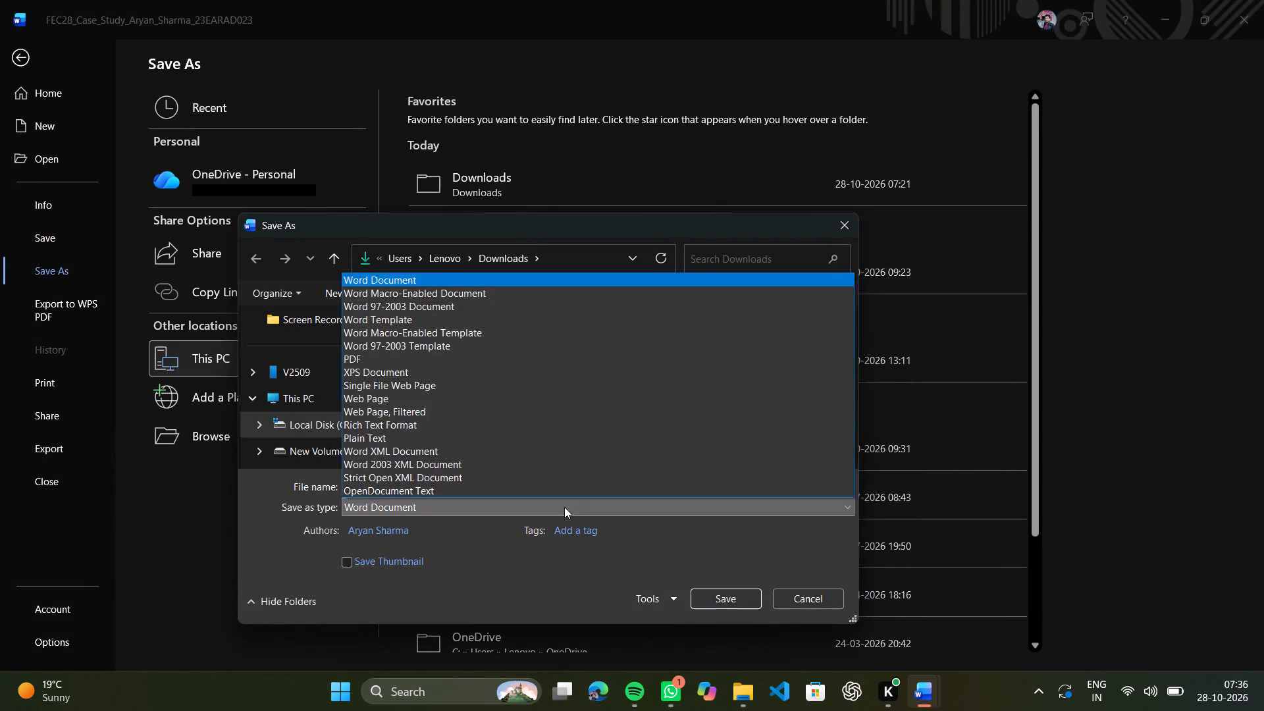
click(445, 363)
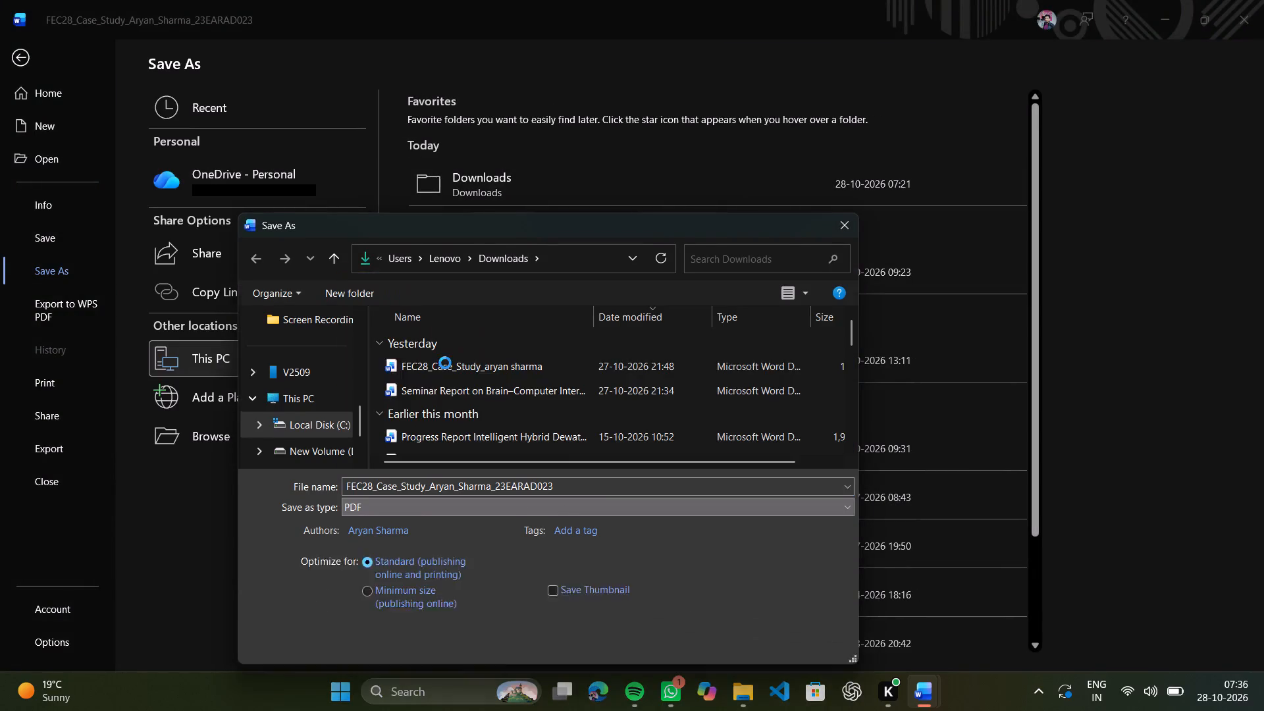
click(616, 475)
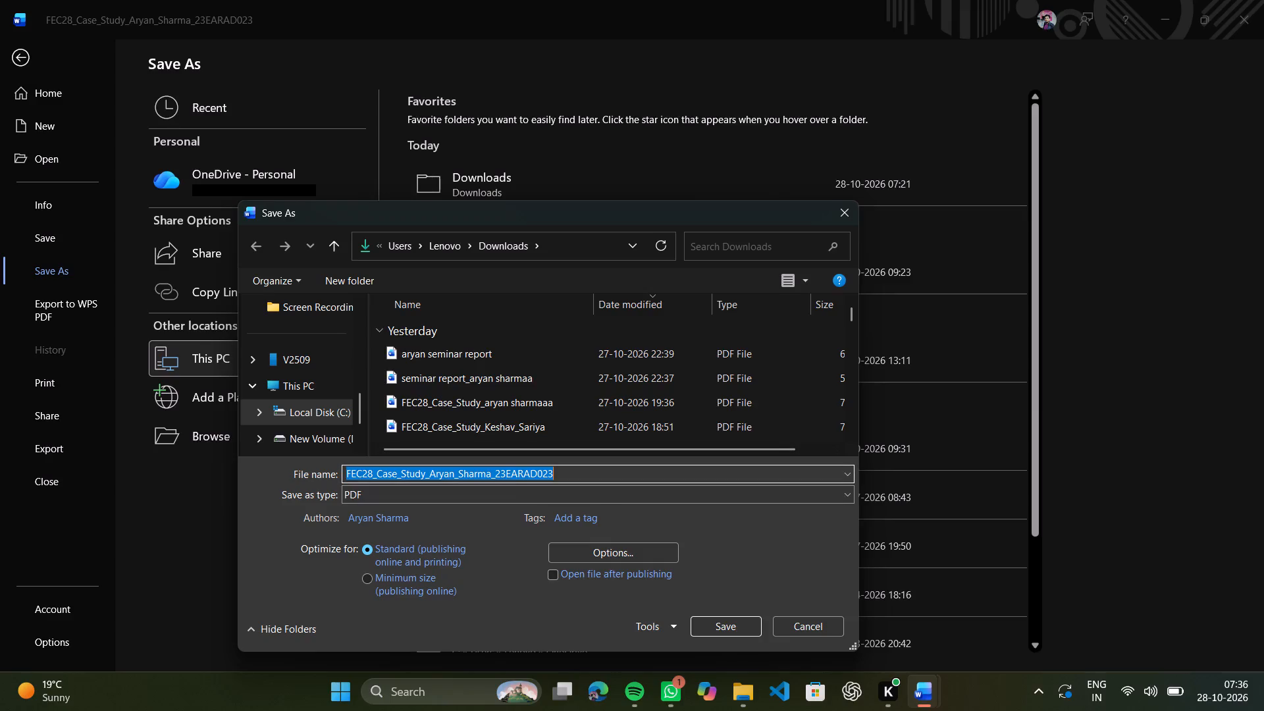
click(616, 475)
key(BackSpace)
key(BackSpace)
key(BackSpace)
key(BackSpace)
key(BackSpace)
key(BackSpace)
key(BackSpace)
key(BackSpace)
key(BackSpace)
key(BackSpace)
key(BackSpace)
key(BackSpace)
key(BackSpace)
key(BackSpace)
key(BackSpace)
key(BackSpace)
key(BackSpace)
key(BackSpace)
key(BackSpace)
key(BackSpace)
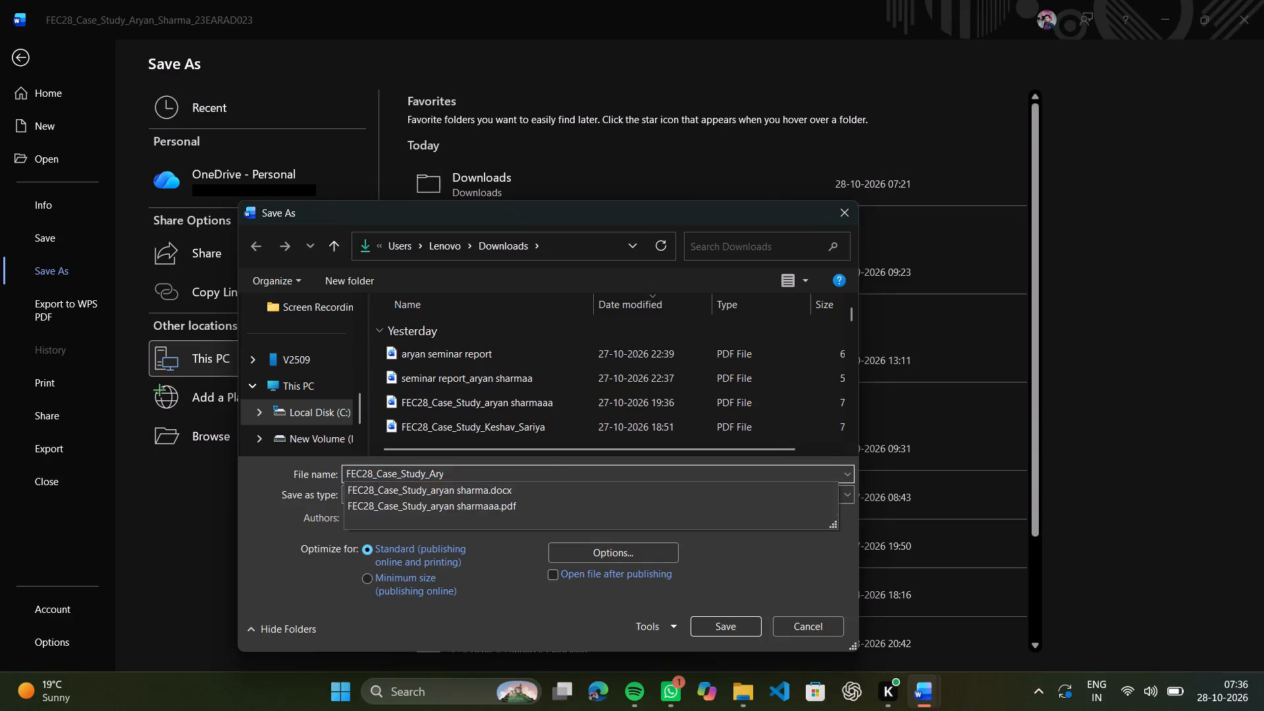
key(BackSpace)
key(a)
key(BackSpace)
text(ja)
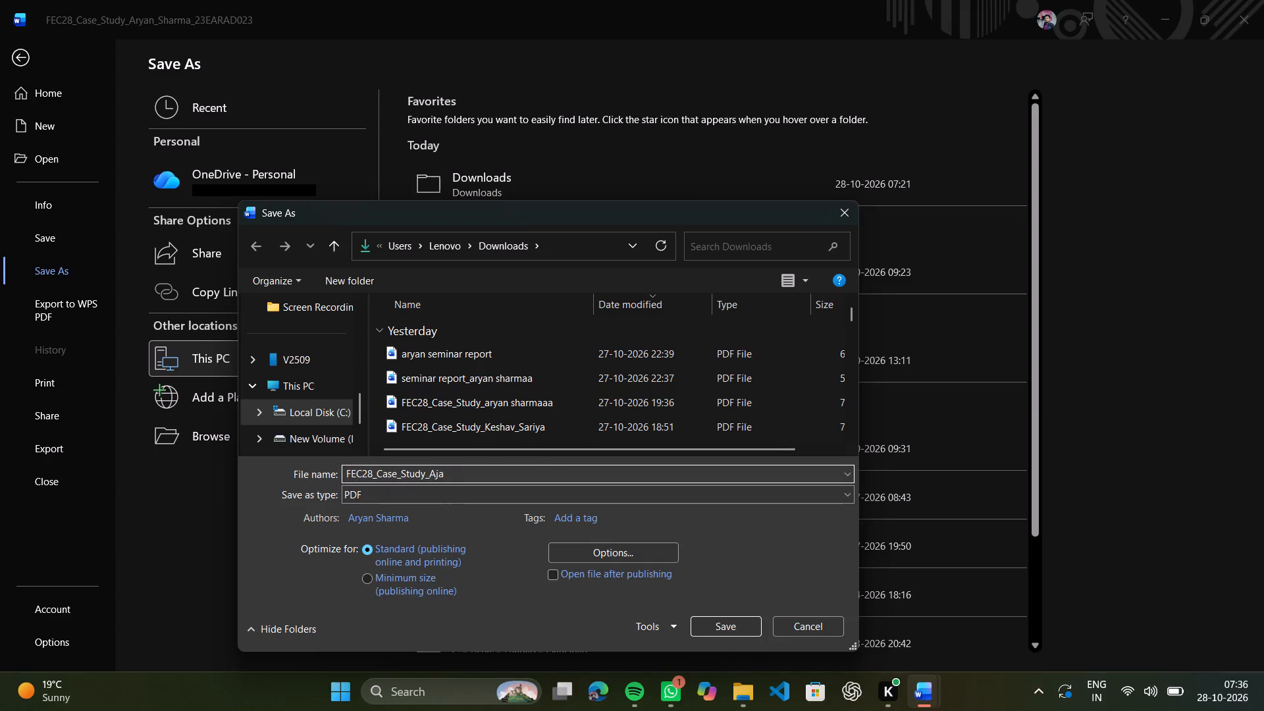
key(y)
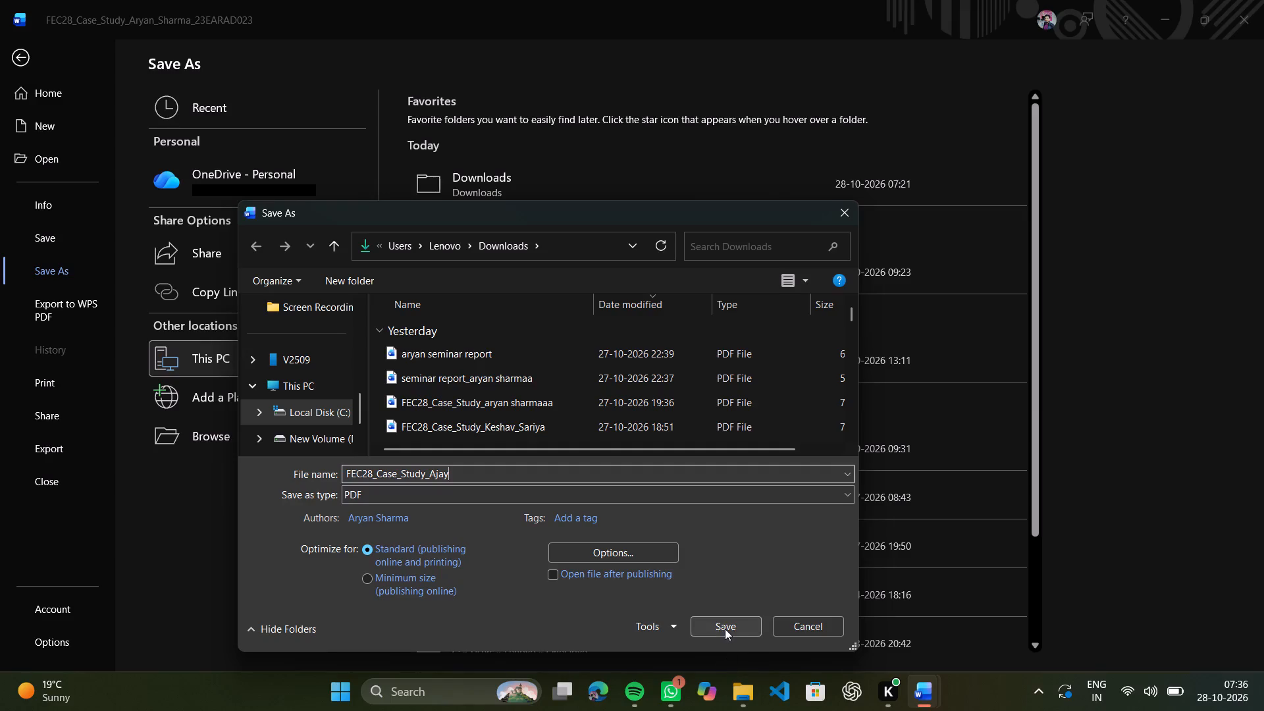
click(725, 629)
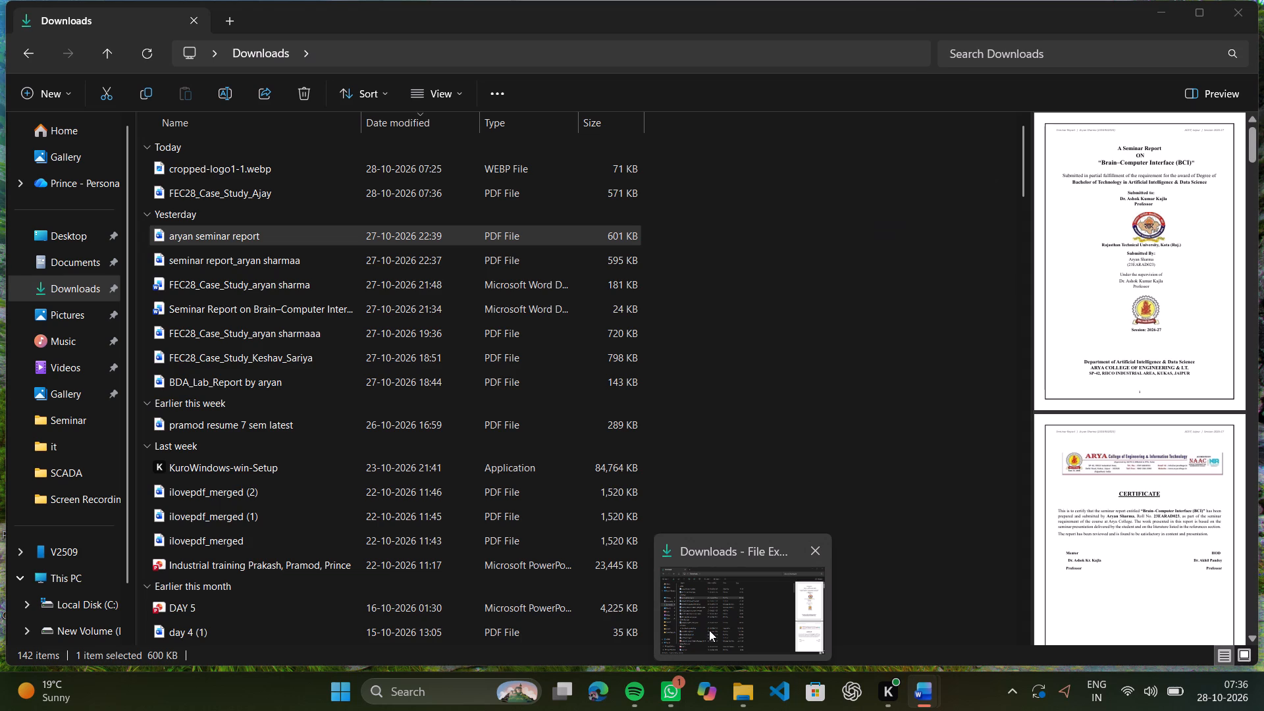
Switch to the Downloads folder in File Explorer and preview the FEC28_Case_Study_Ajay PDF.
click(711, 611)
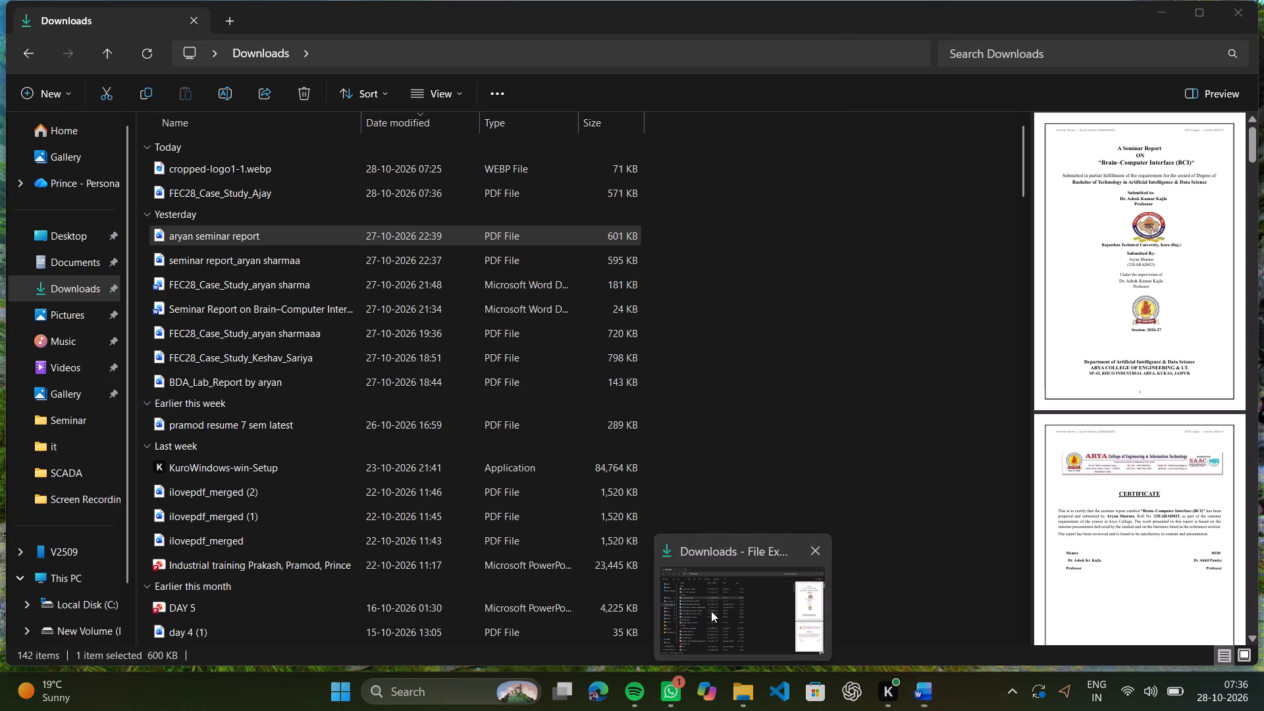
click(403, 186)
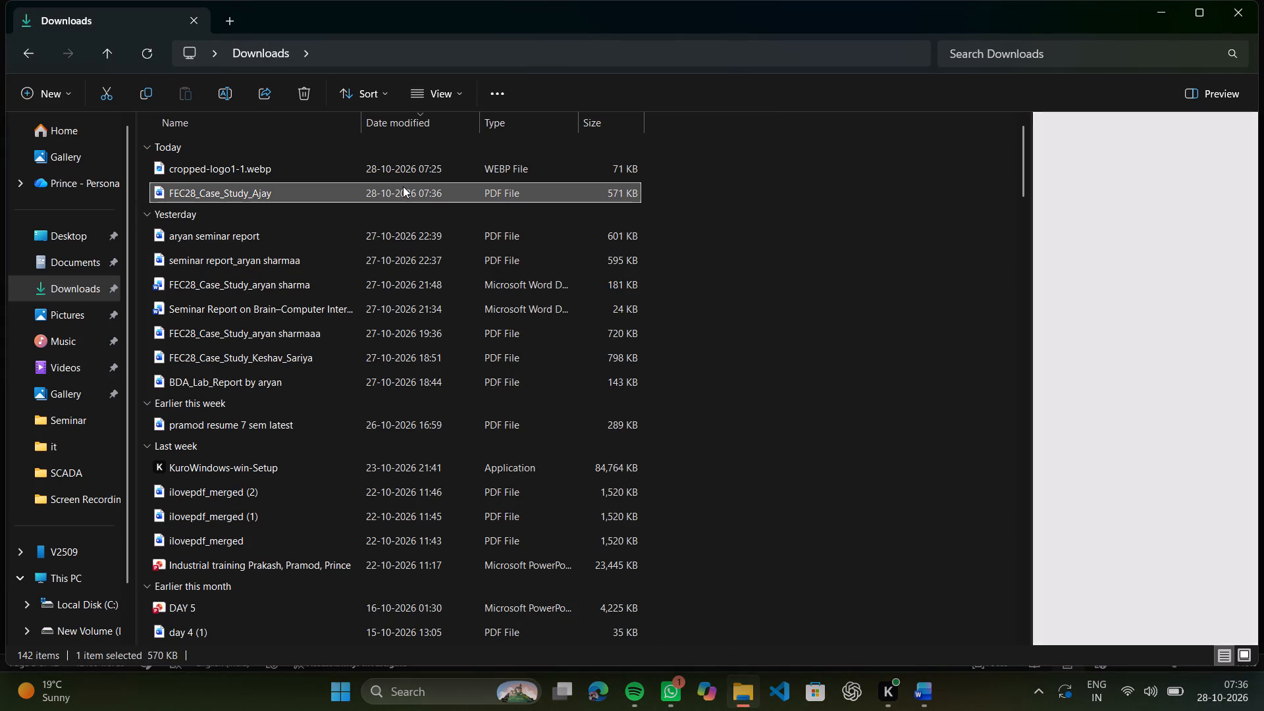
click(403, 186)
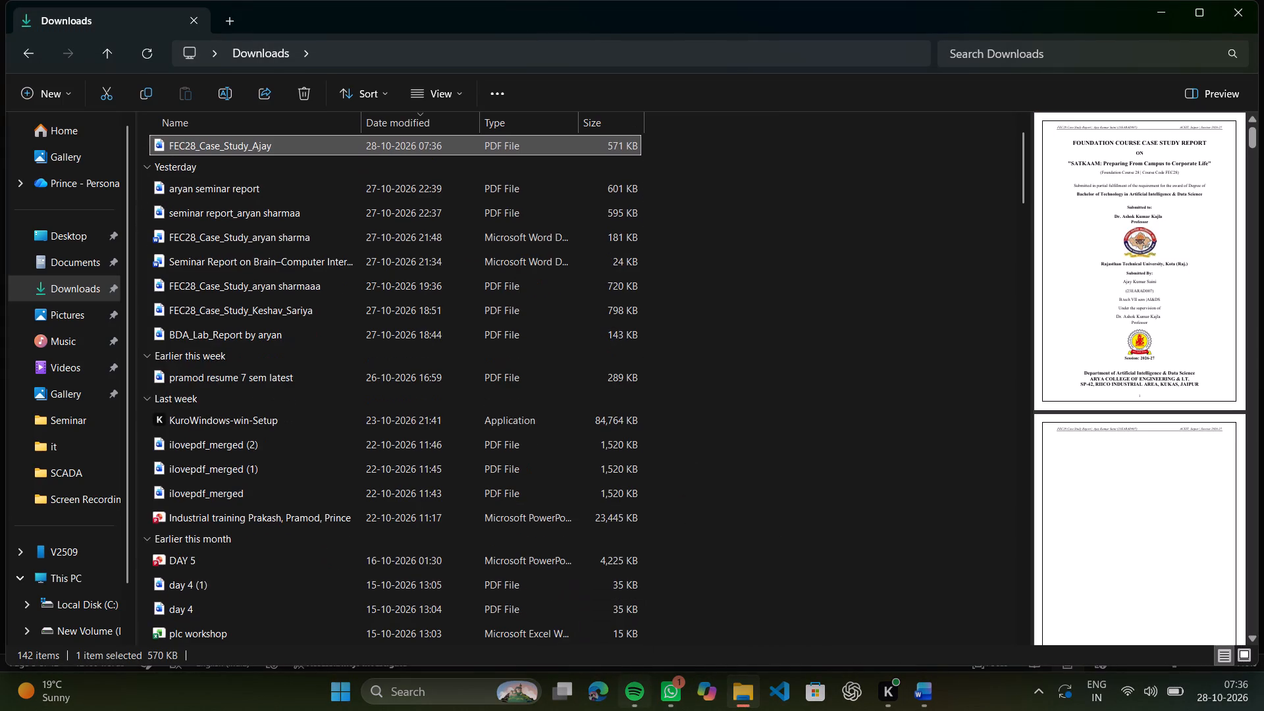
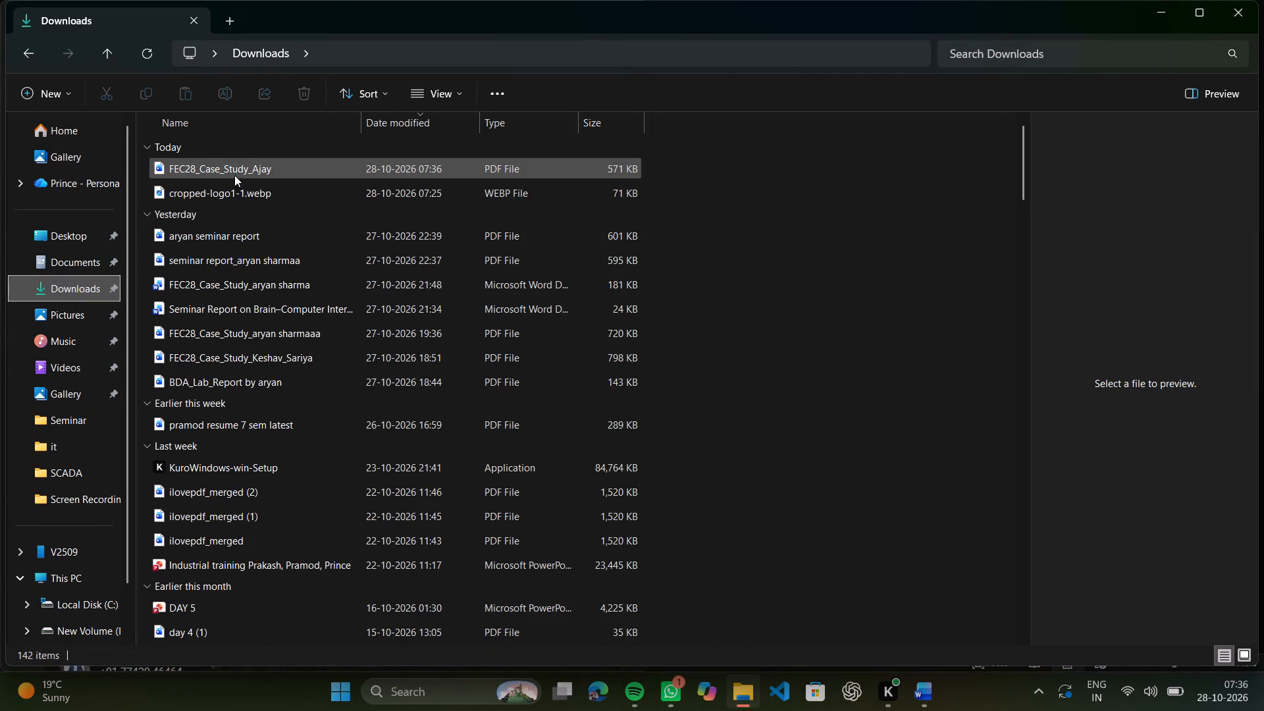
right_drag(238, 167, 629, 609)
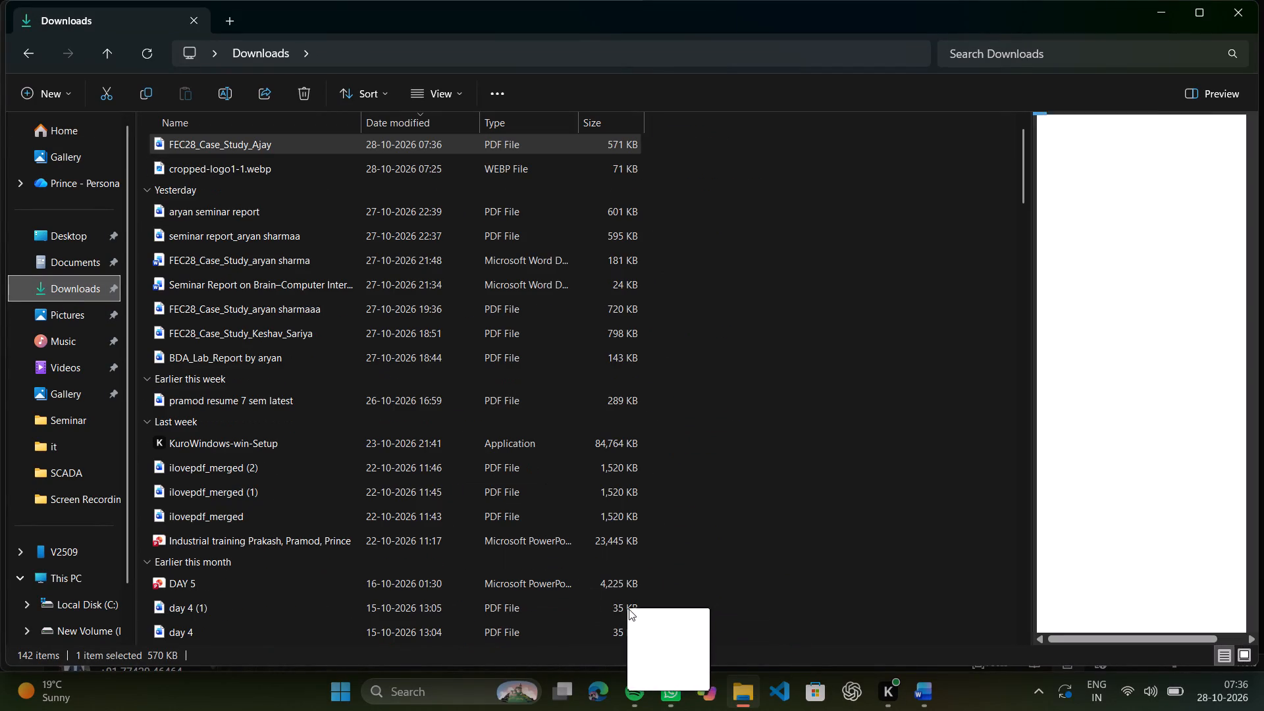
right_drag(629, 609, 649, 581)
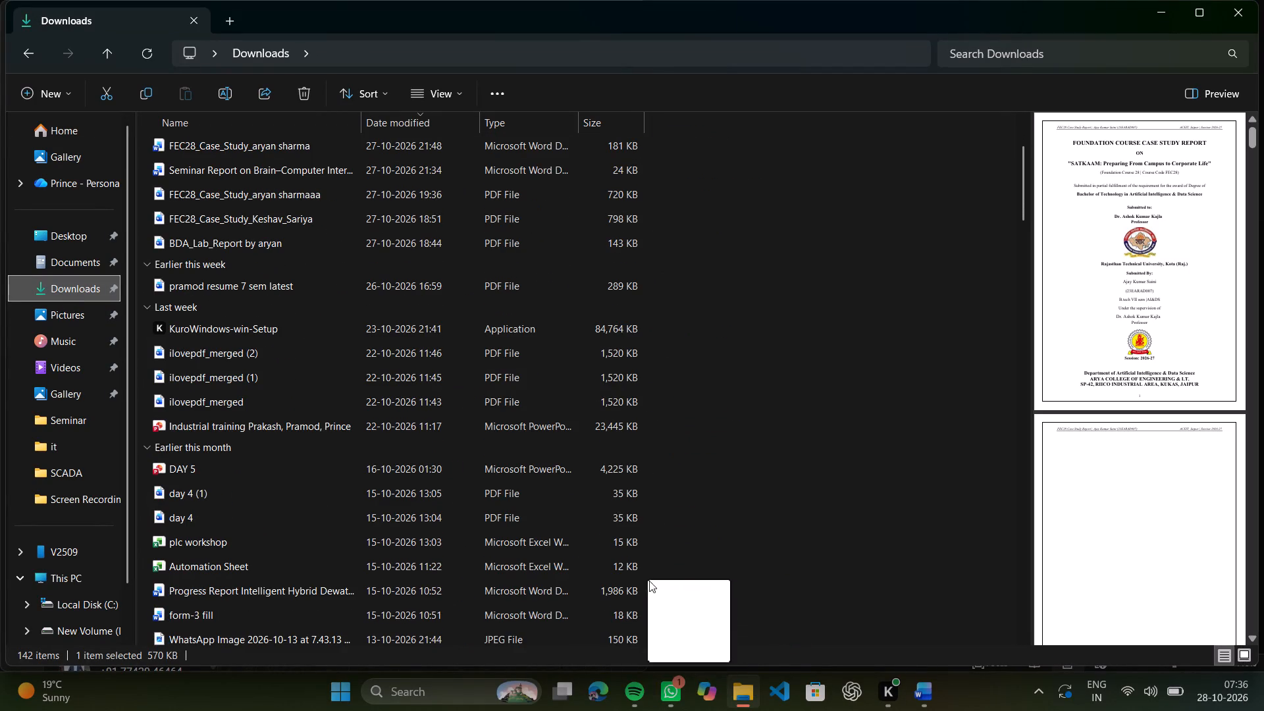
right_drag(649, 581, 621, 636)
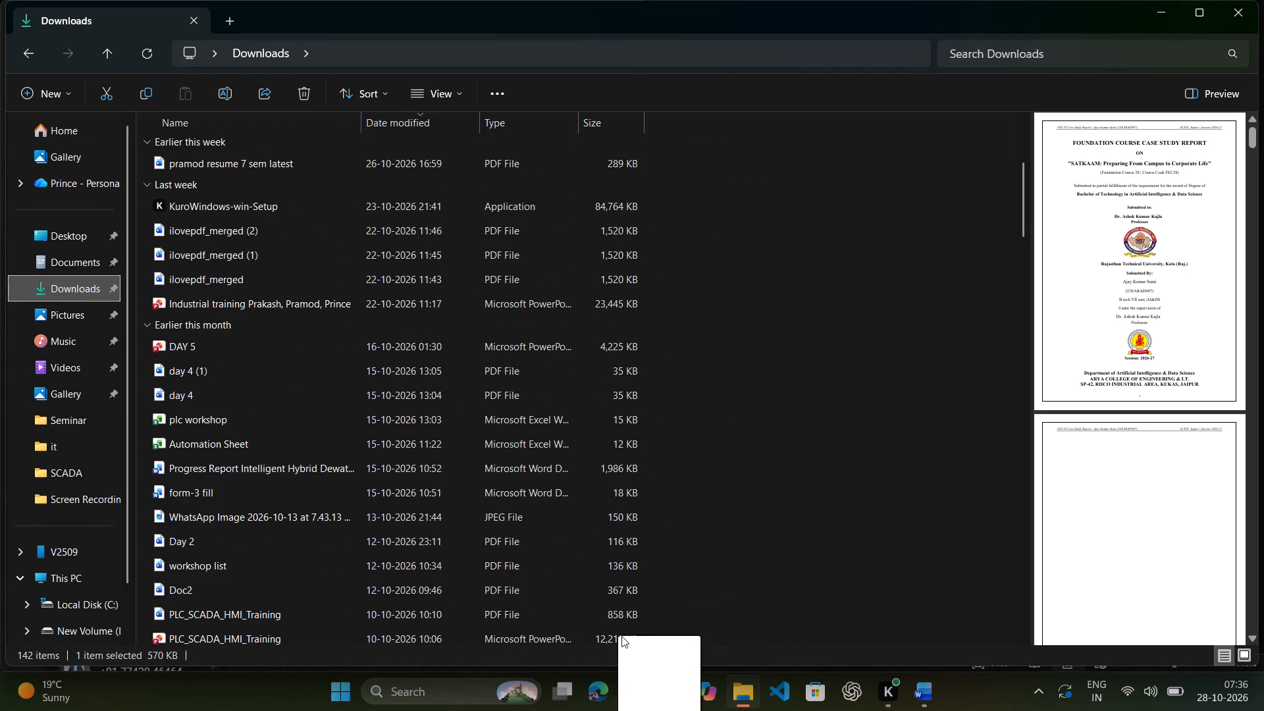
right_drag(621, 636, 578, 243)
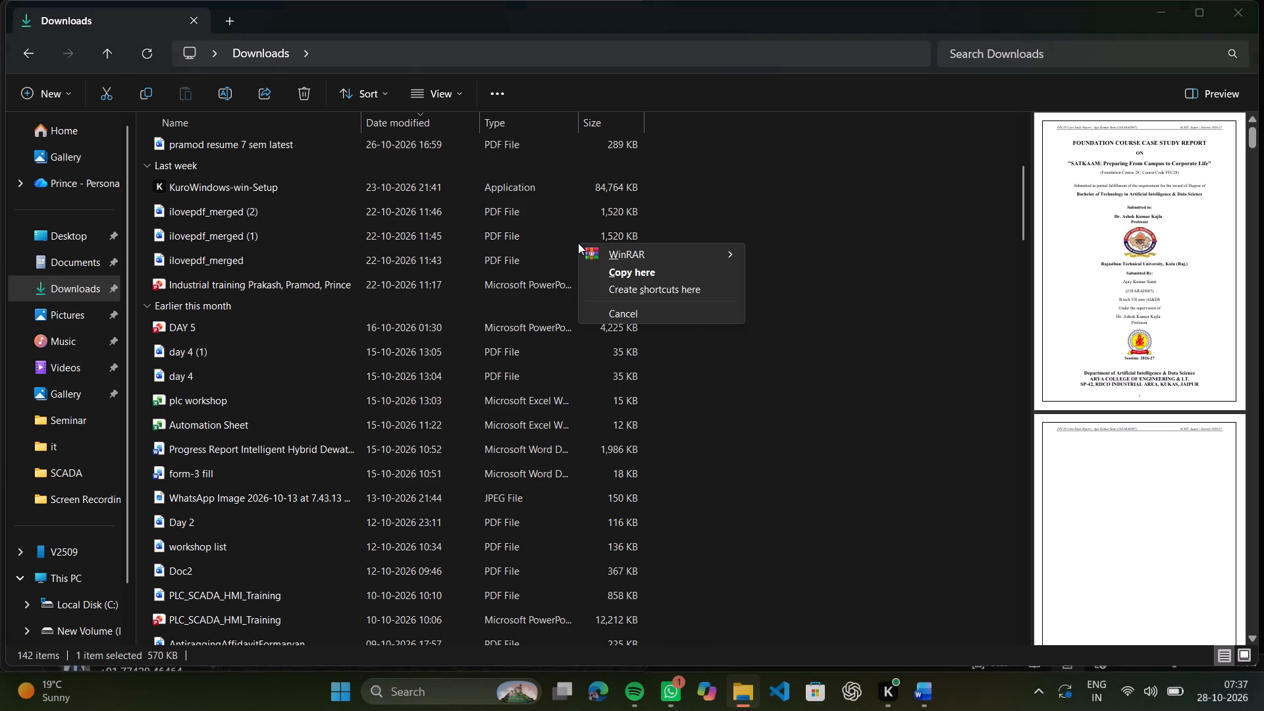
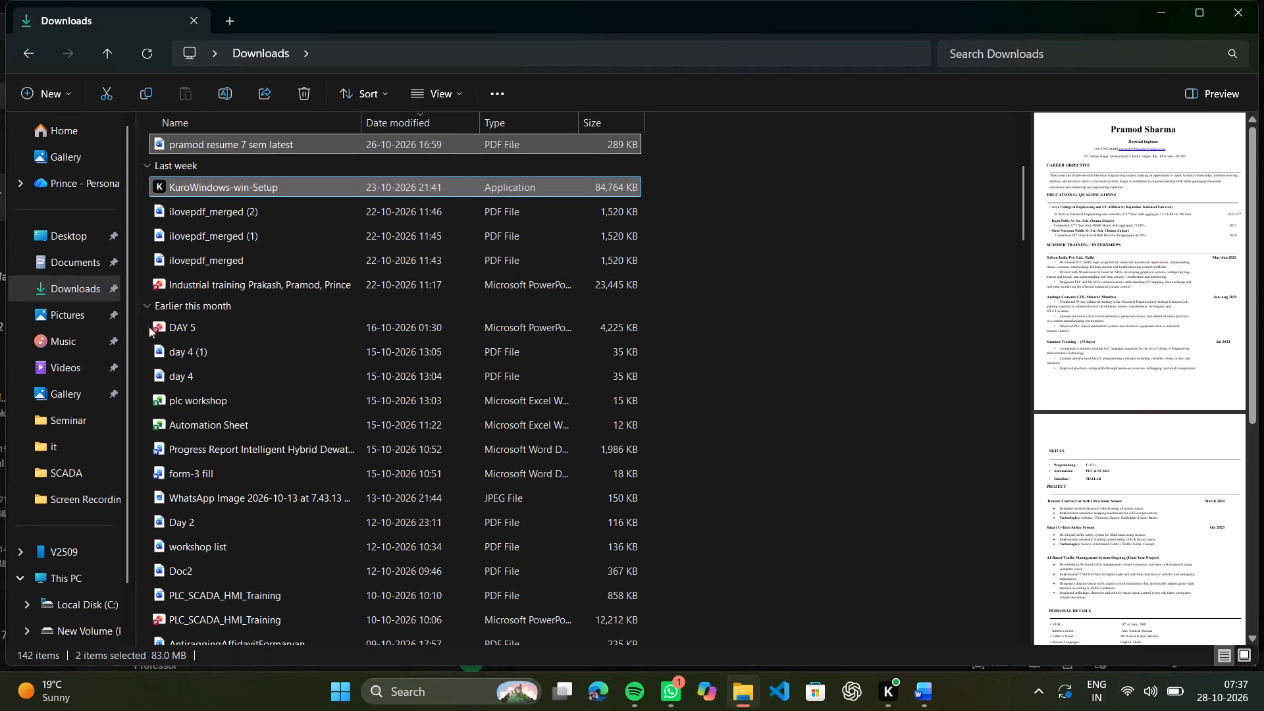
Reload the Downloads folder listing from its newest files to locate the exported case study PDF.
click(61, 280)
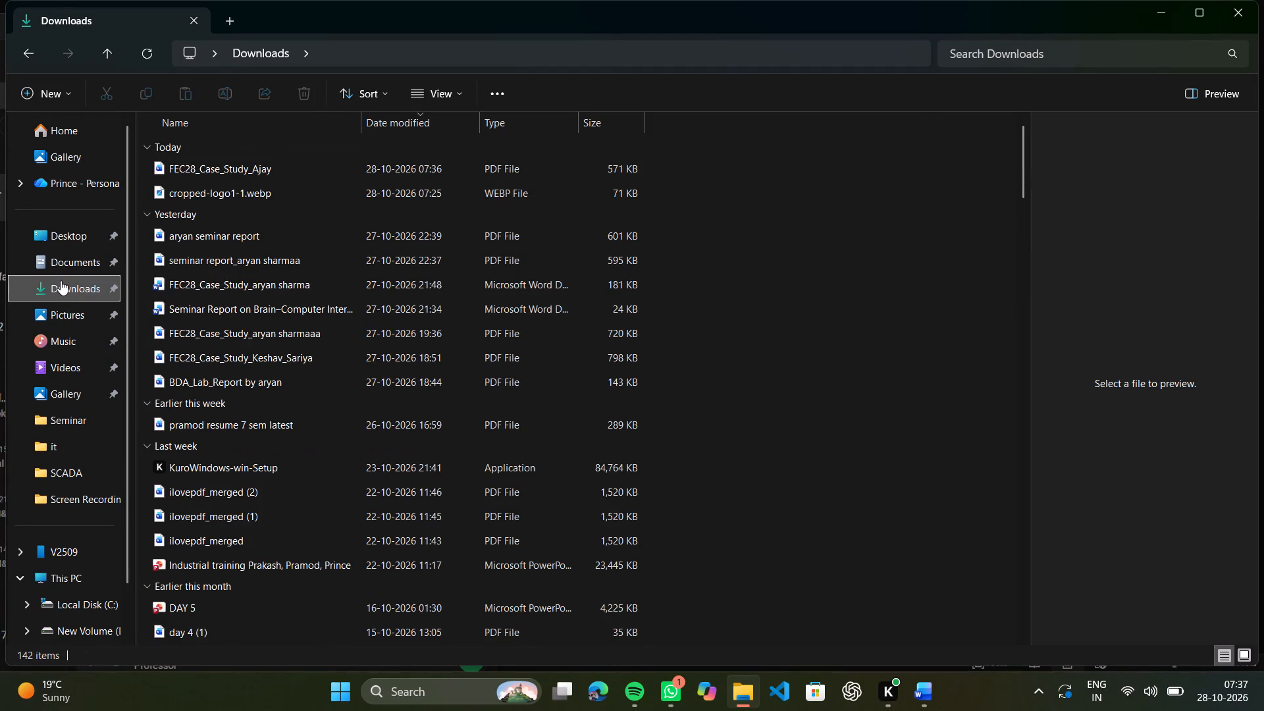
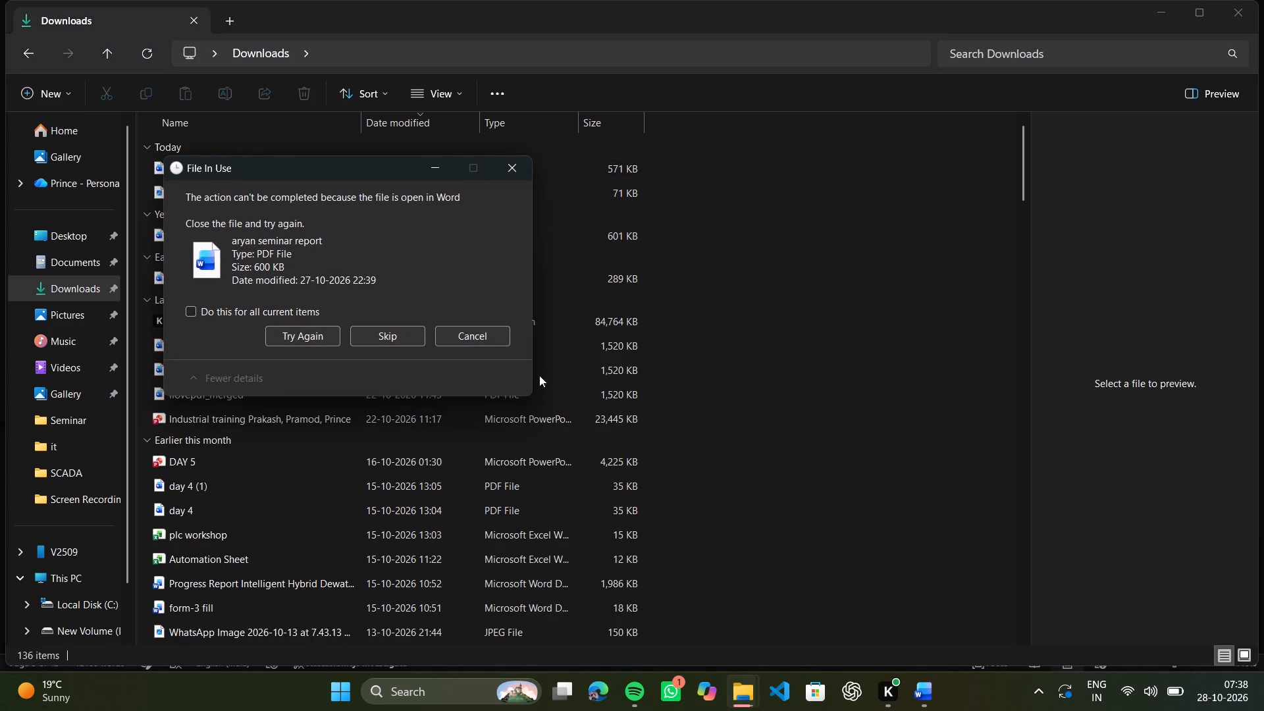
click(227, 307)
click(361, 346)
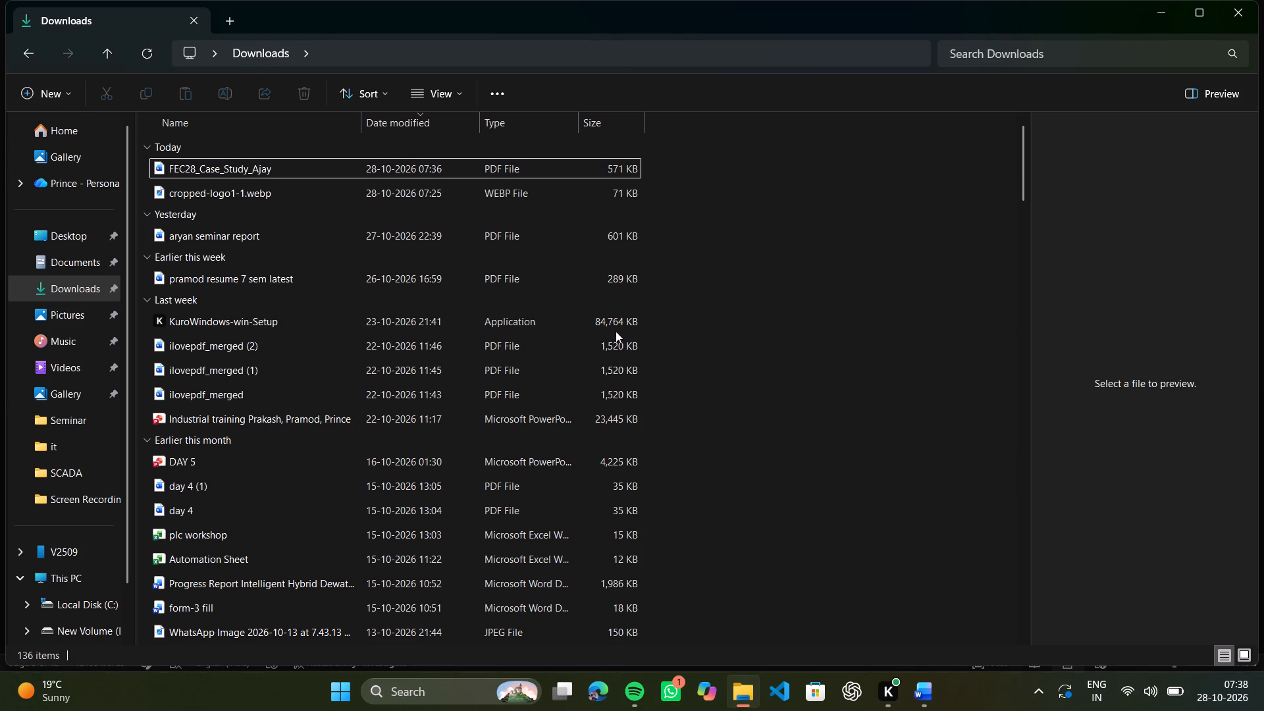
click(717, 316)
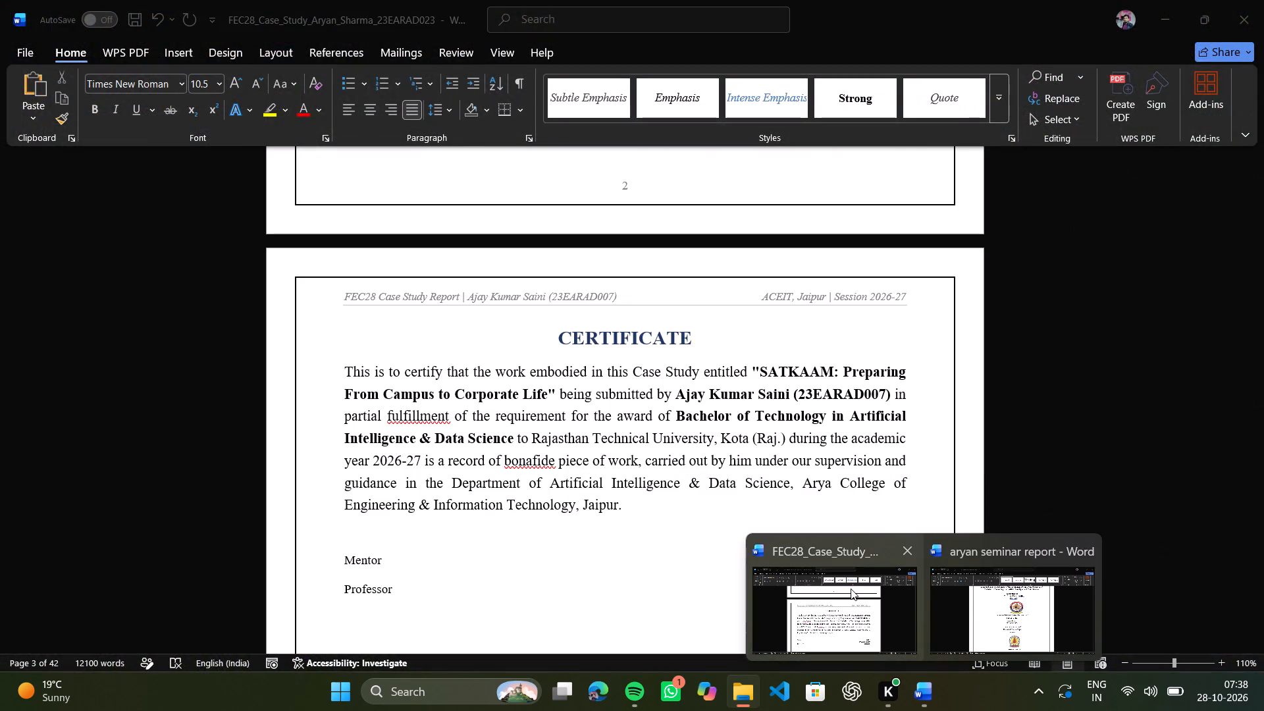
Switch to the FEC28 case study report in Word and review it from the certificate through the List of Contents.
click(851, 589)
scroll(720, 483, down, 1)
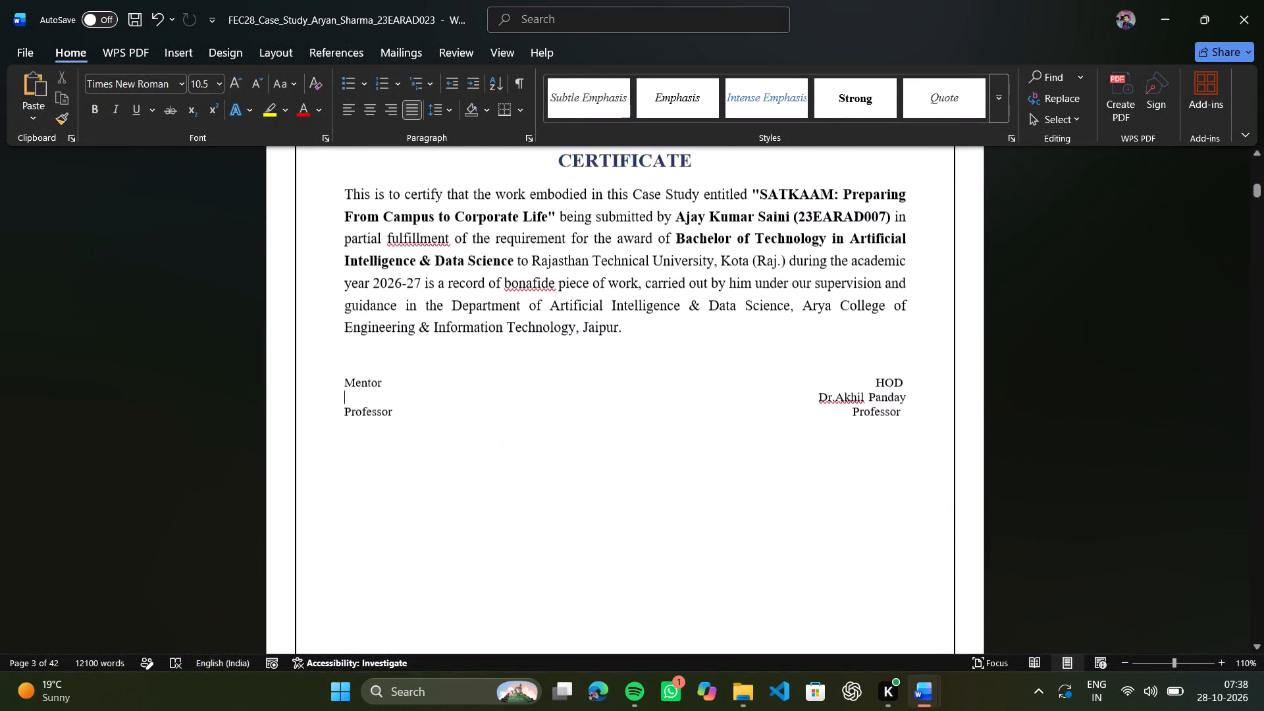
scroll(720, 483, down, 2)
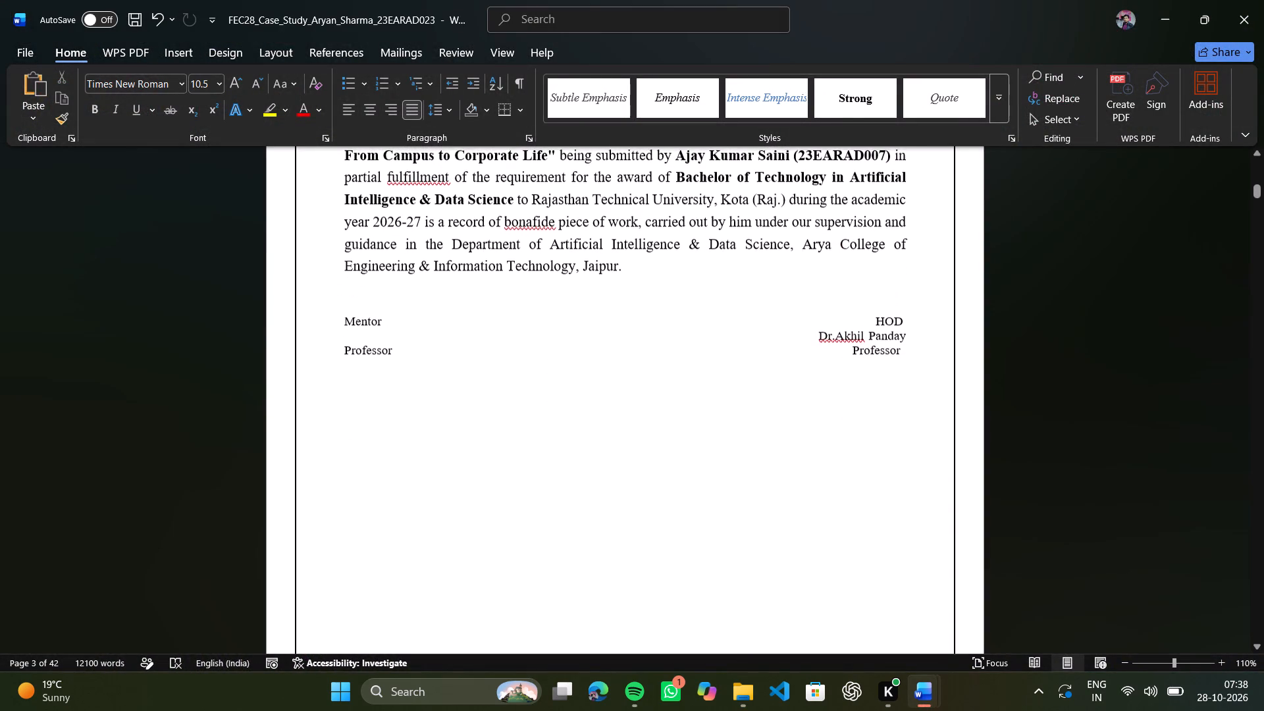
scroll(720, 483, down, 7)
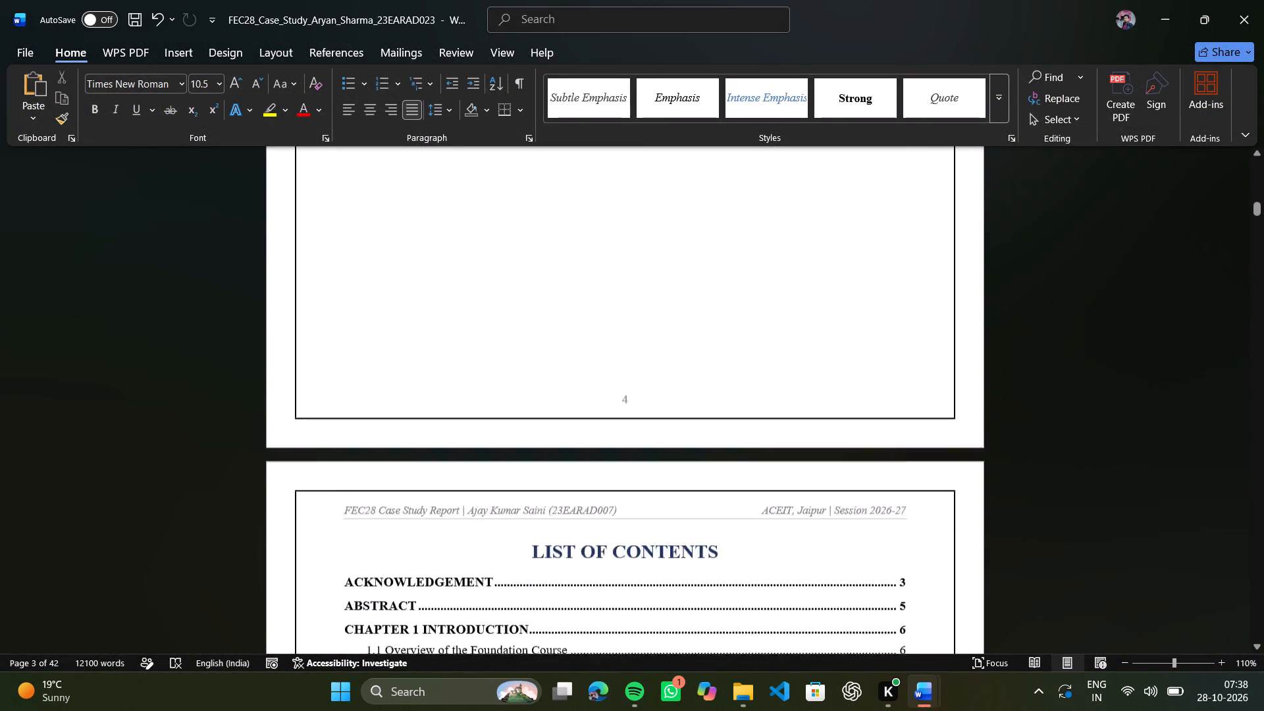
scroll(720, 483, down, 4)
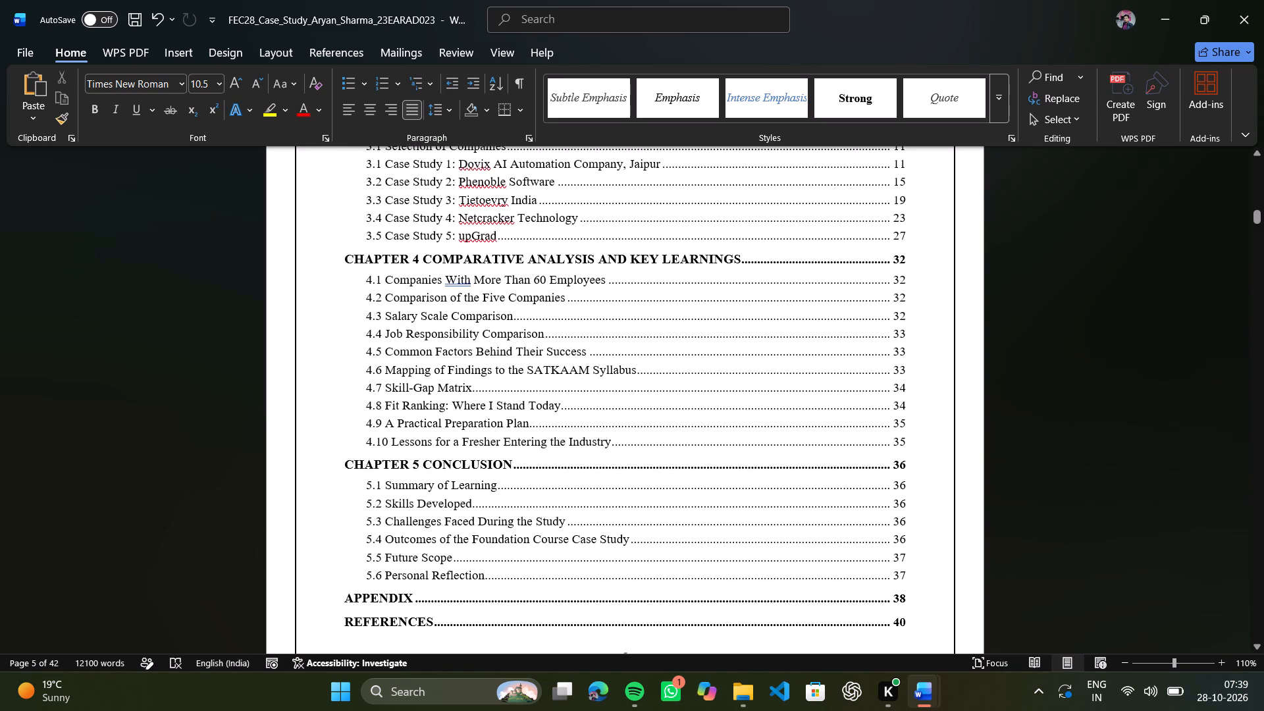
scroll(720, 485, down, 2)
scroll(720, 485, up, 1)
ctrl+scroll(720, 485, down, 1)
ctrl+scroll(720, 485, up, 1)
scroll(720, 485, up, 4)
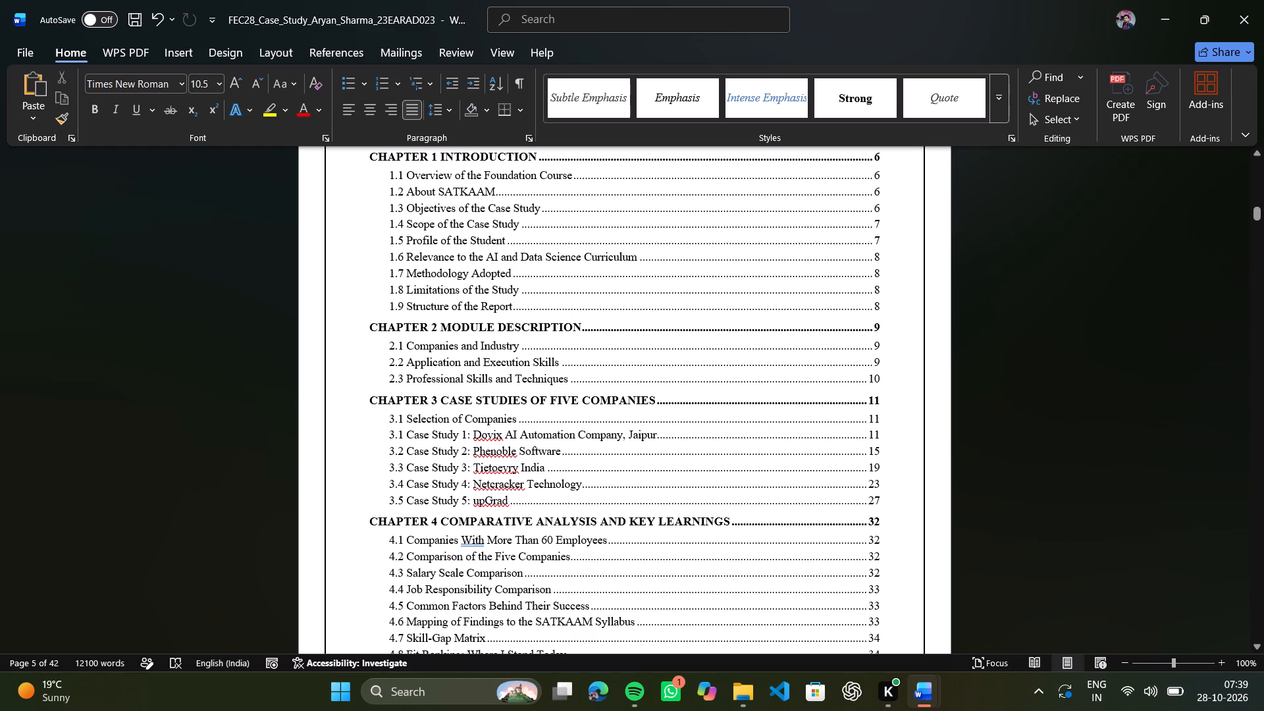
Replace the Case Study 1 company name in the List of Contents with "Bridgi2i analytics".
drag(473, 432, 637, 434)
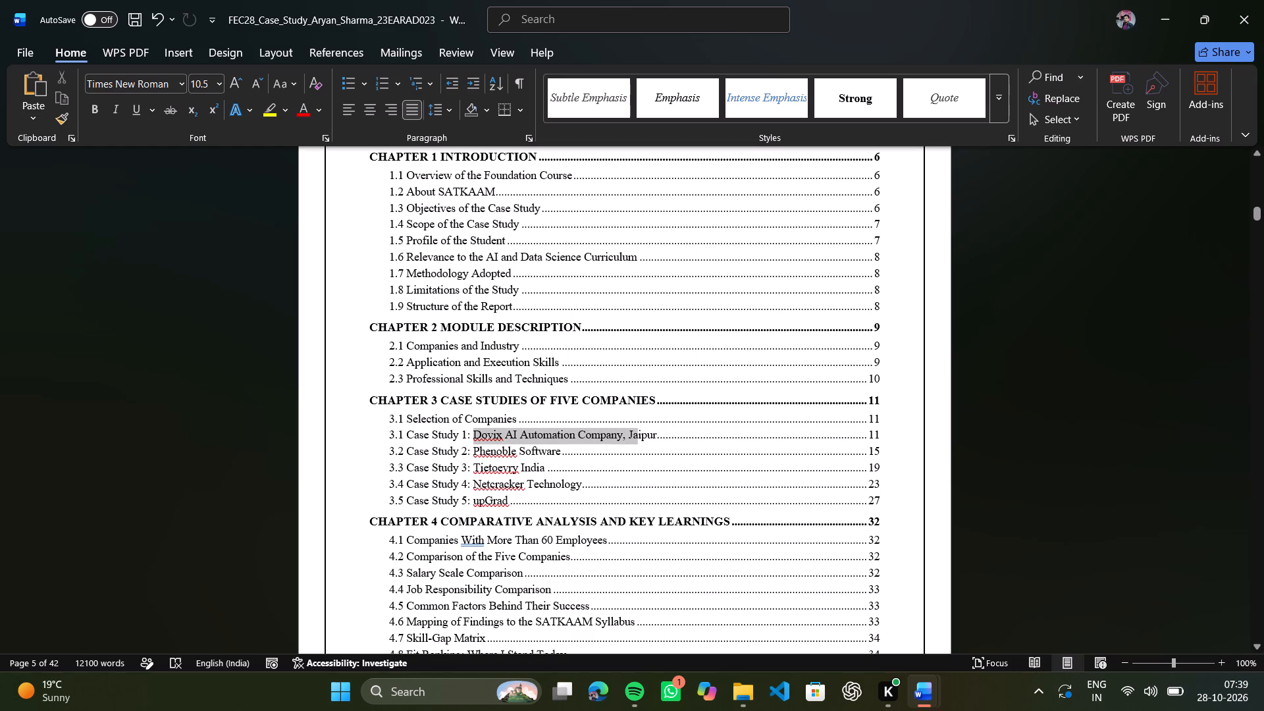
drag(637, 434, 662, 423)
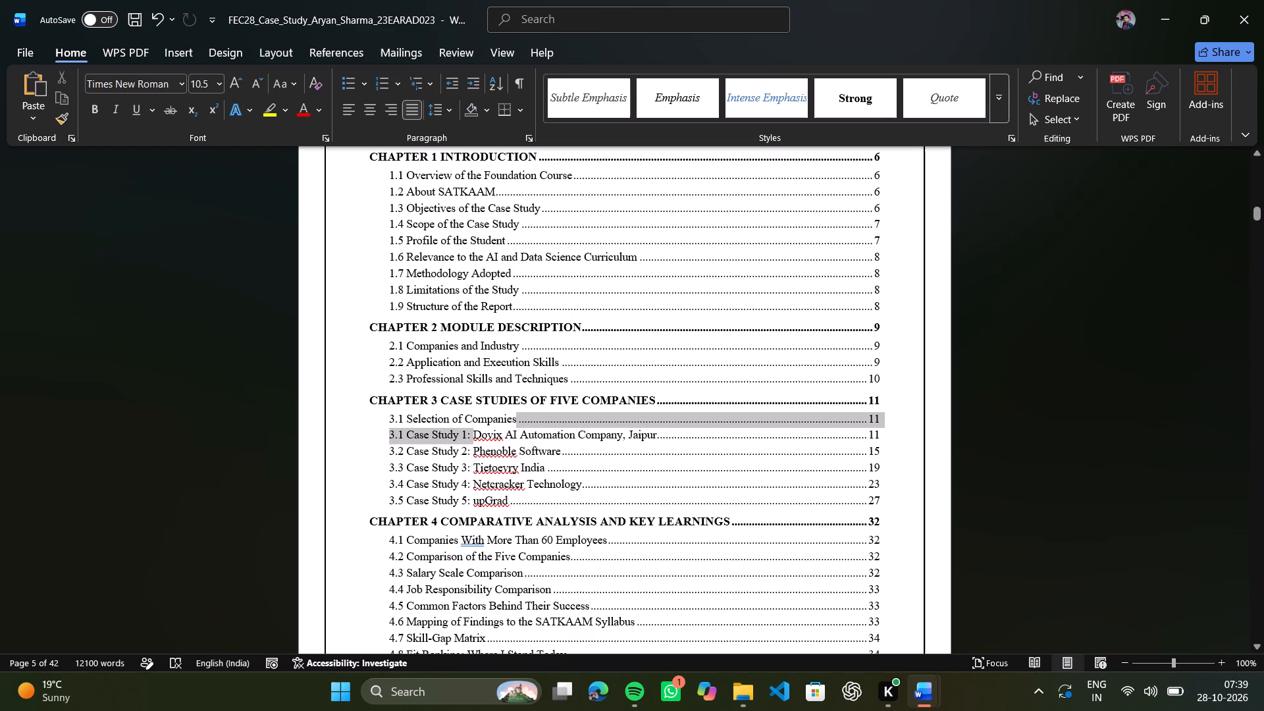
drag(662, 423, 663, 433)
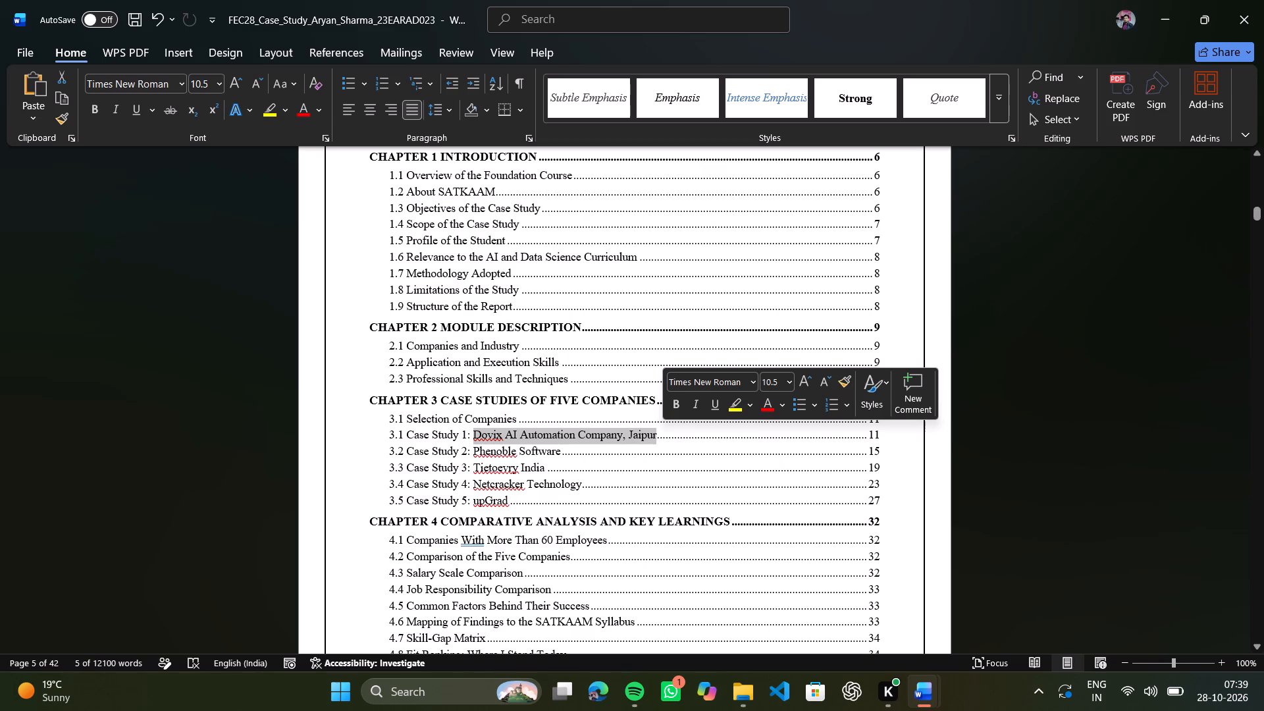
key(BackSpace)
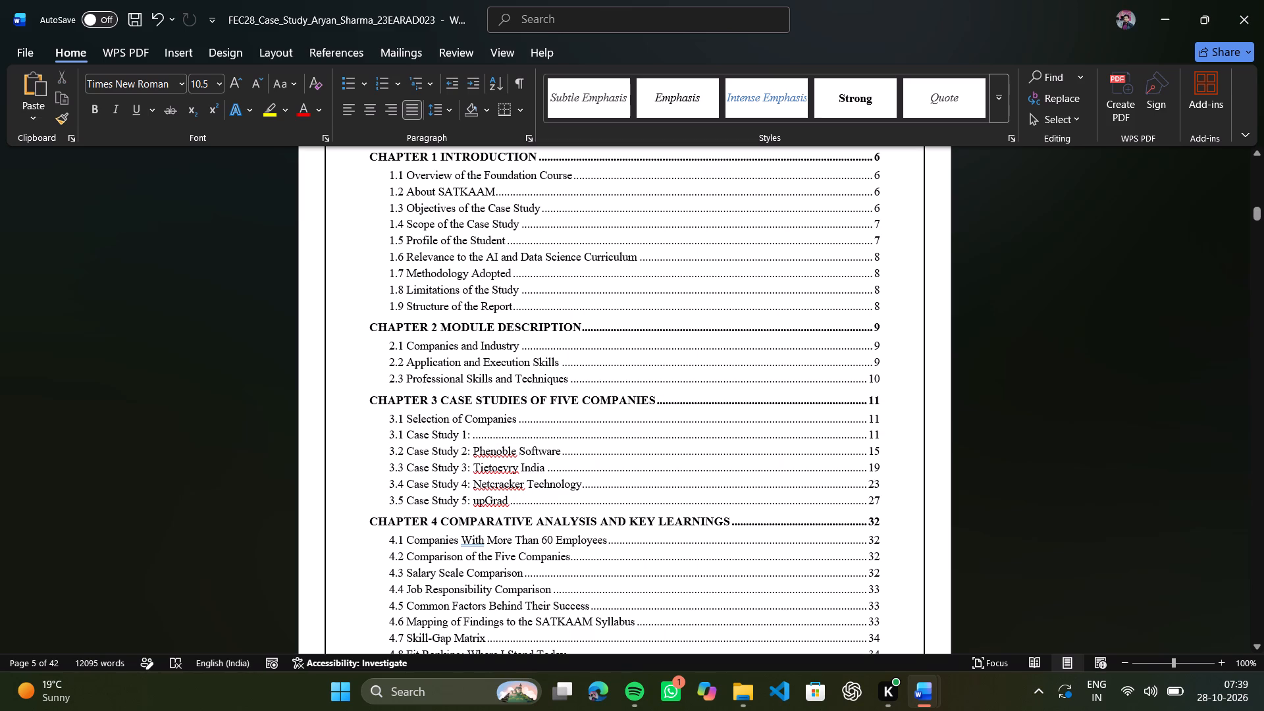
text(Bri)
key(d)
key(g)
key(e)
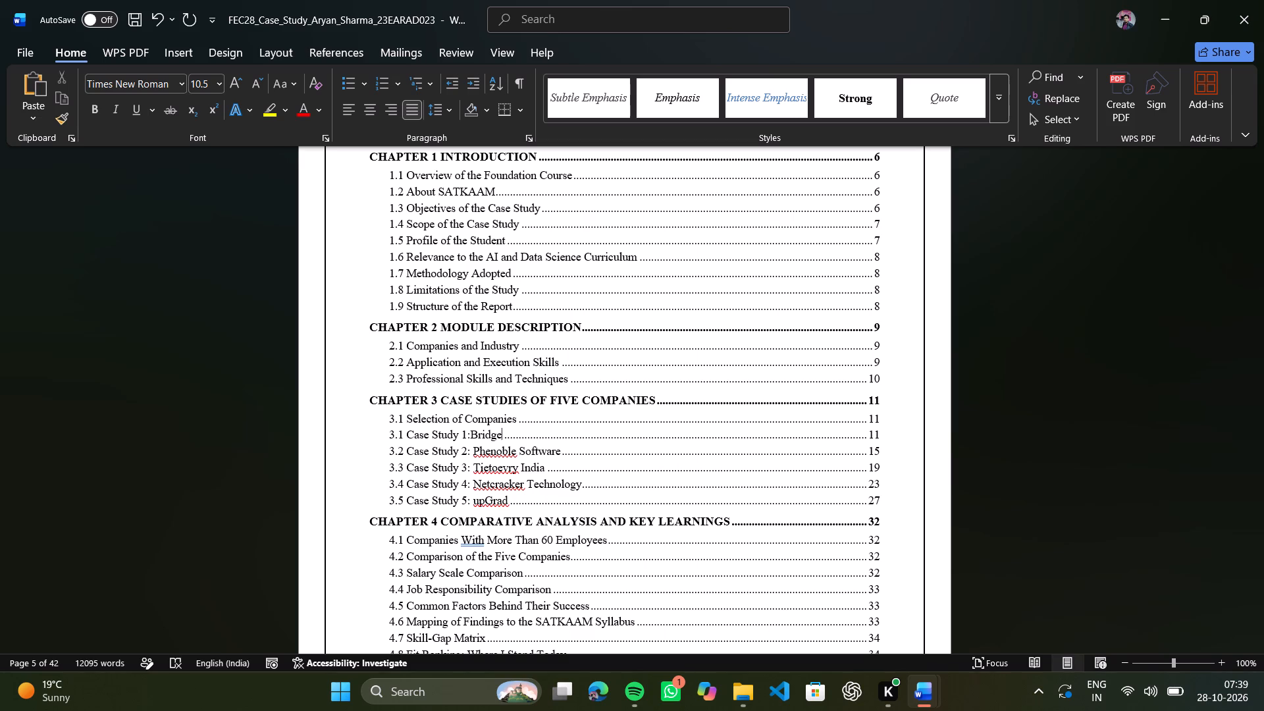
key(BackSpace)
key(i)
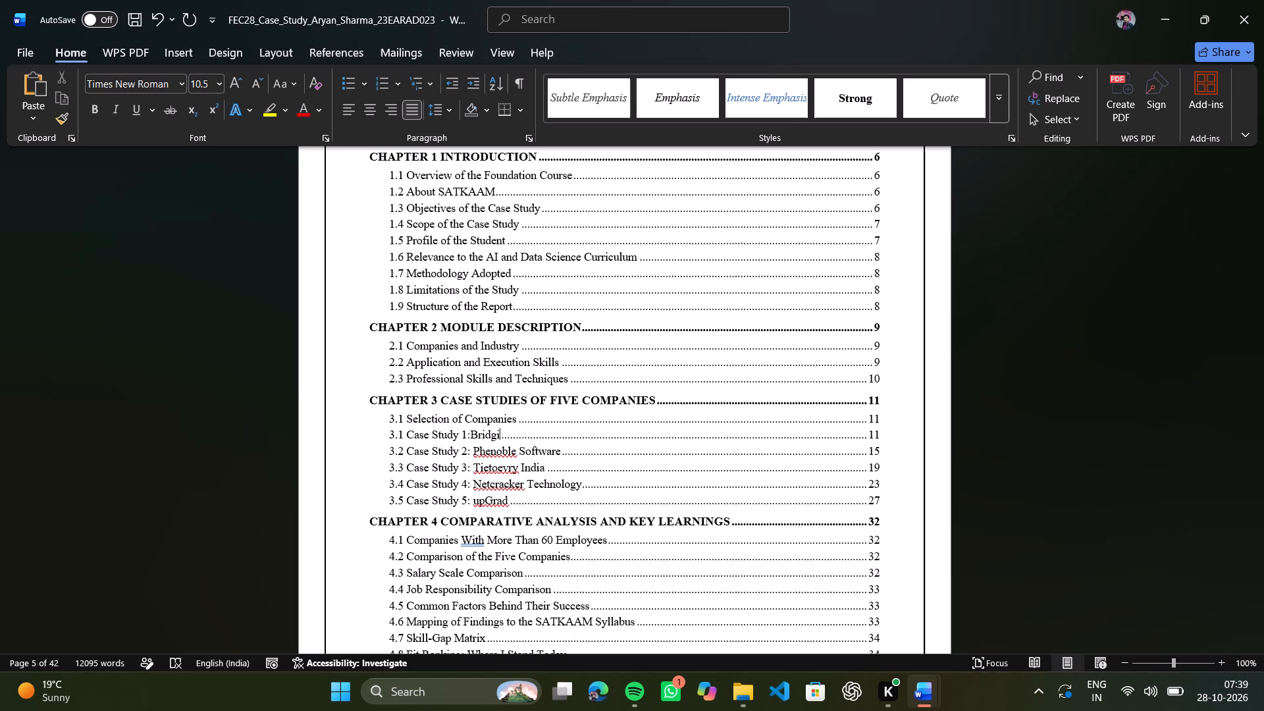
key(2)
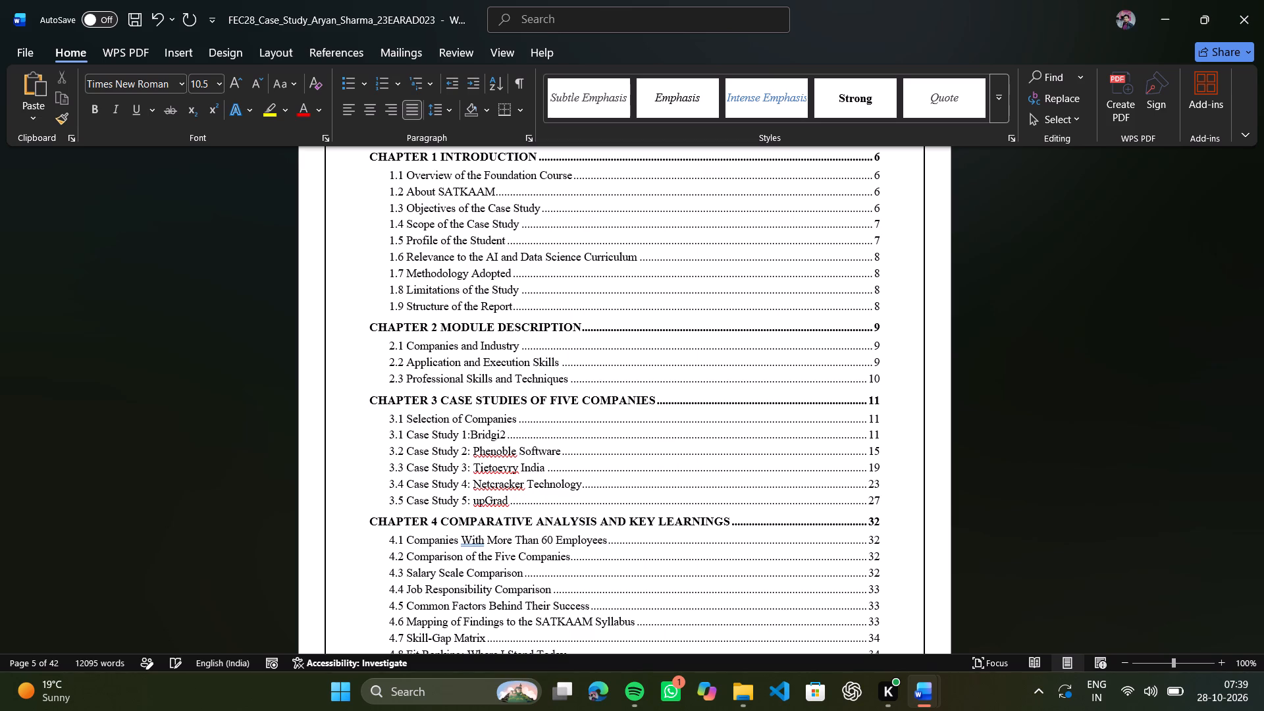
text(i)
key(space)
text(an)
key(a)
text(lytics)
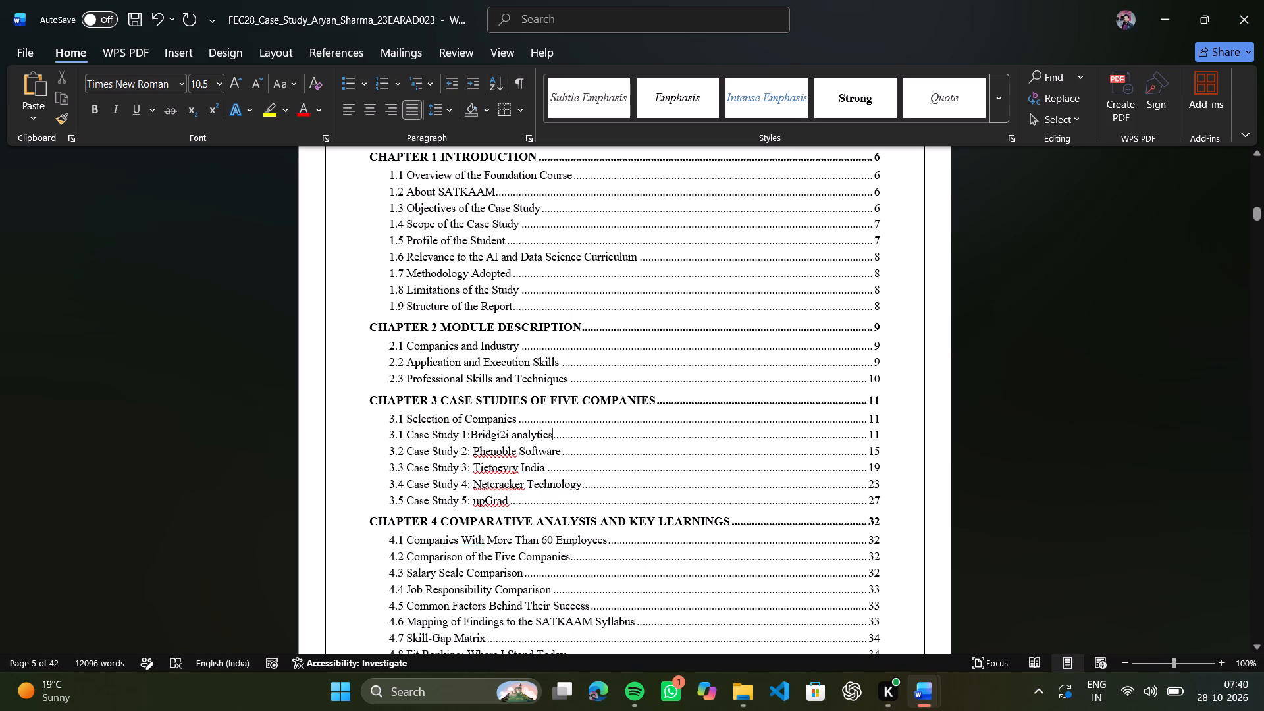
Replace the Case Study 2 company name in the List of Contents with "Analytics Vidhya".
drag(473, 452, 490, 454)
drag(490, 454, 541, 451)
key(BackSpace)
key(shift+a)
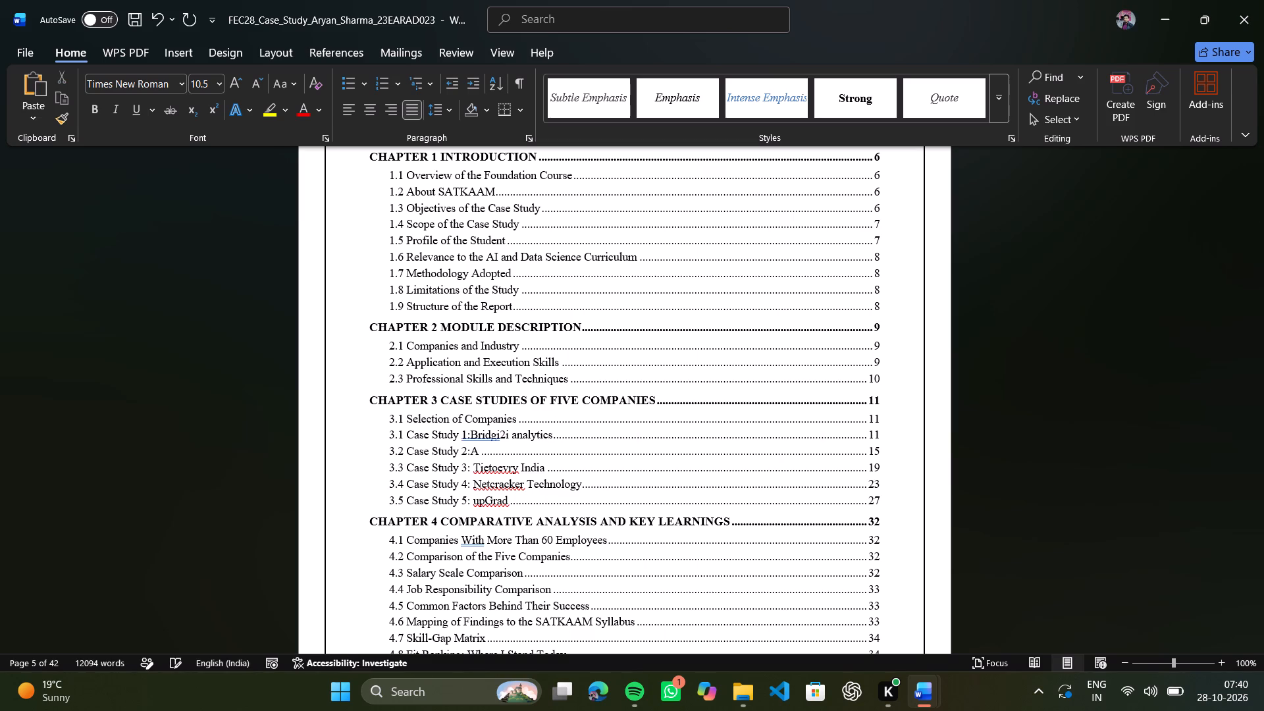
key(n)
text(alyti)
text(cs)
key(space)
text(Vi)
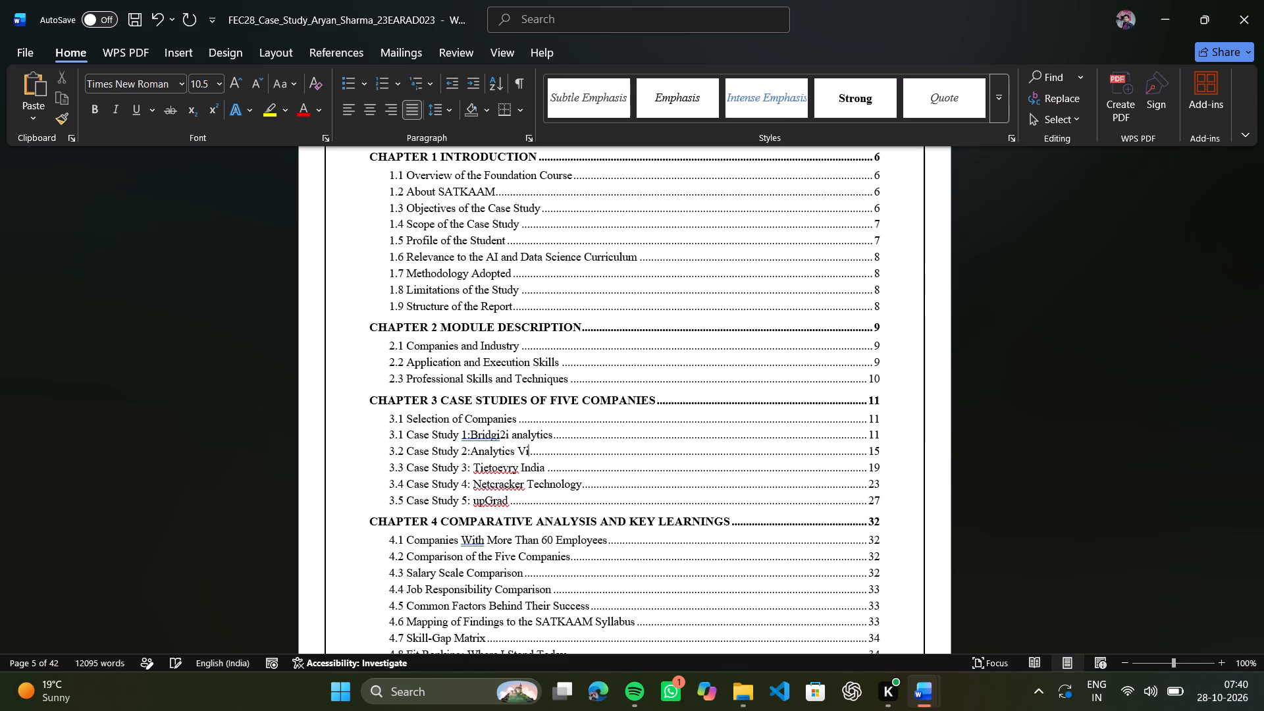
text(dha)
key(BackSpace)
text(ya)
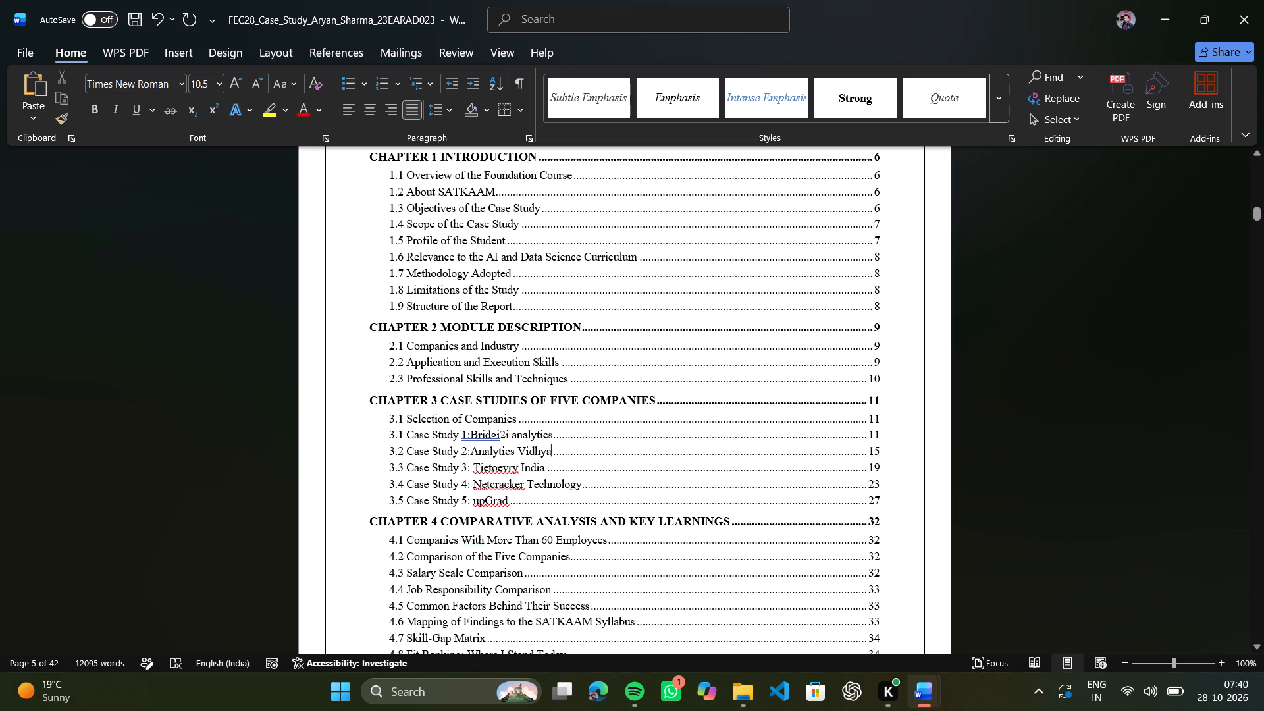
Capitalise the second word of the Case Study 1 entry in the List of Contents so it reads "Bridgi2i Analytics".
click(513, 440)
key(Right)
key(BackSpace)
key(shift+a)
Replace the colon and company name after "Case Study 3" in the List of Contents with "phinomial".
drag(471, 473, 538, 470)
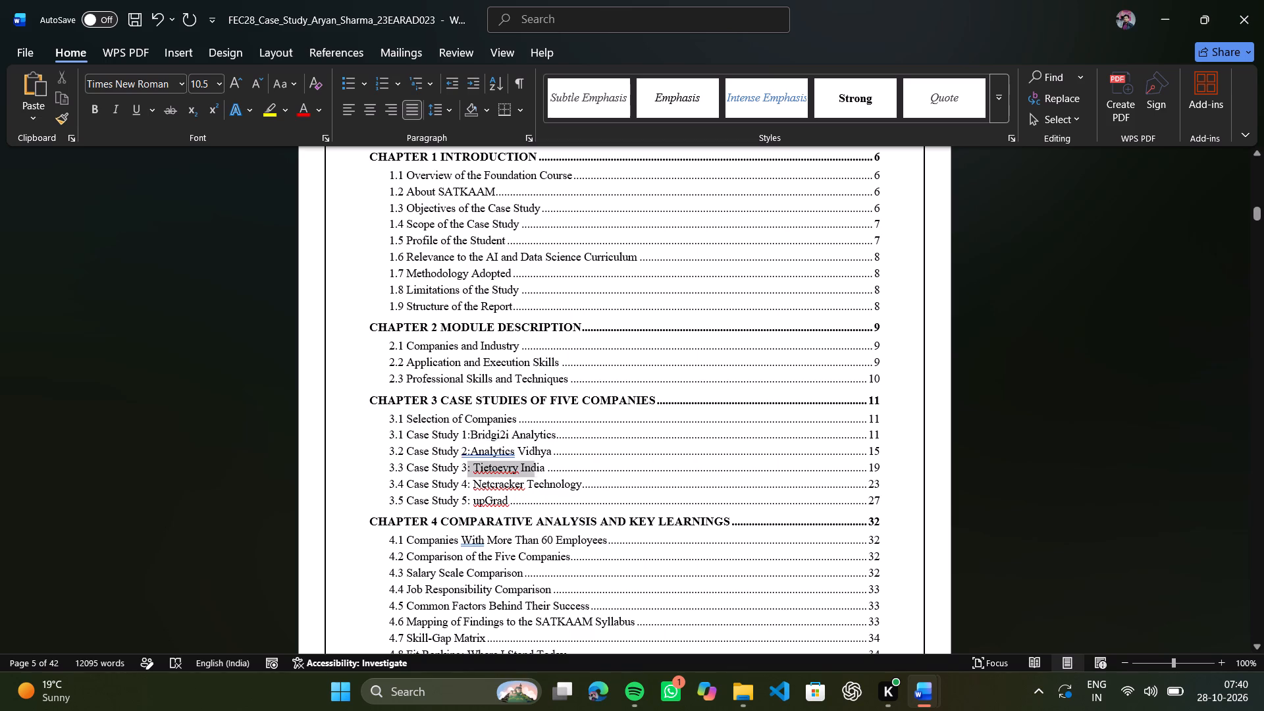
drag(538, 470, 539, 470)
key(BackSpace)
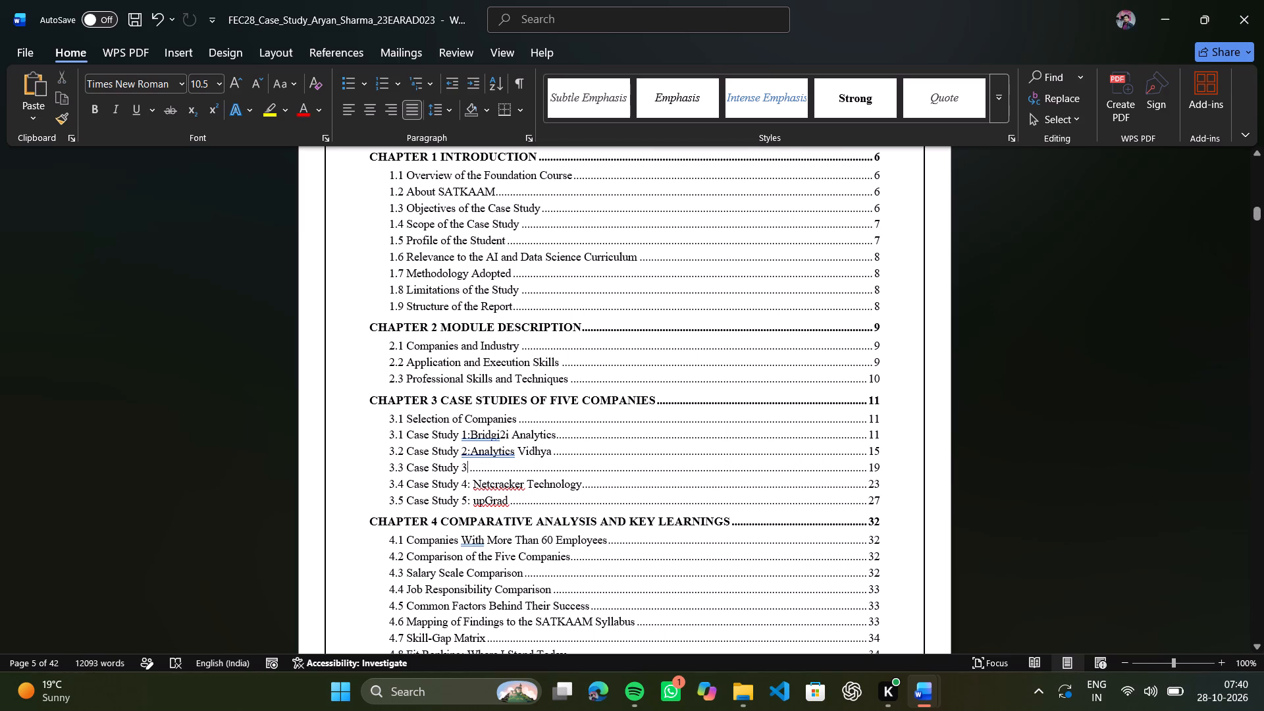
key(p)
text(hin)
text(omial)
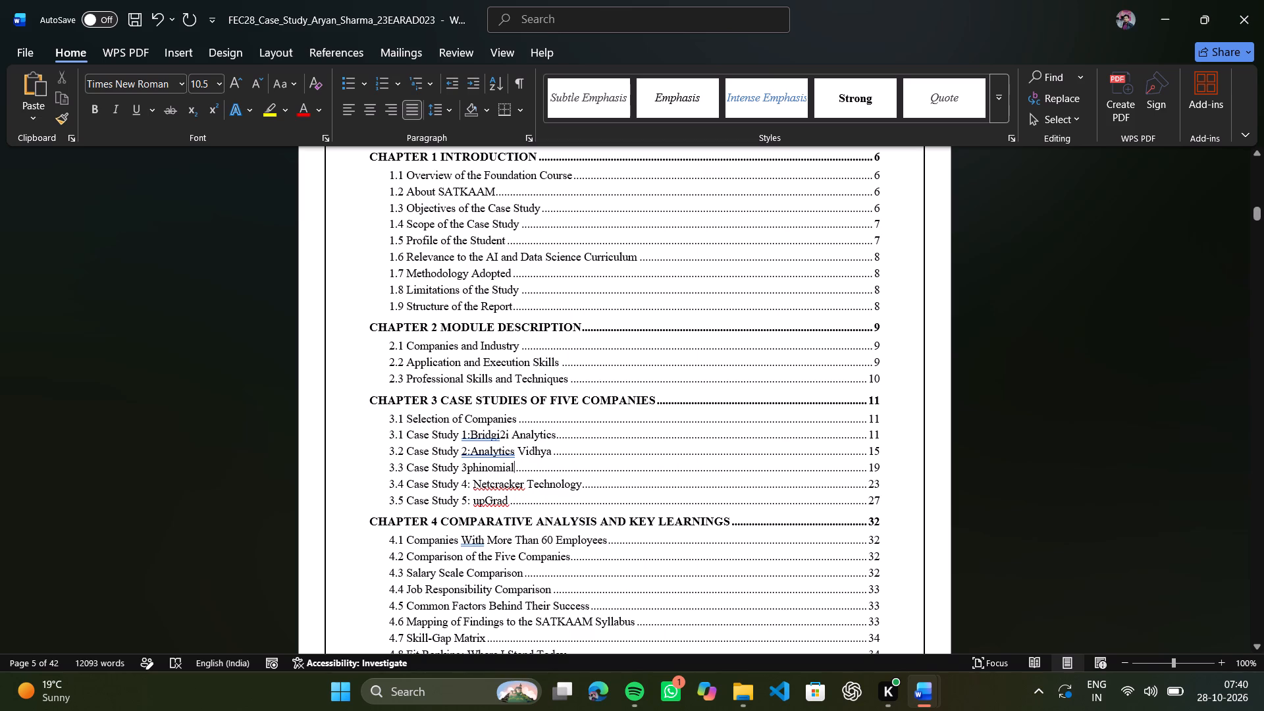
Replace the Case Study 4 company name in the List of Contents with "Cognegica Network".
drag(473, 485, 585, 497)
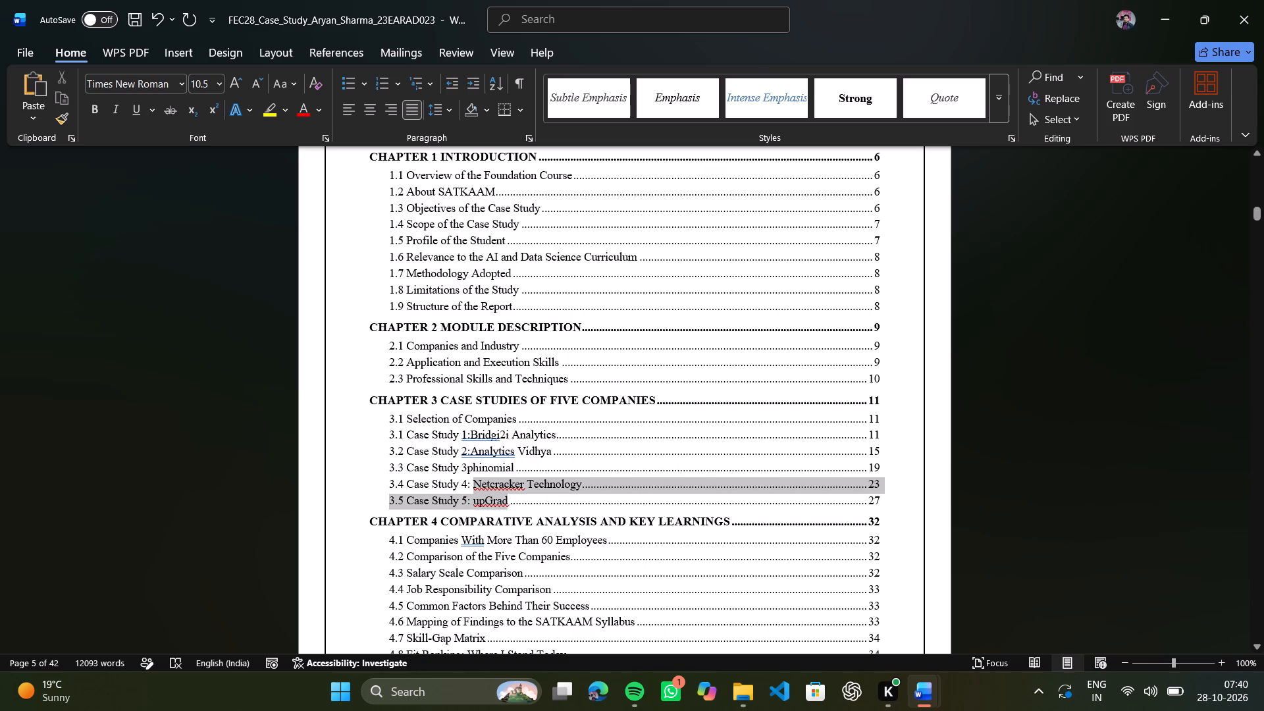
drag(585, 497, 580, 487)
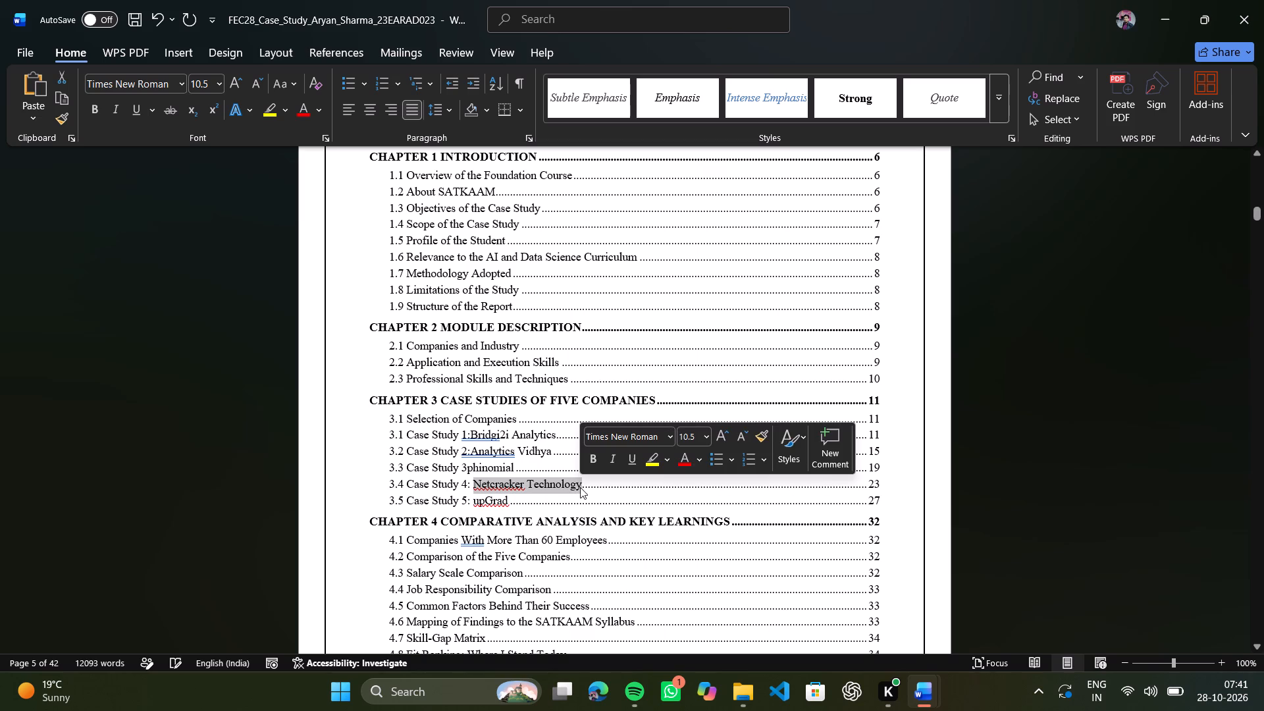
key(BackSpace)
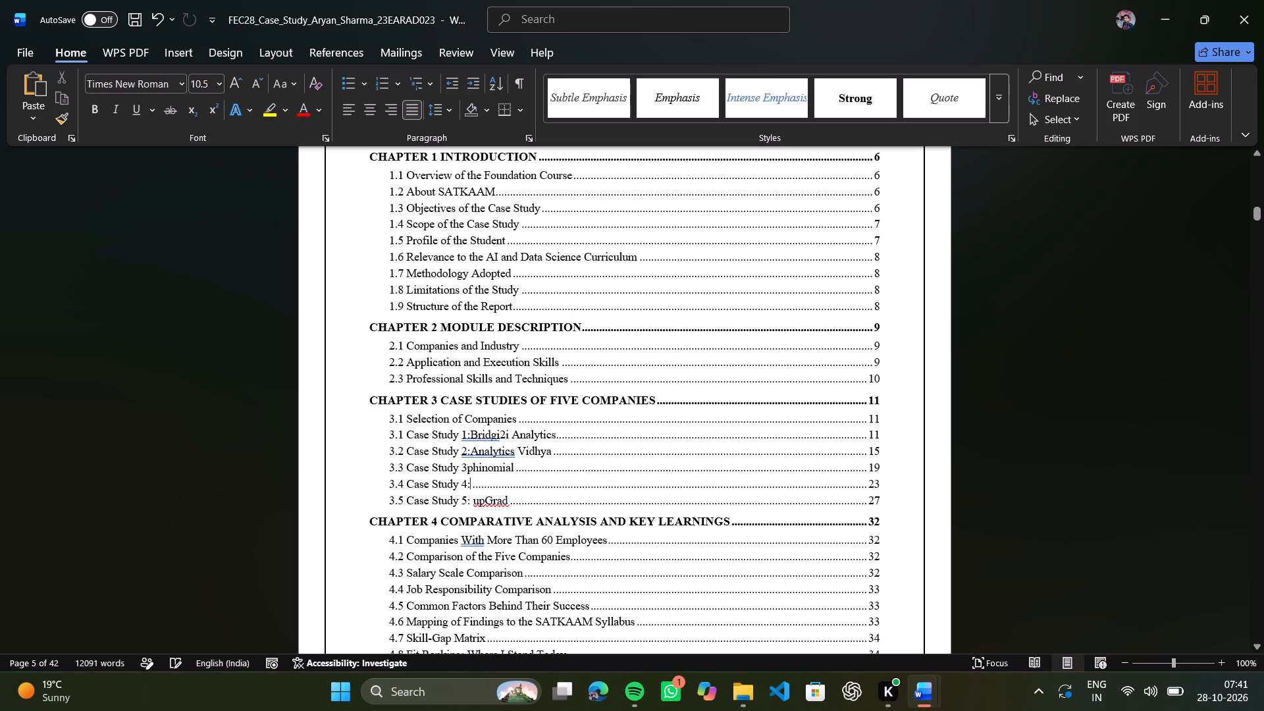
text(Co)
key(g)
text(ne)
text(gica)
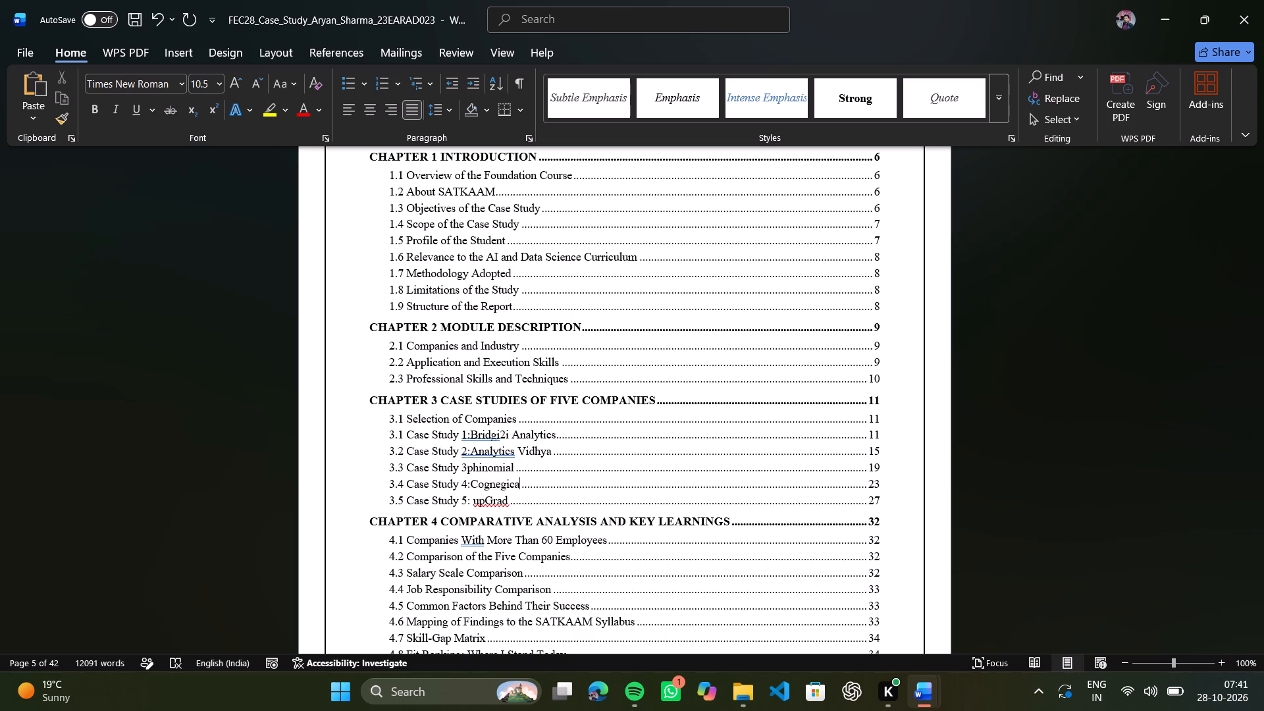
key(space)
key(shift+n)
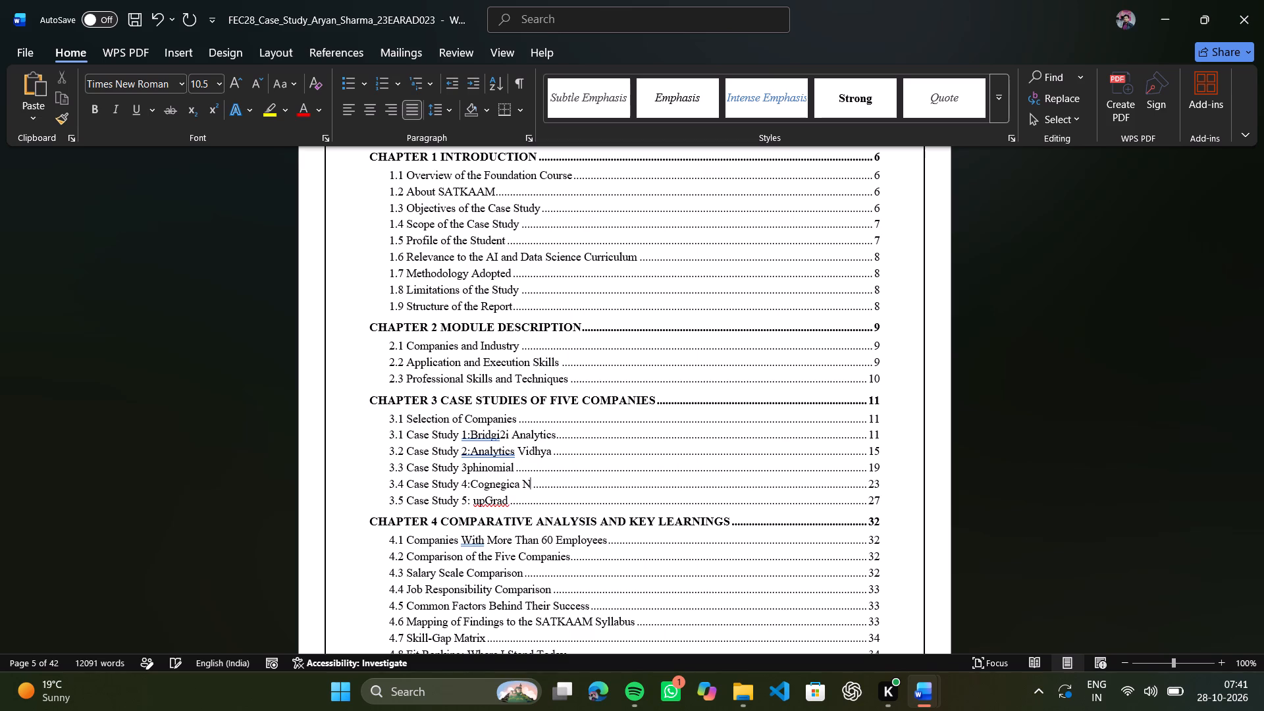
key(e)
text(tw)
text(ork)
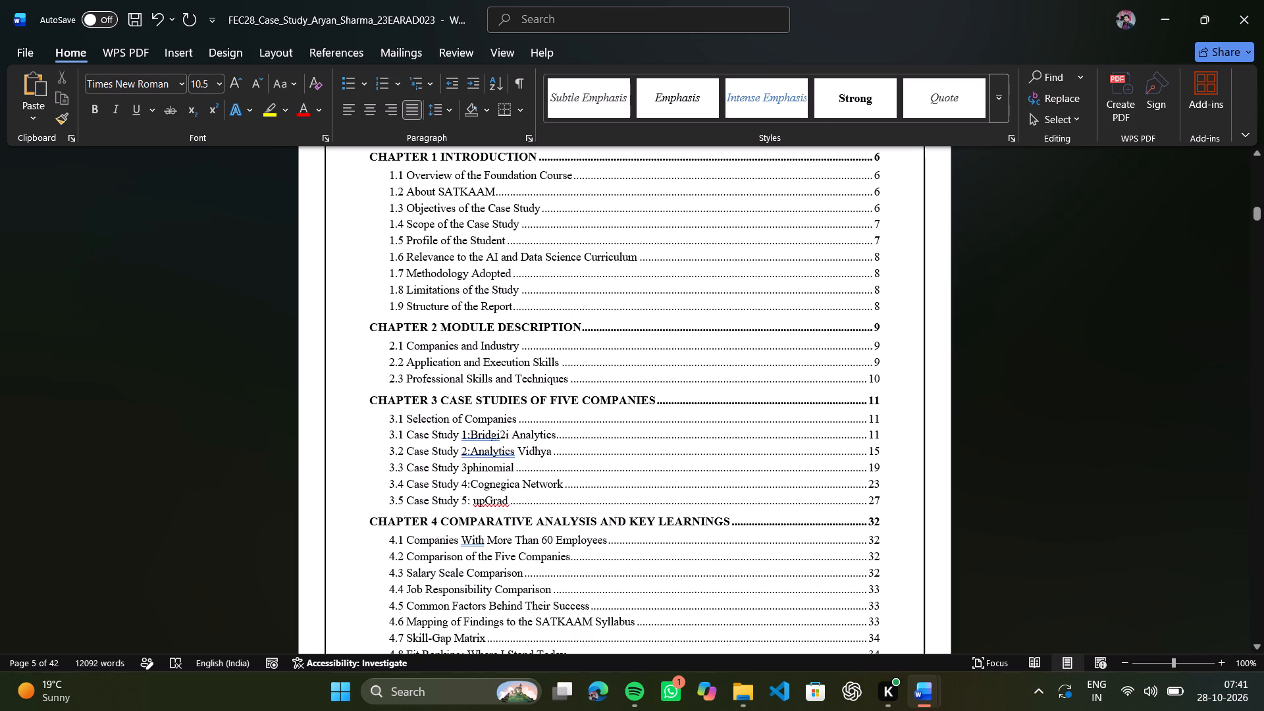
Replace the Case Study 5 company name in the List of Contents with "Futurelysis".
drag(472, 498, 509, 498)
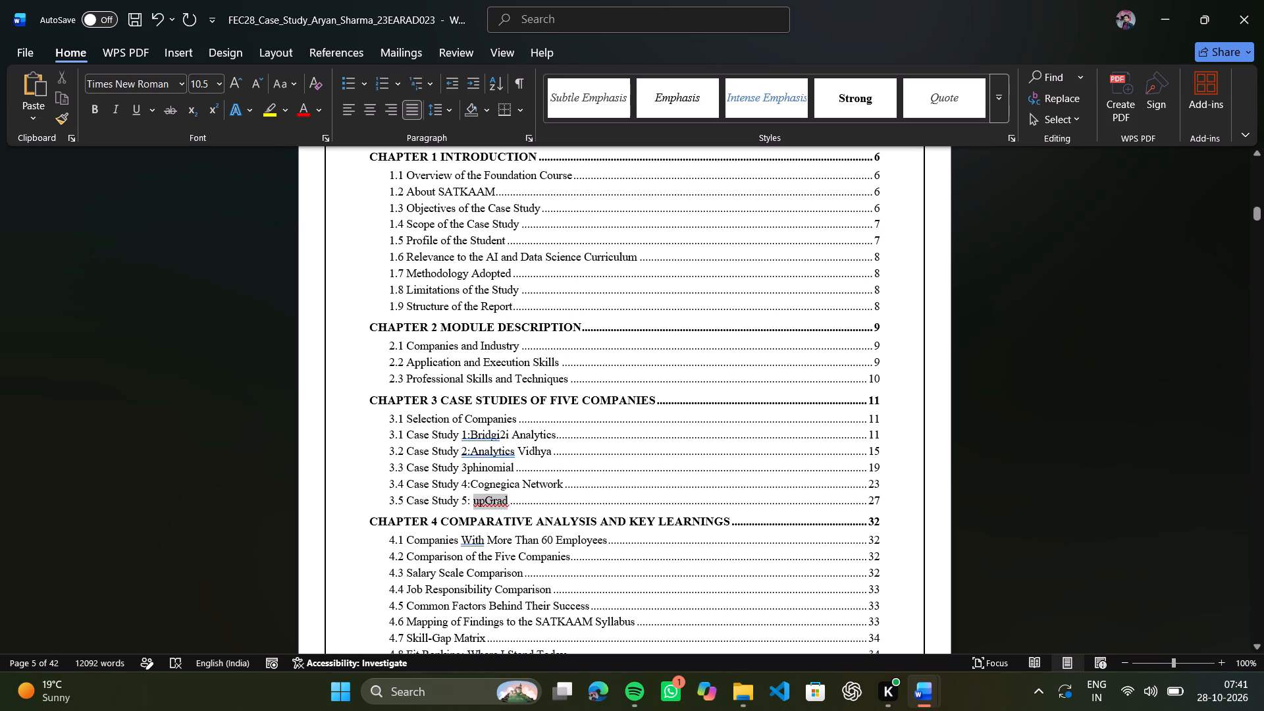
drag(509, 498, 509, 498)
key(BackSpace)
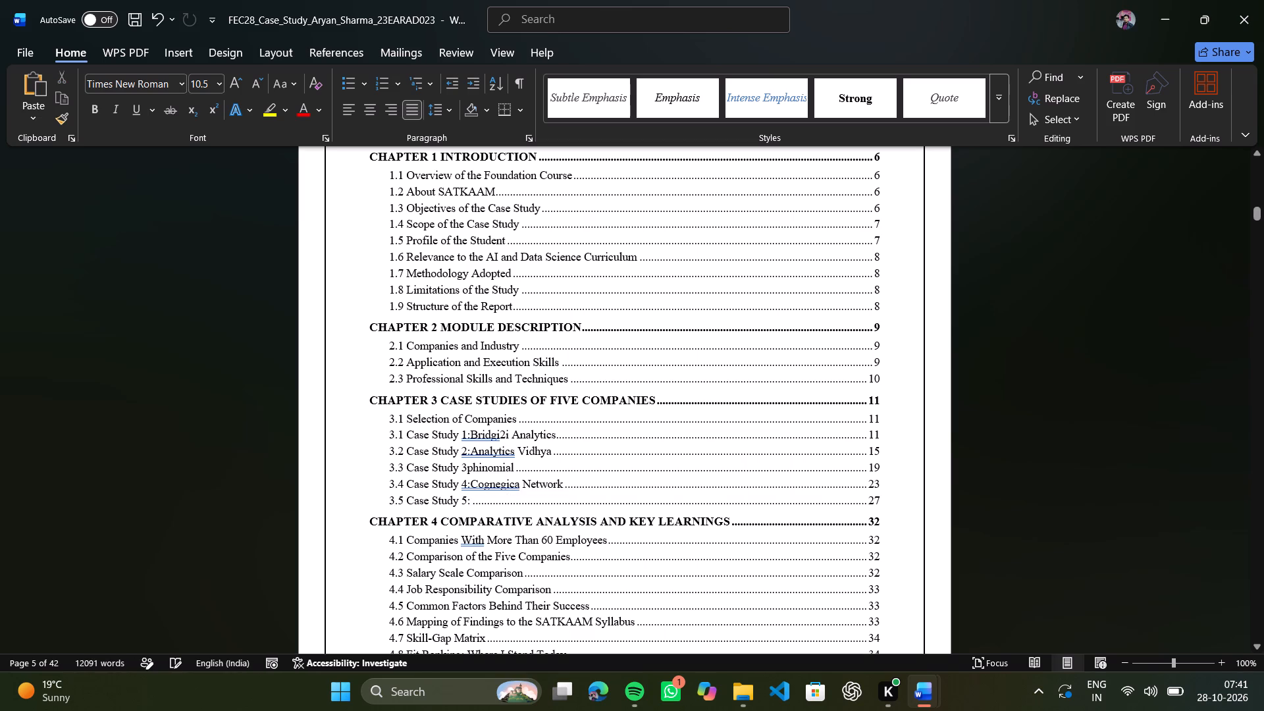
text(Fu)
key(t)
text(ure)
key(semicolon)
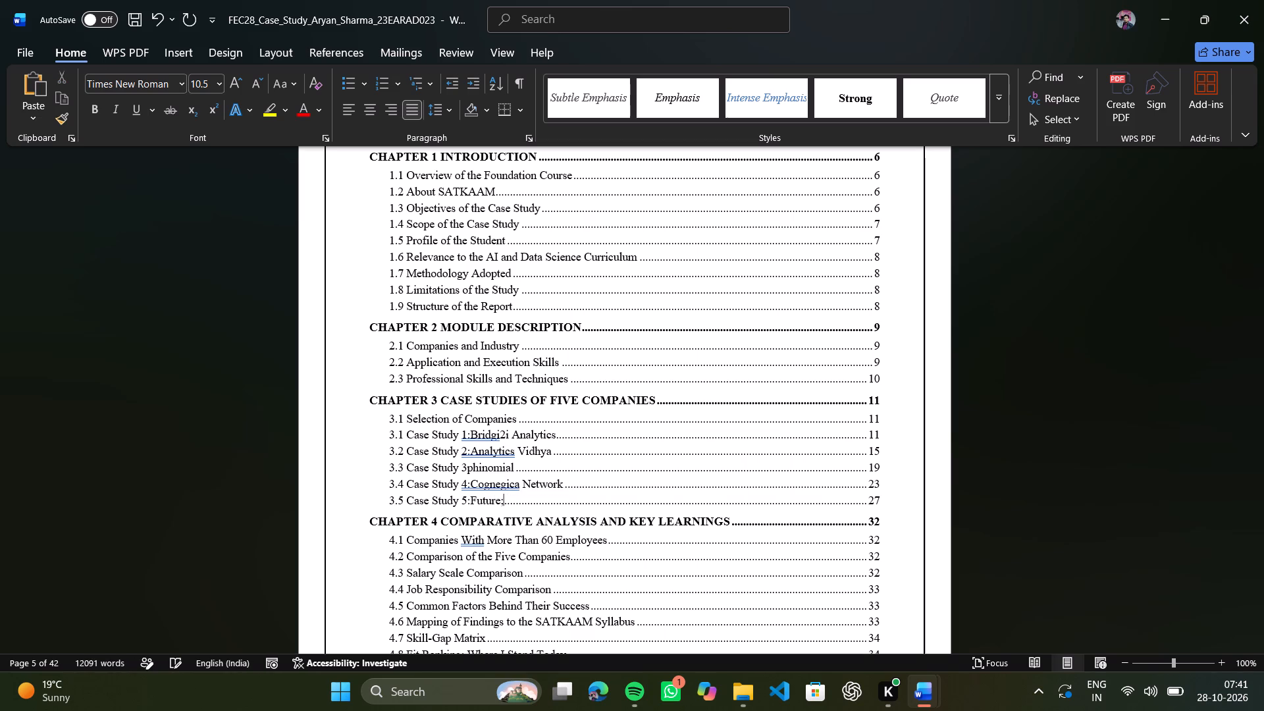
key(BackSpace)
text(lysi)
key(s)
Copy the whole List of Contents, from its heading through the REFERENCES entry.
scroll(509, 498, down, 1)
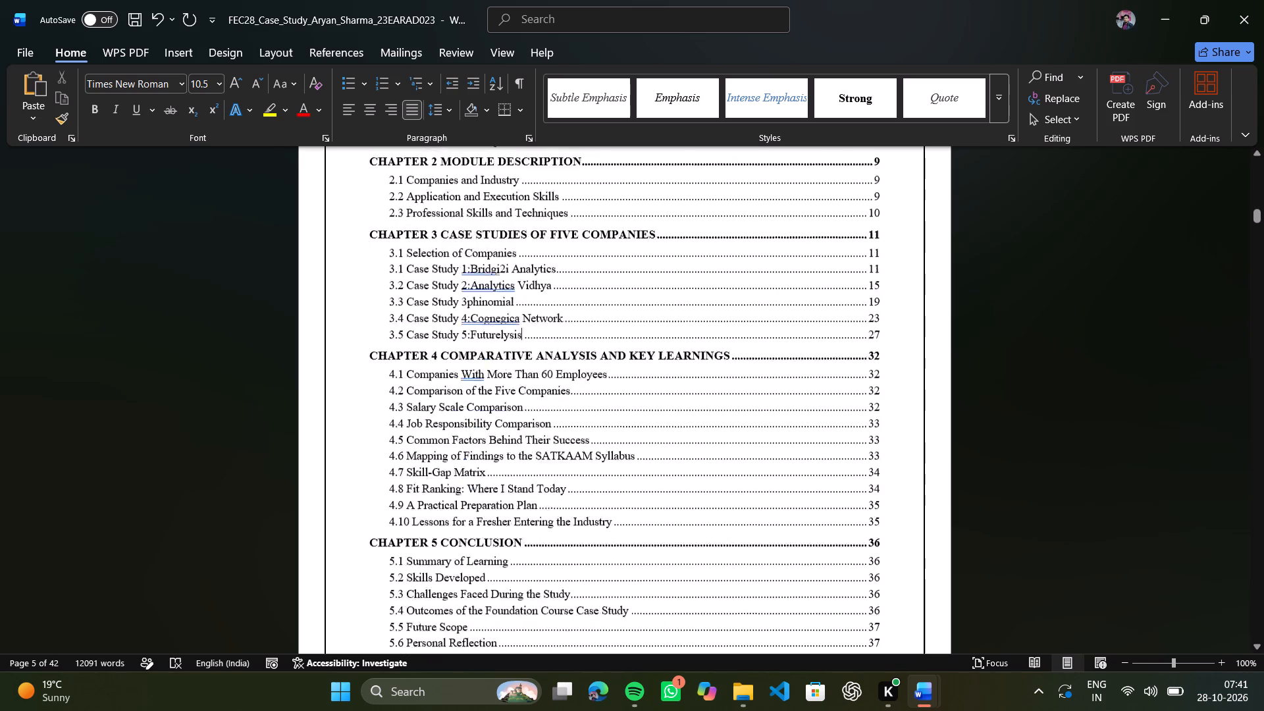
scroll(509, 498, down, 2)
scroll(509, 498, up, 2)
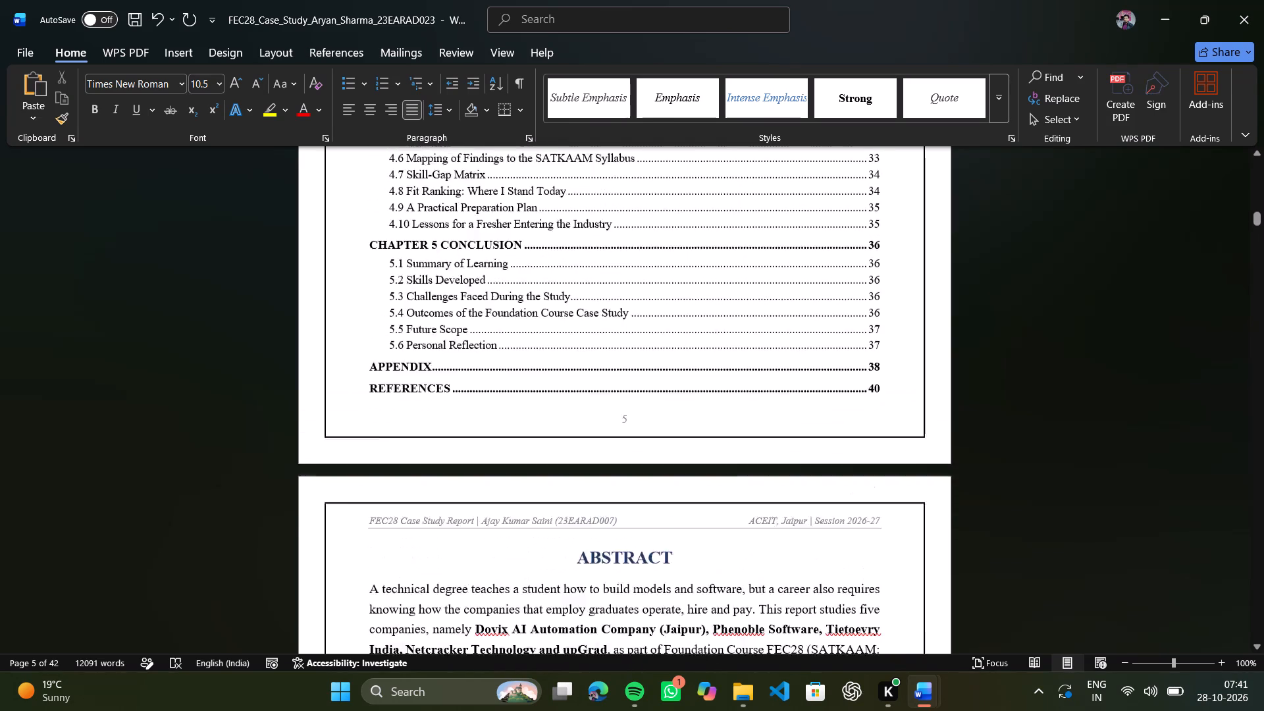
scroll(509, 498, up, 1)
scroll(509, 498, down, 2)
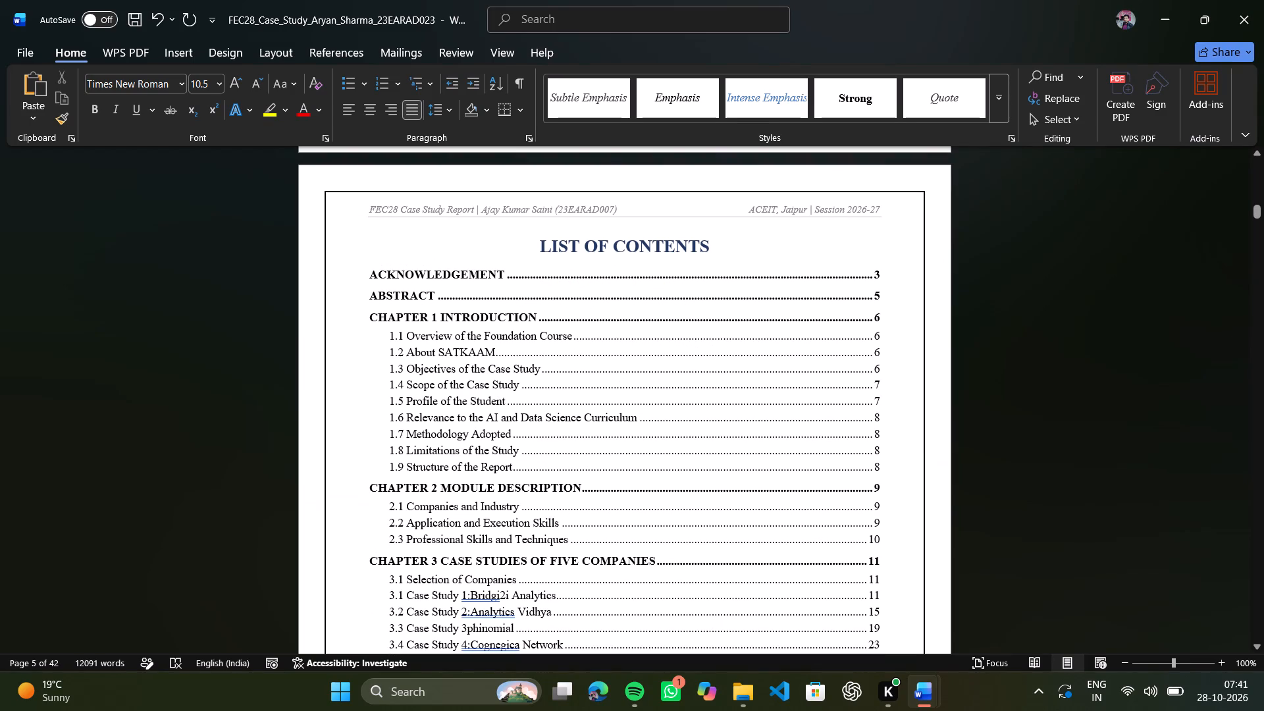
drag(530, 244, 581, 354)
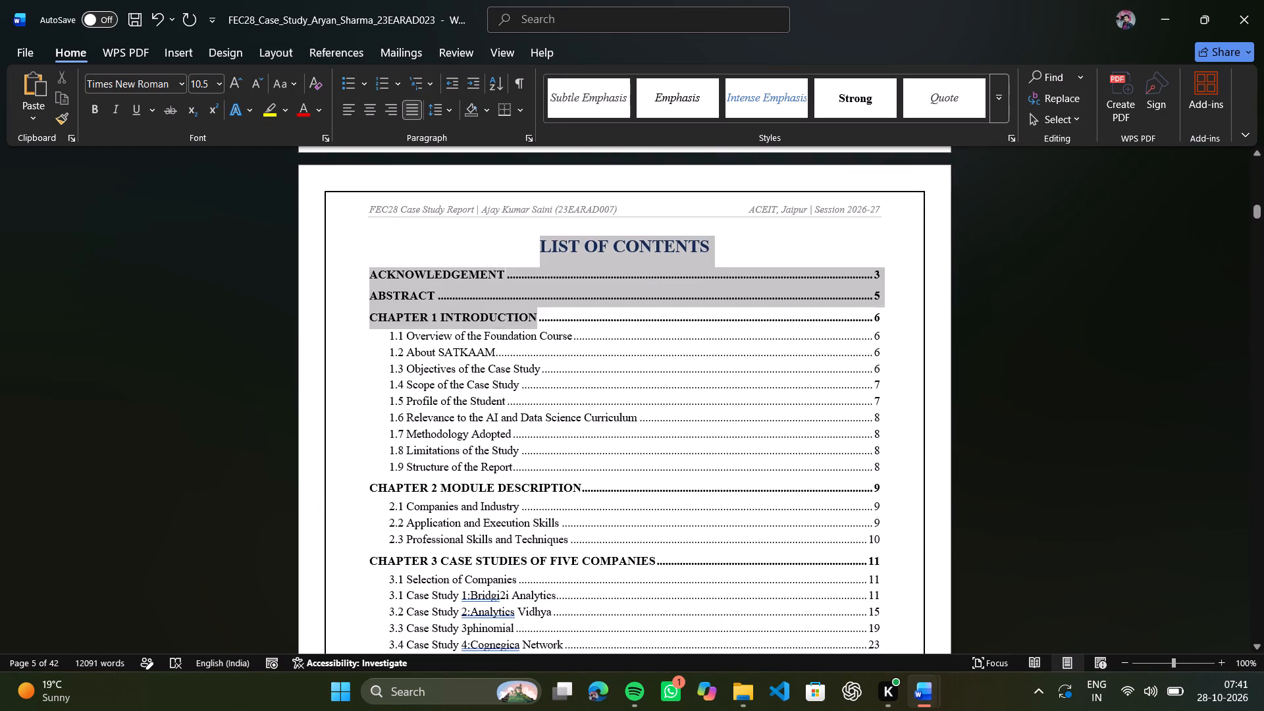
drag(581, 354, 650, 645)
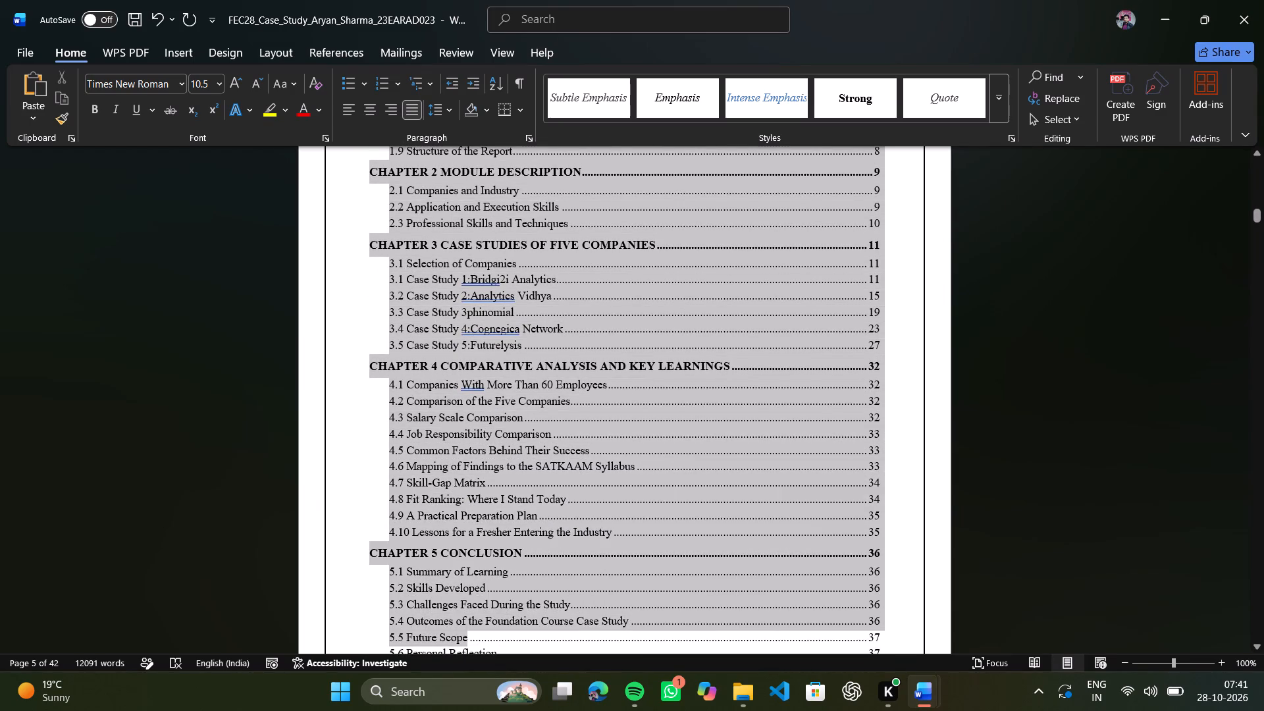
drag(650, 645, 789, 217)
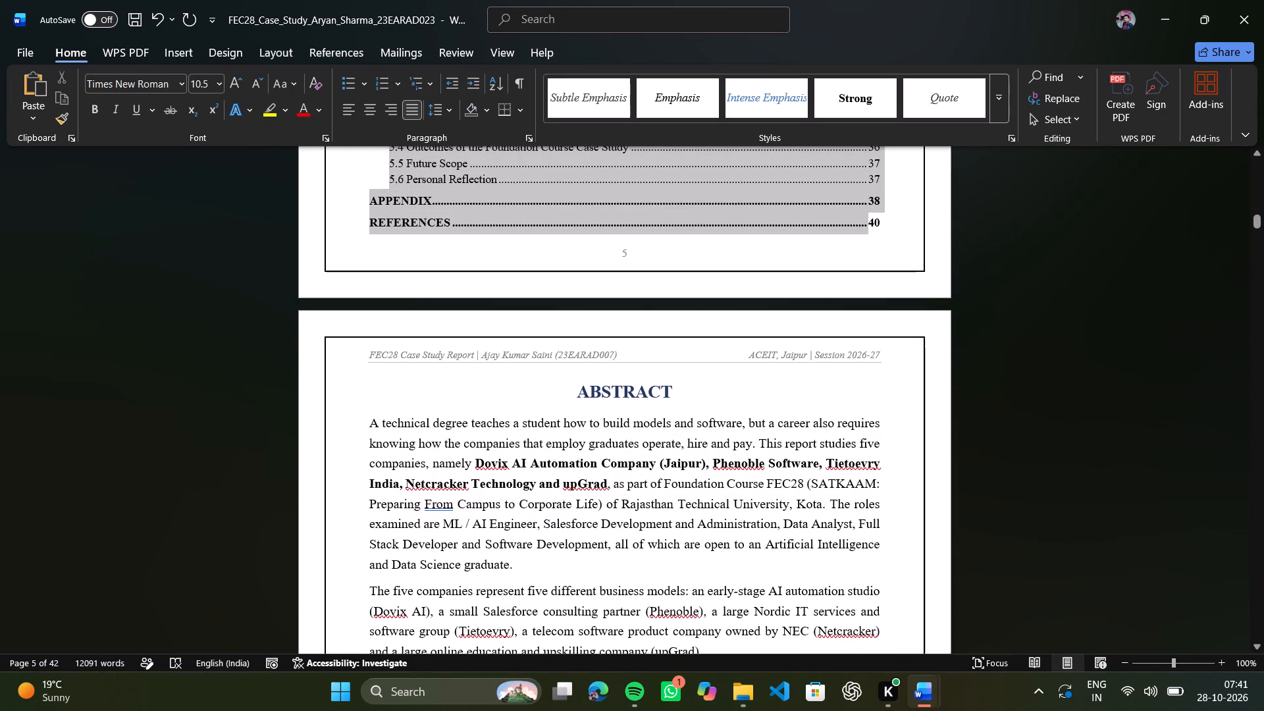
drag(789, 217, 901, 232)
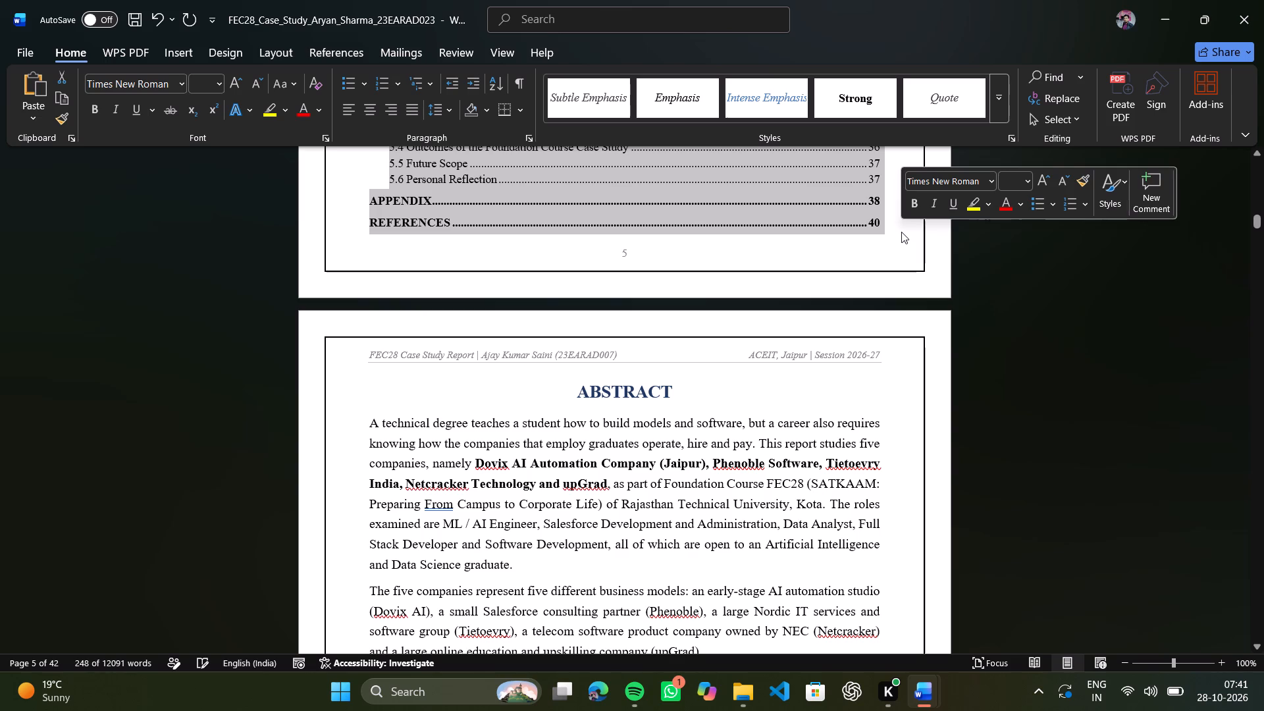
key(ctrl+c)
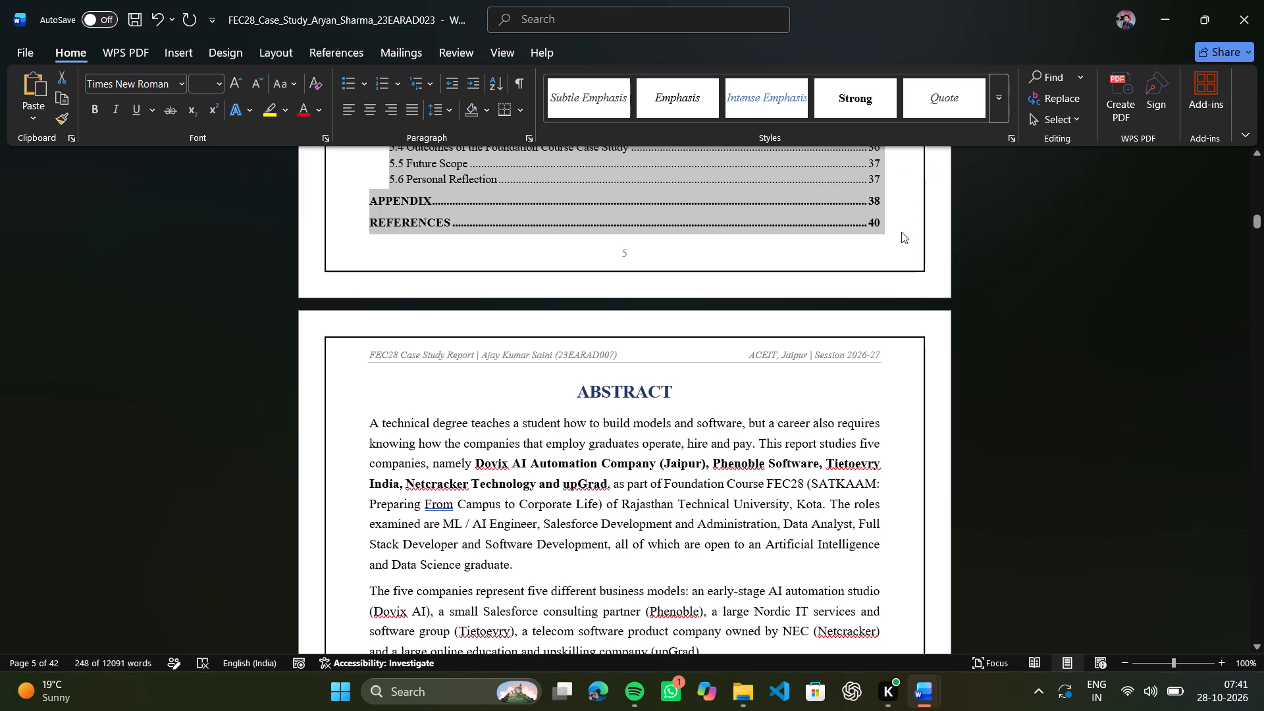
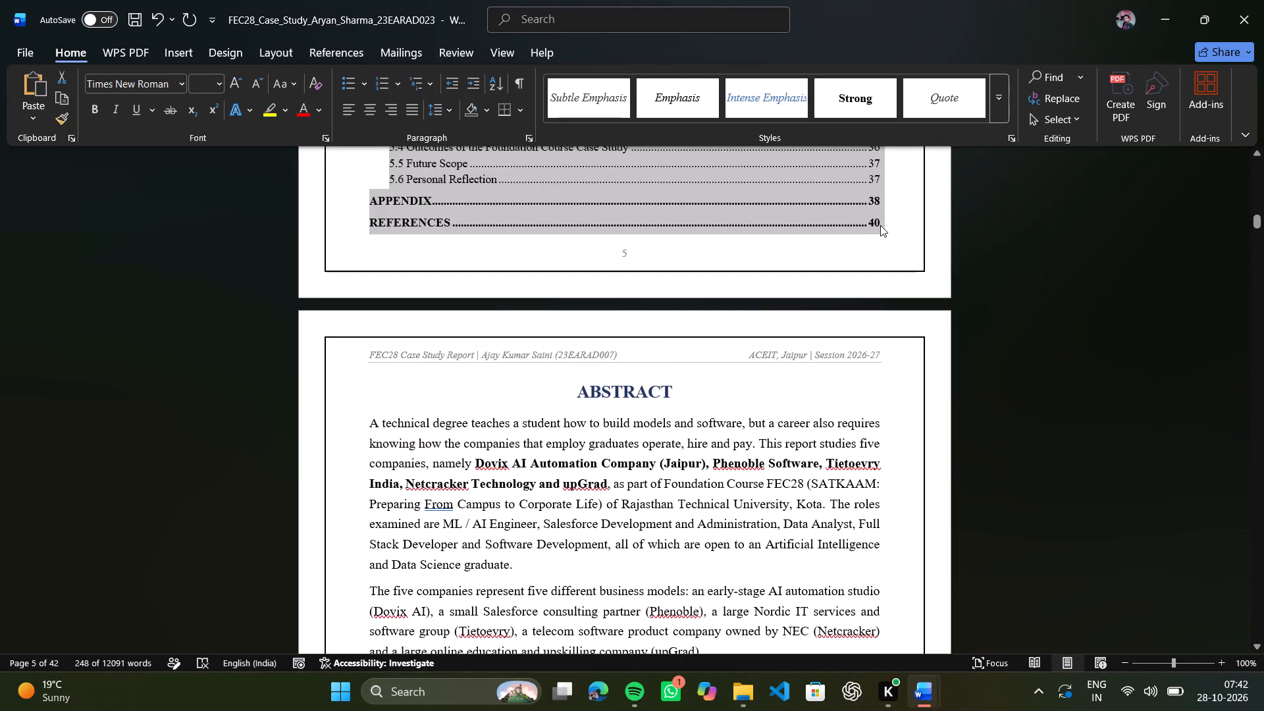
Set the List of Contents page numbers to 43 for REFERENCES and 41 for APPENDIX.
click(884, 223)
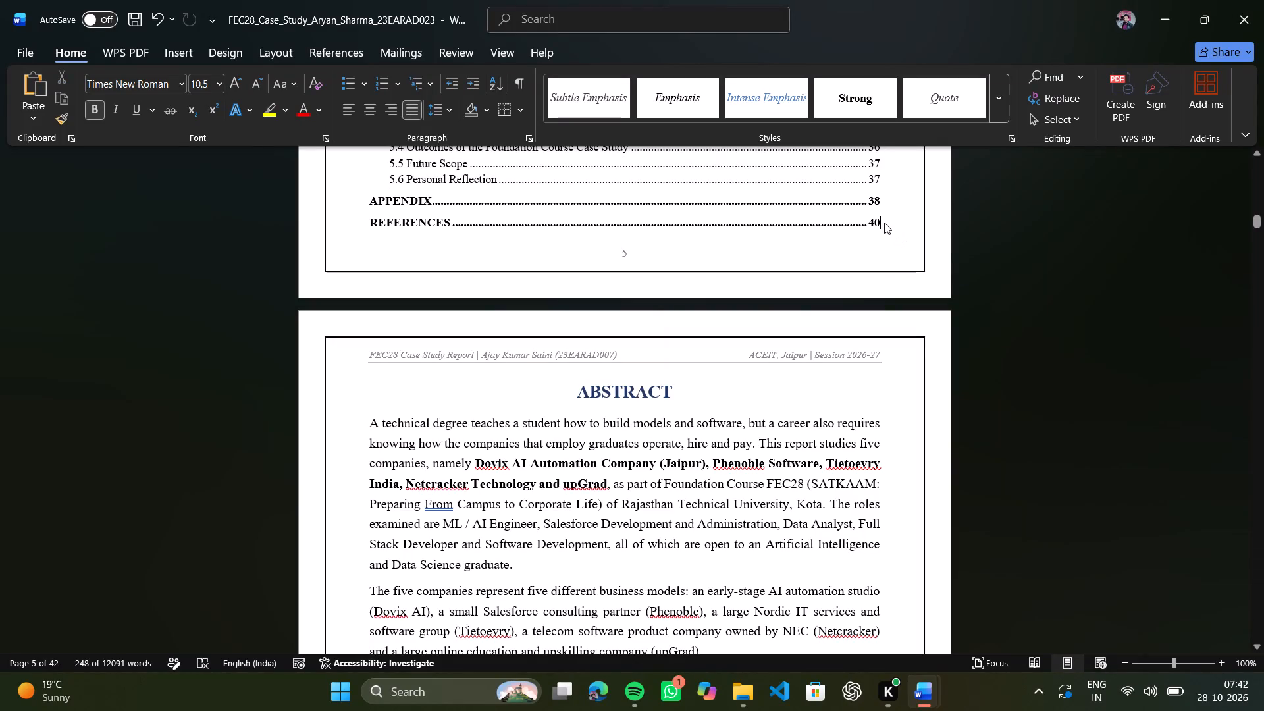
key(BackSpace)
key(3)
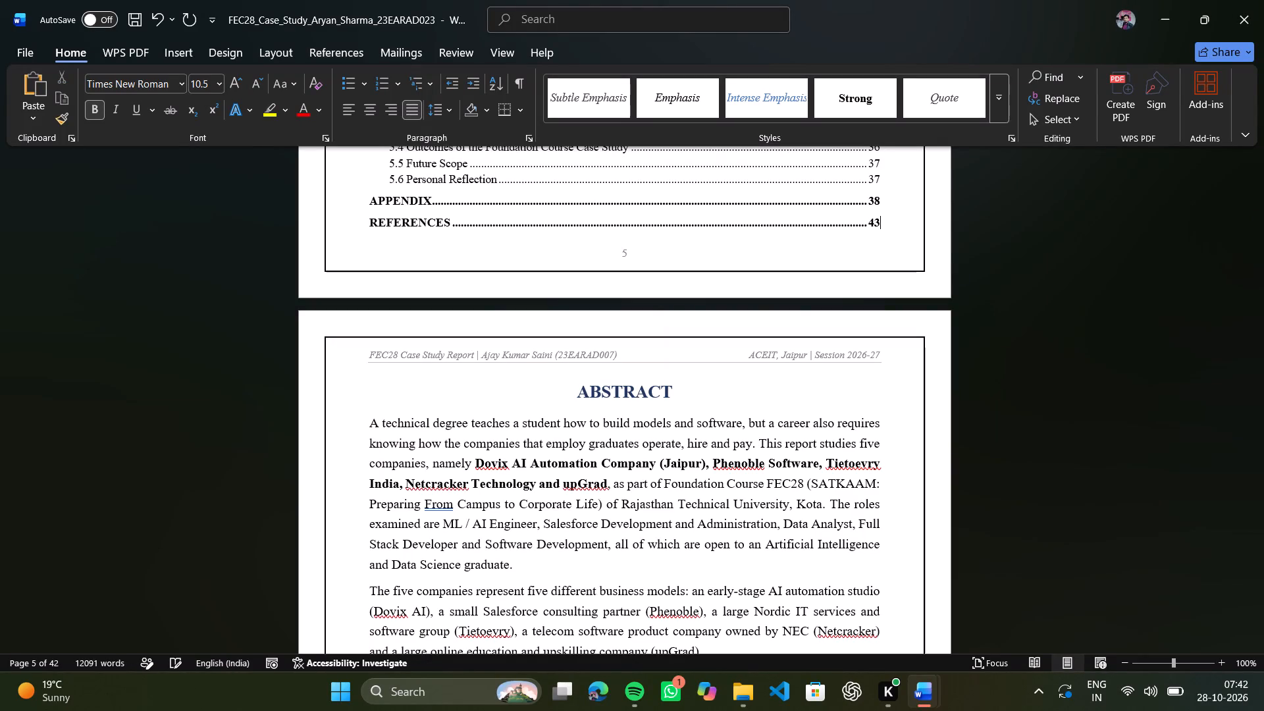
key(Up)
key(BackSpace)
key(BackSpace)
text(40)
key(BackSpace)
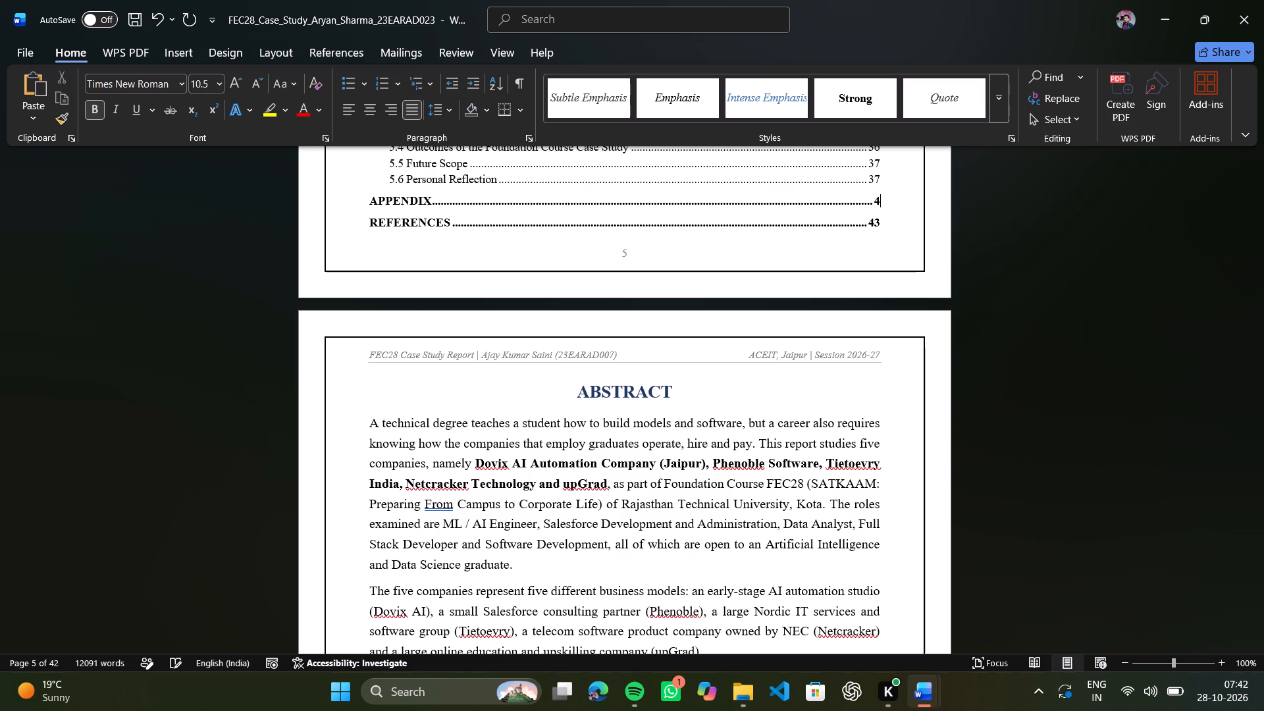
key(1)
Set the List of Contents page numbers to 39 for 5.6 Personal Reflection and 38 for 5.5 Future Scope.
key(Up)
key(BackSpace)
key(BackSpace)
key(3)
key(9)
key(Up)
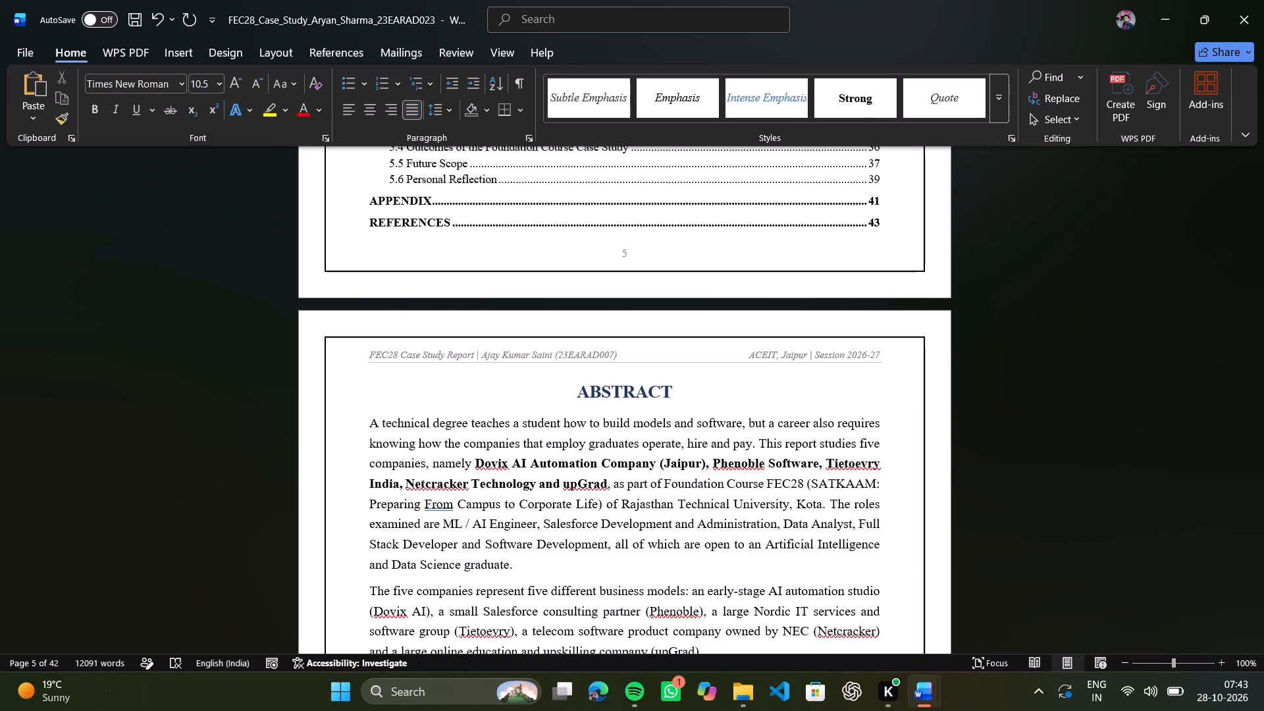
key(BackSpace)
key(3)
key(8)
key(Left)
key(BackSpace)
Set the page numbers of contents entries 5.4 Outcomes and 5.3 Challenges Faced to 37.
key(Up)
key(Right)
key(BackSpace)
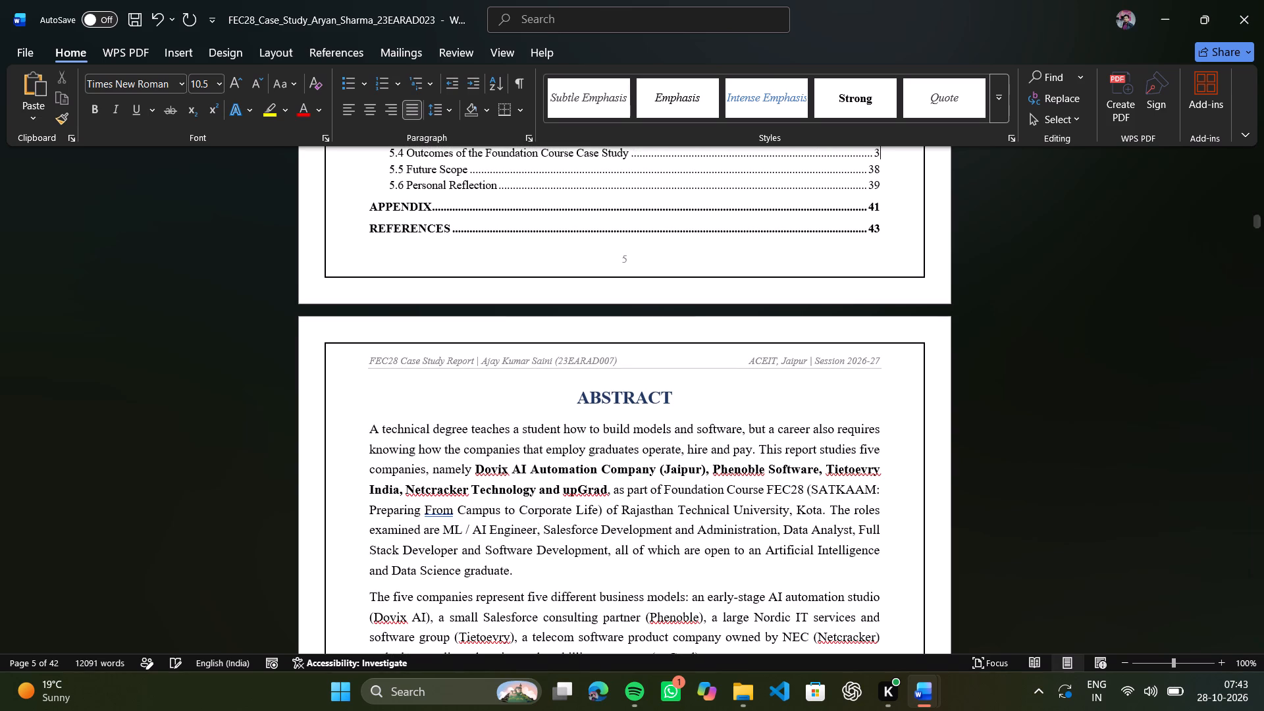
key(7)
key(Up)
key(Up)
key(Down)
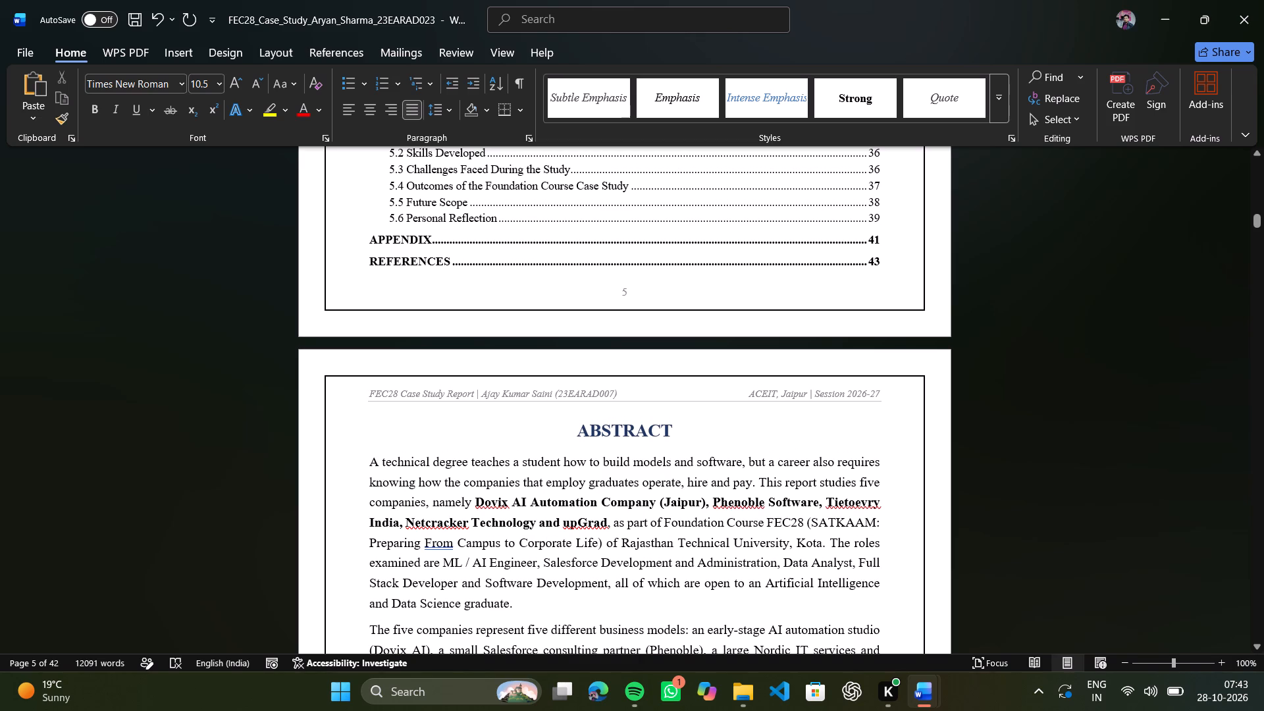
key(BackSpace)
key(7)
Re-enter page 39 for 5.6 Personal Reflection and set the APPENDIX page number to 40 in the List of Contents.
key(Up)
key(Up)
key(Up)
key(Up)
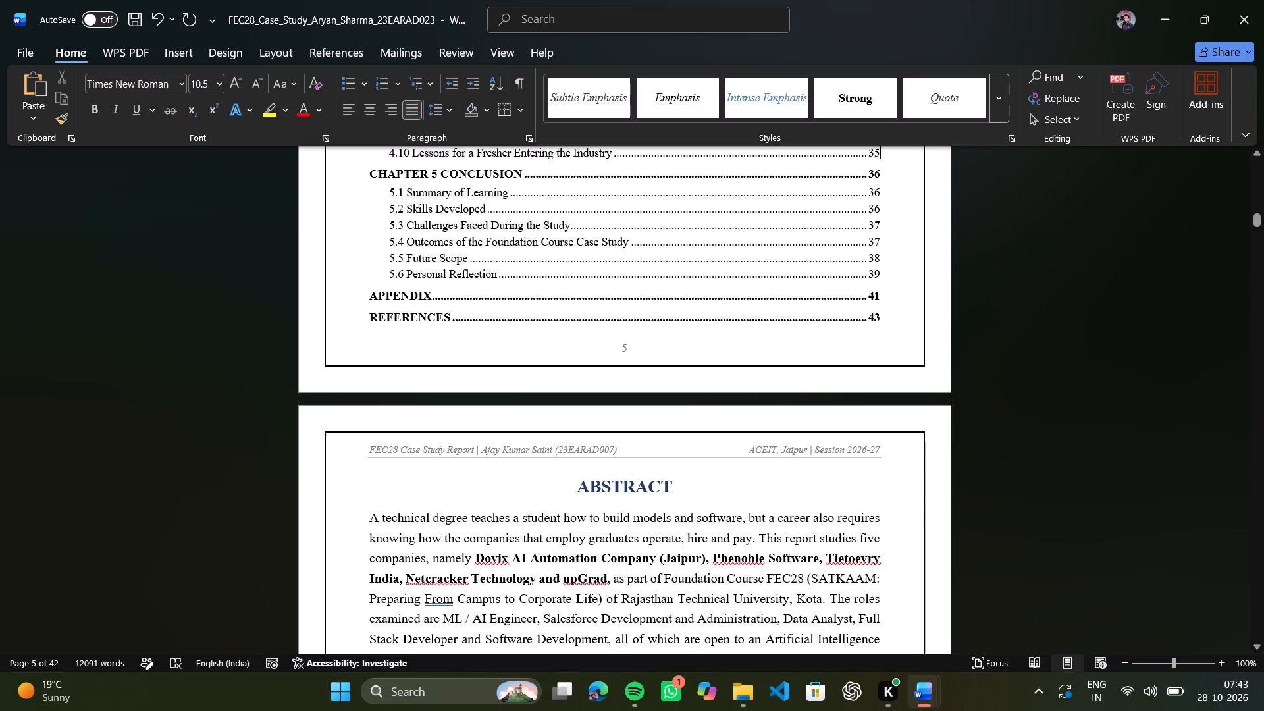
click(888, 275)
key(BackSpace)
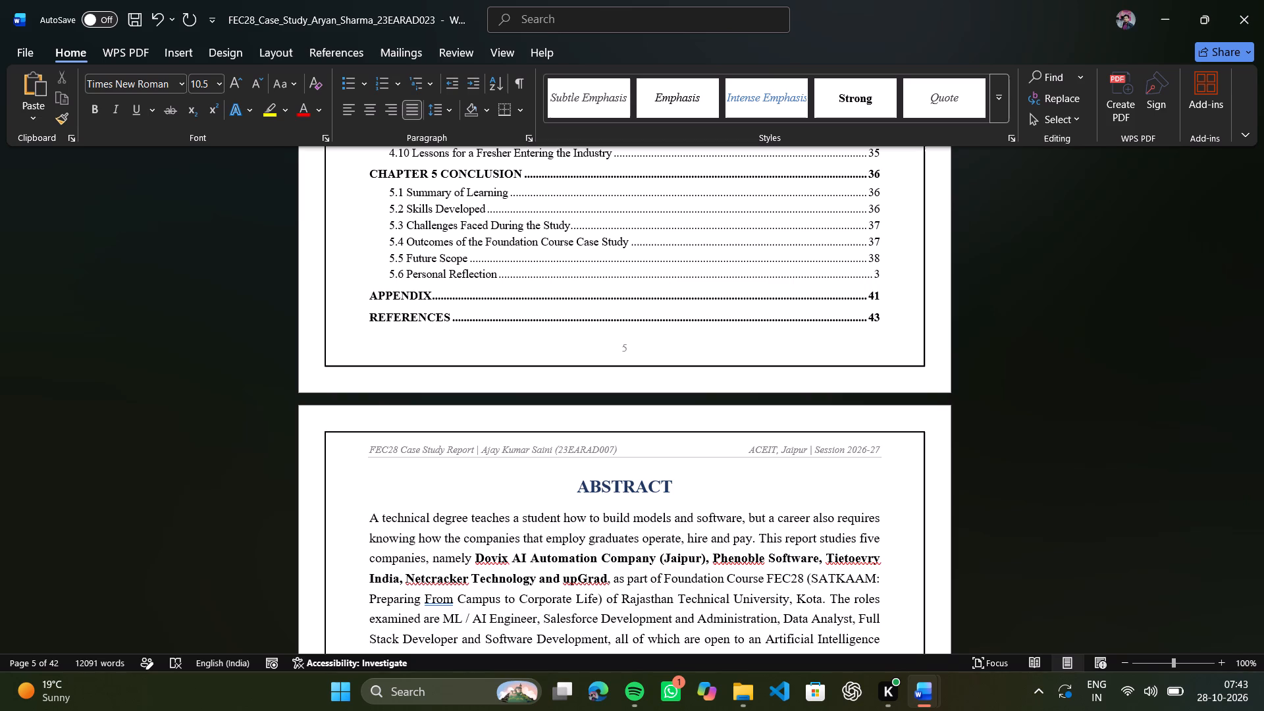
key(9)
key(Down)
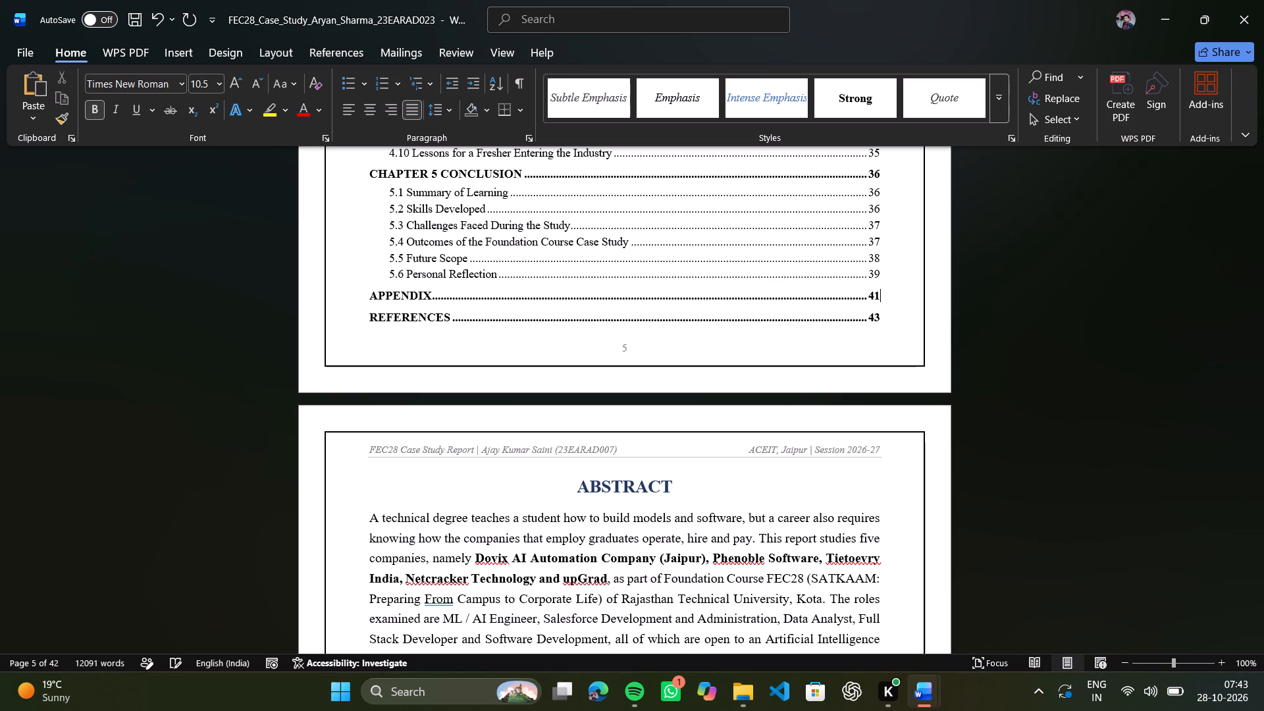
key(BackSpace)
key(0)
Copy the whole List of Contents, from its heading through the REFERENCES entry.
scroll(888, 275, down, 1)
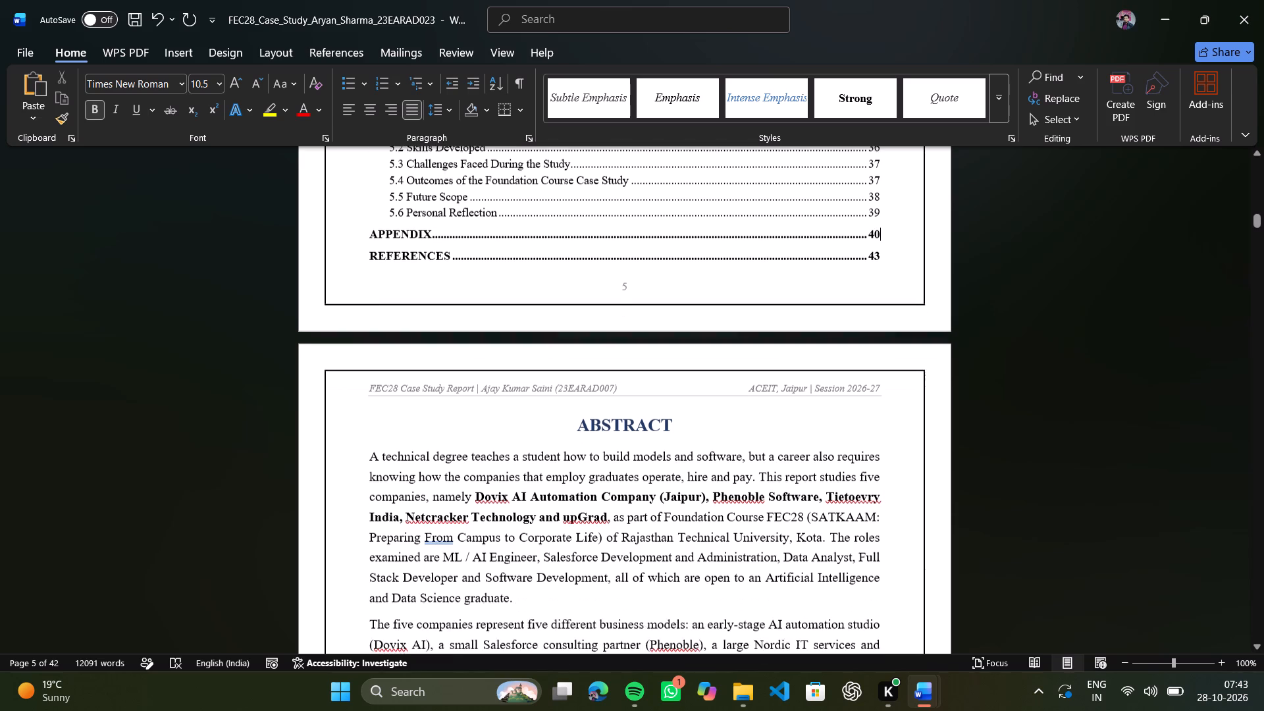
scroll(888, 275, down, 1)
ctrl+scroll(888, 275, down, 1)
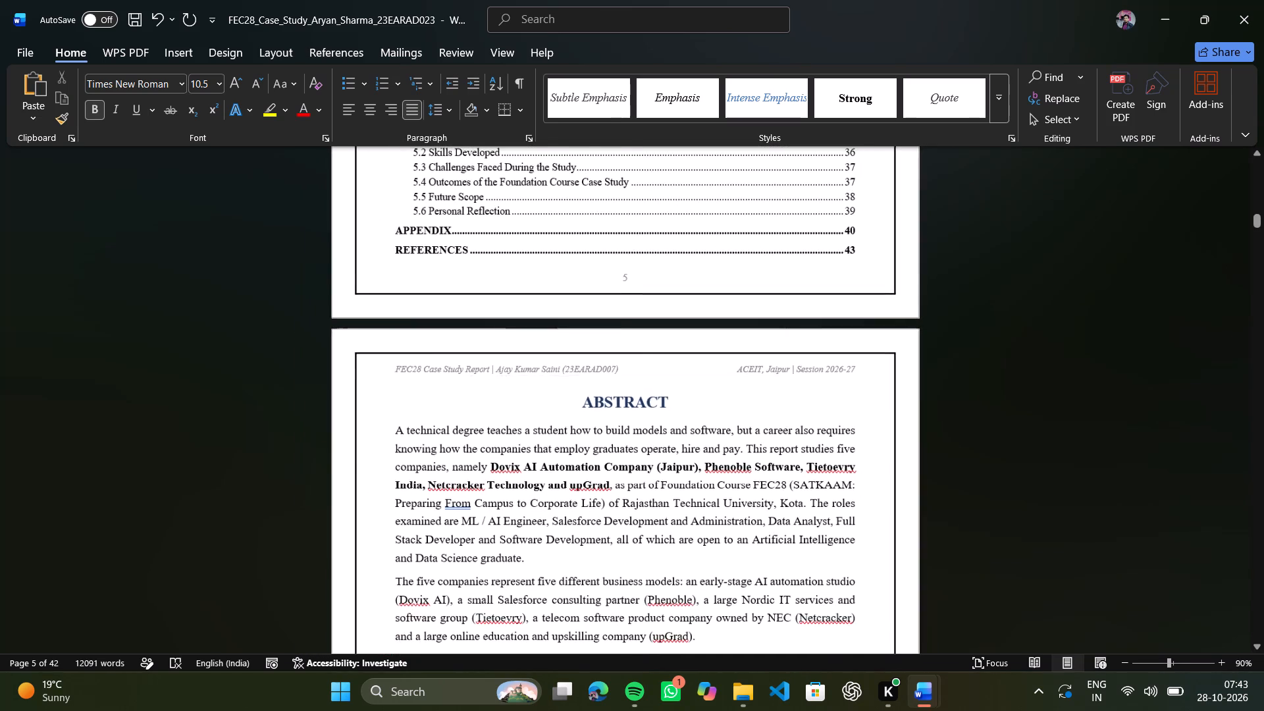
ctrl+scroll(888, 275, up, 5)
ctrl+scroll(888, 275, down, 1)
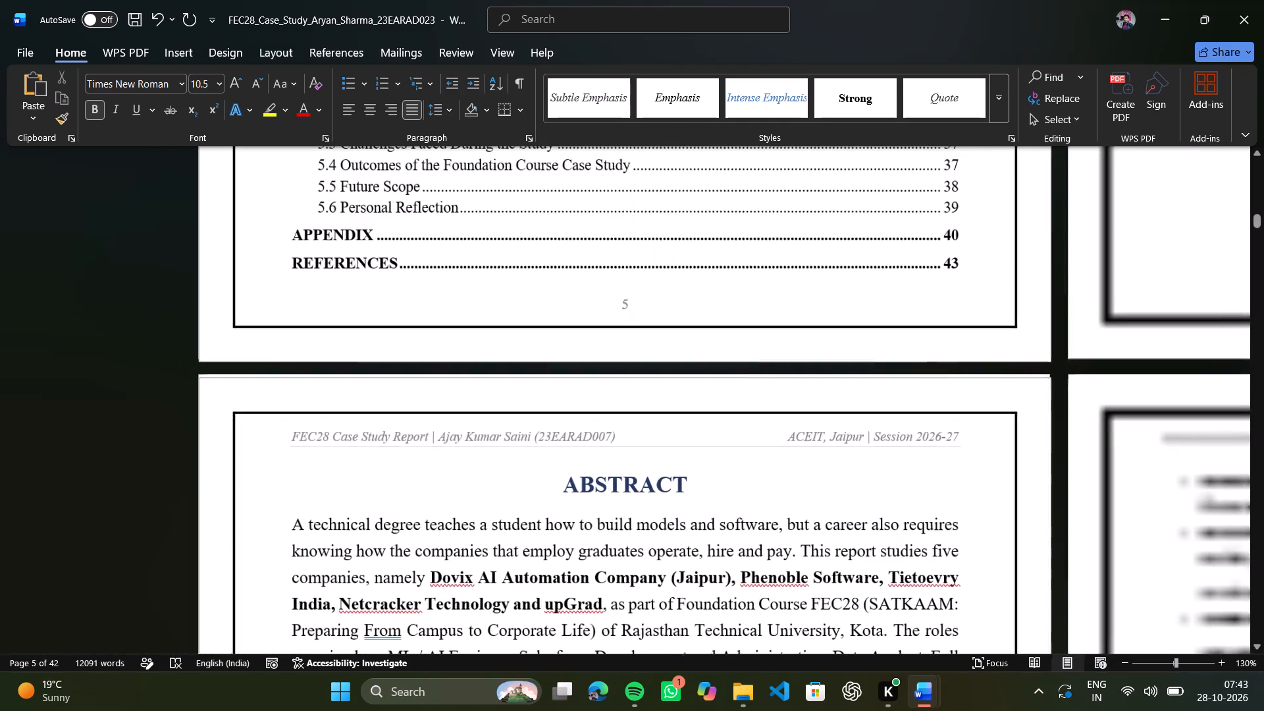
scroll(888, 275, up, 2)
click(874, 390)
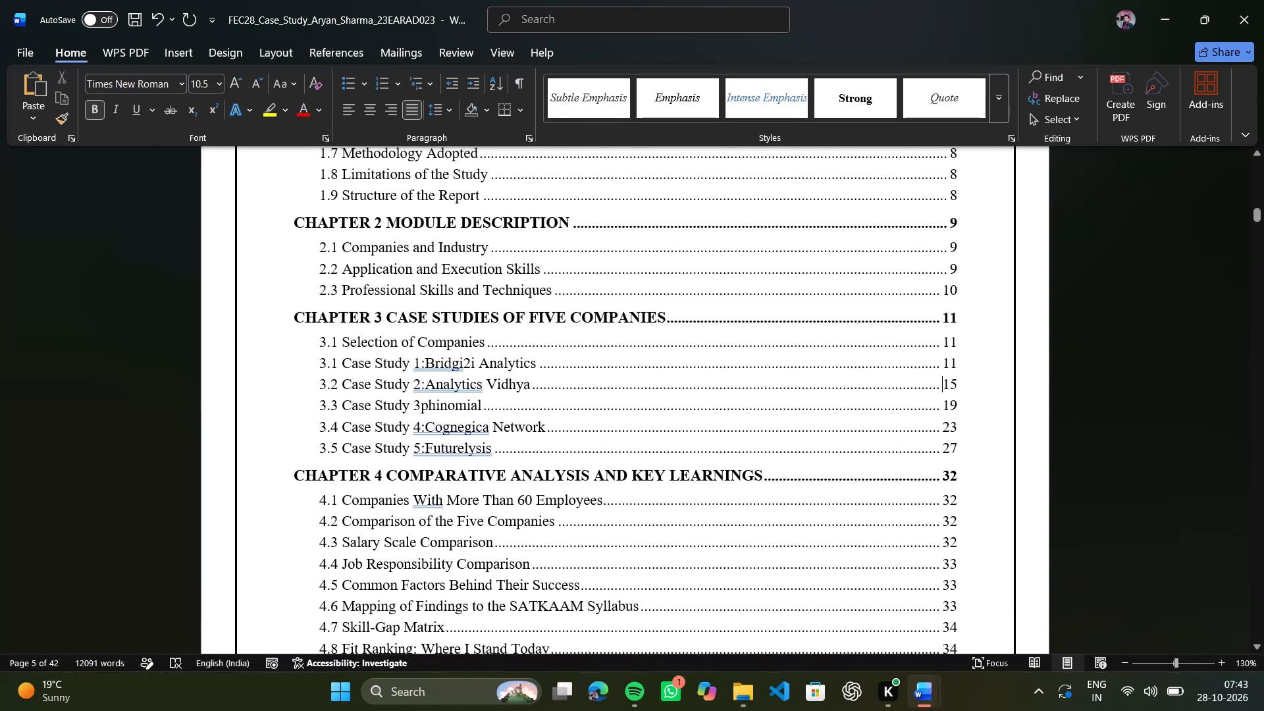
scroll(874, 390, up, 1)
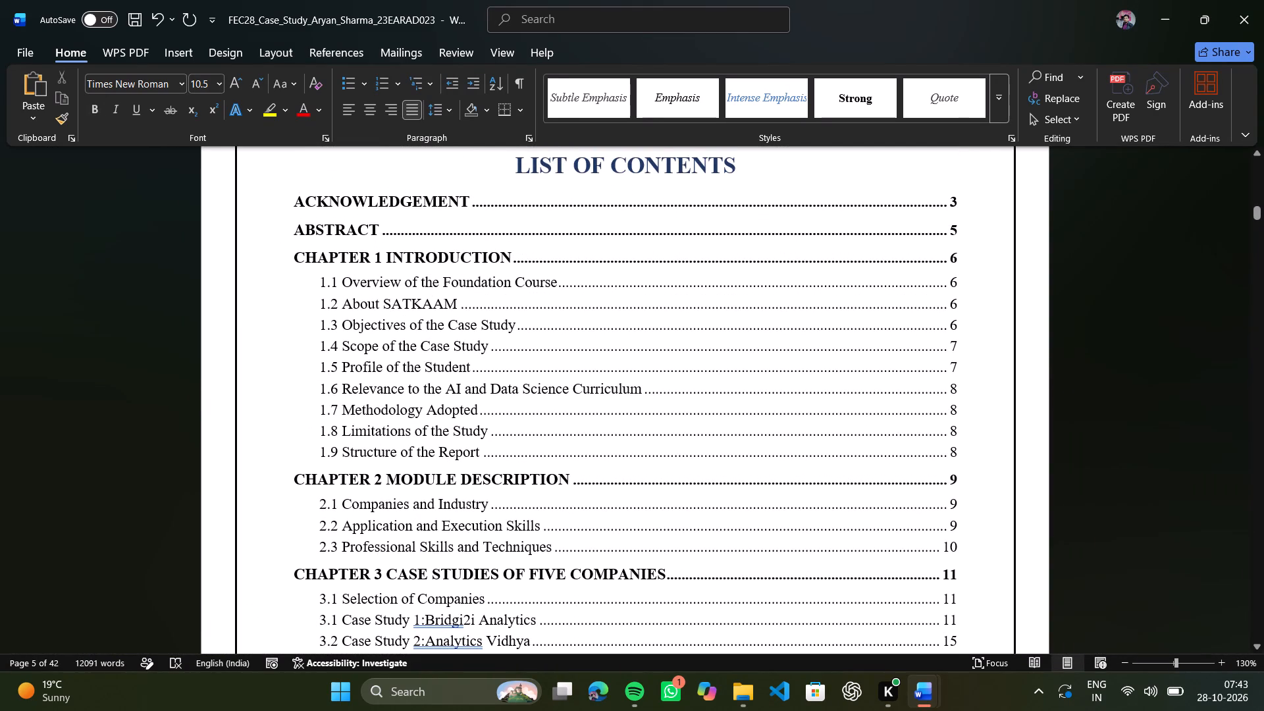
drag(512, 171, 679, 527)
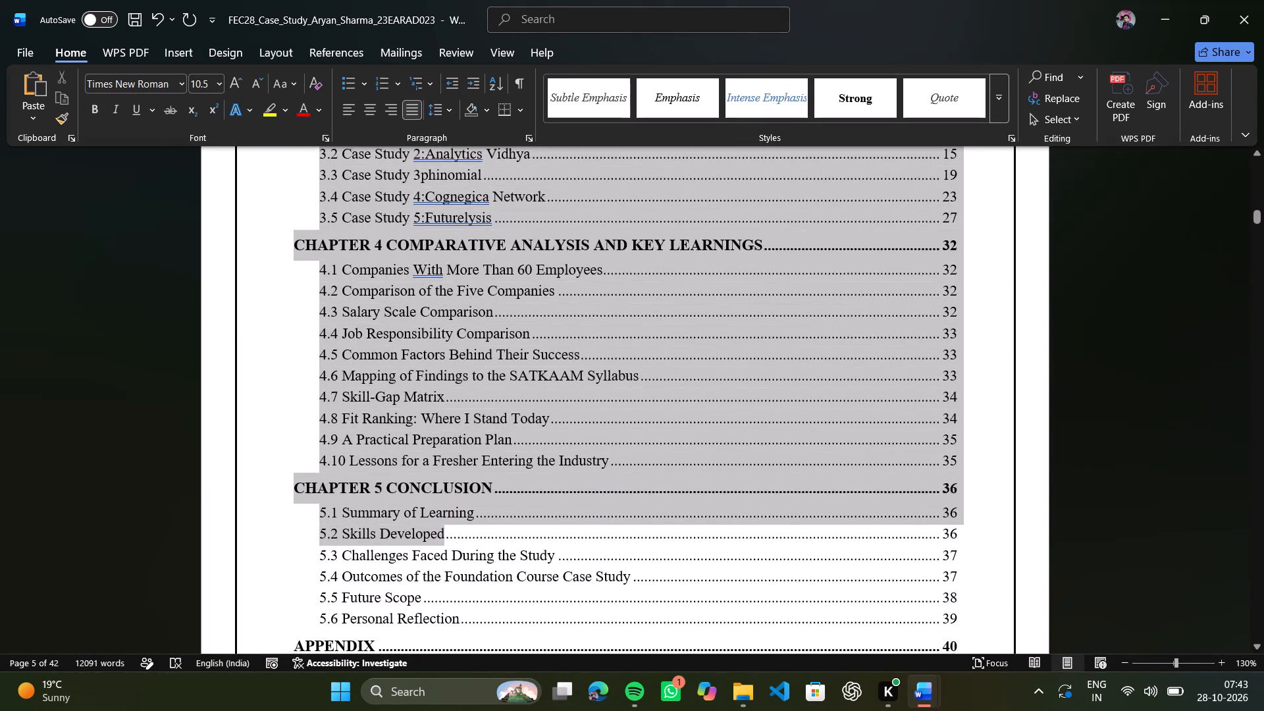
drag(679, 527, 986, 409)
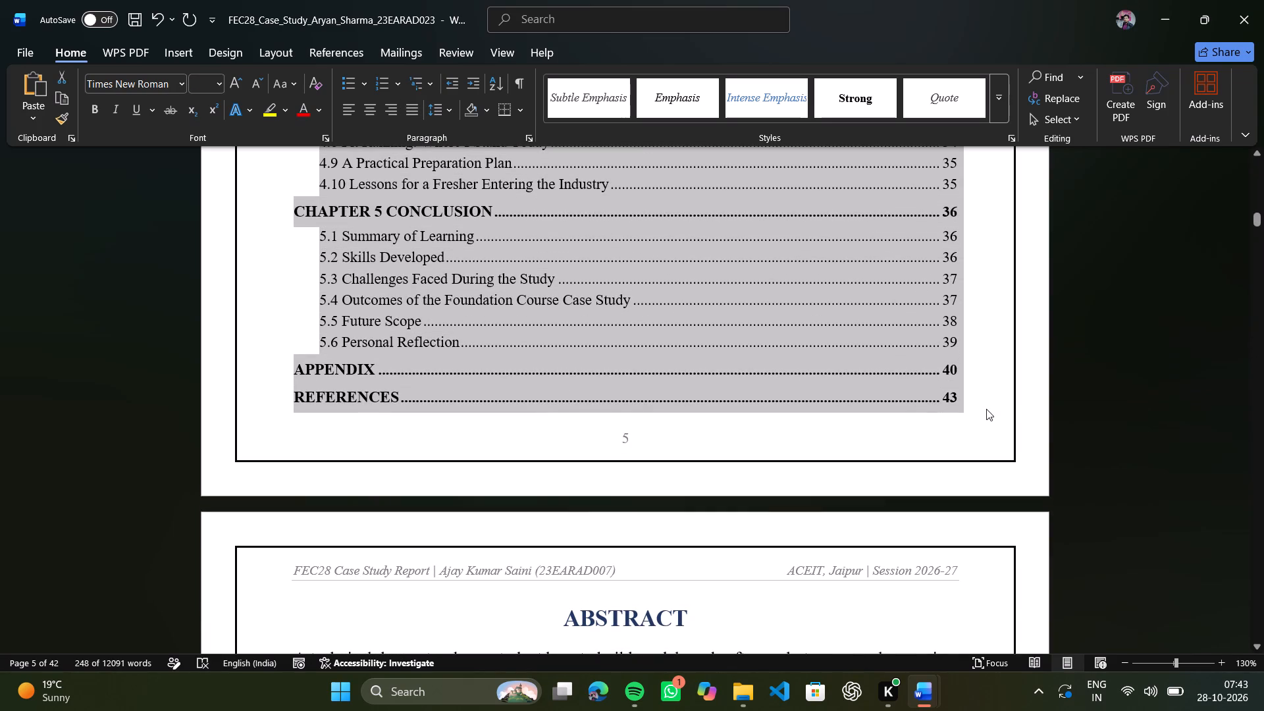
key(ctrl+c)
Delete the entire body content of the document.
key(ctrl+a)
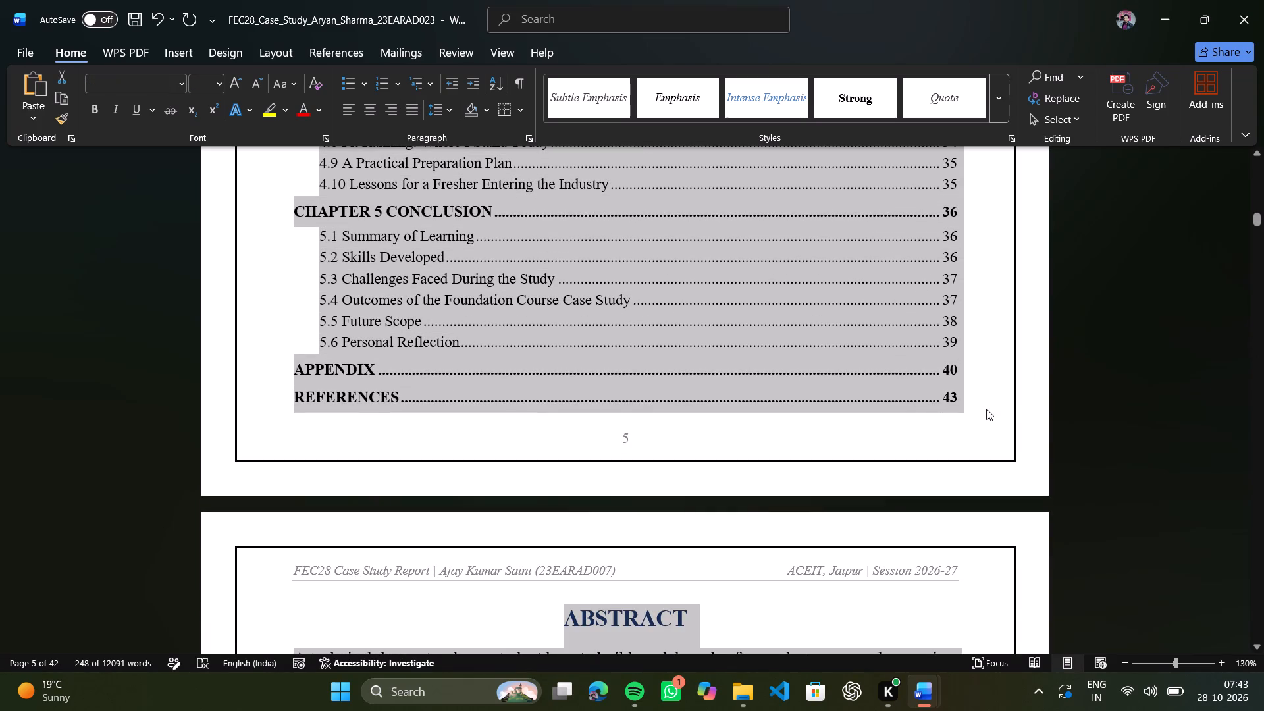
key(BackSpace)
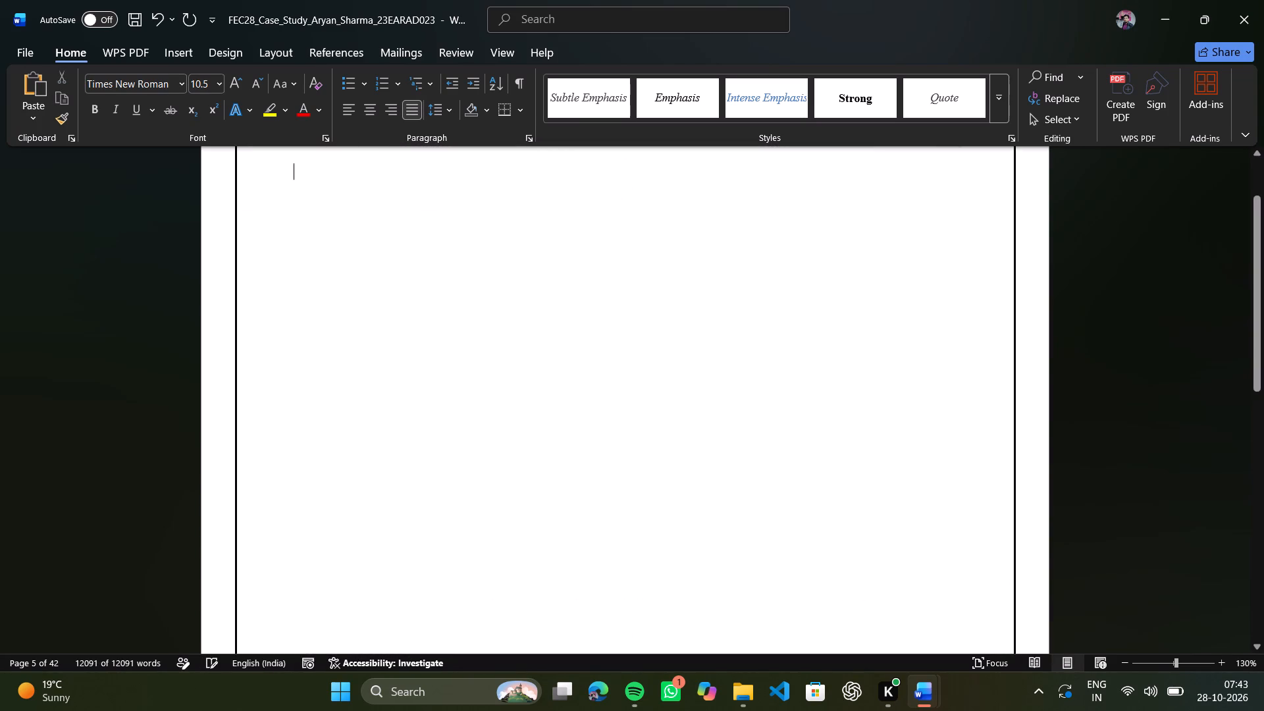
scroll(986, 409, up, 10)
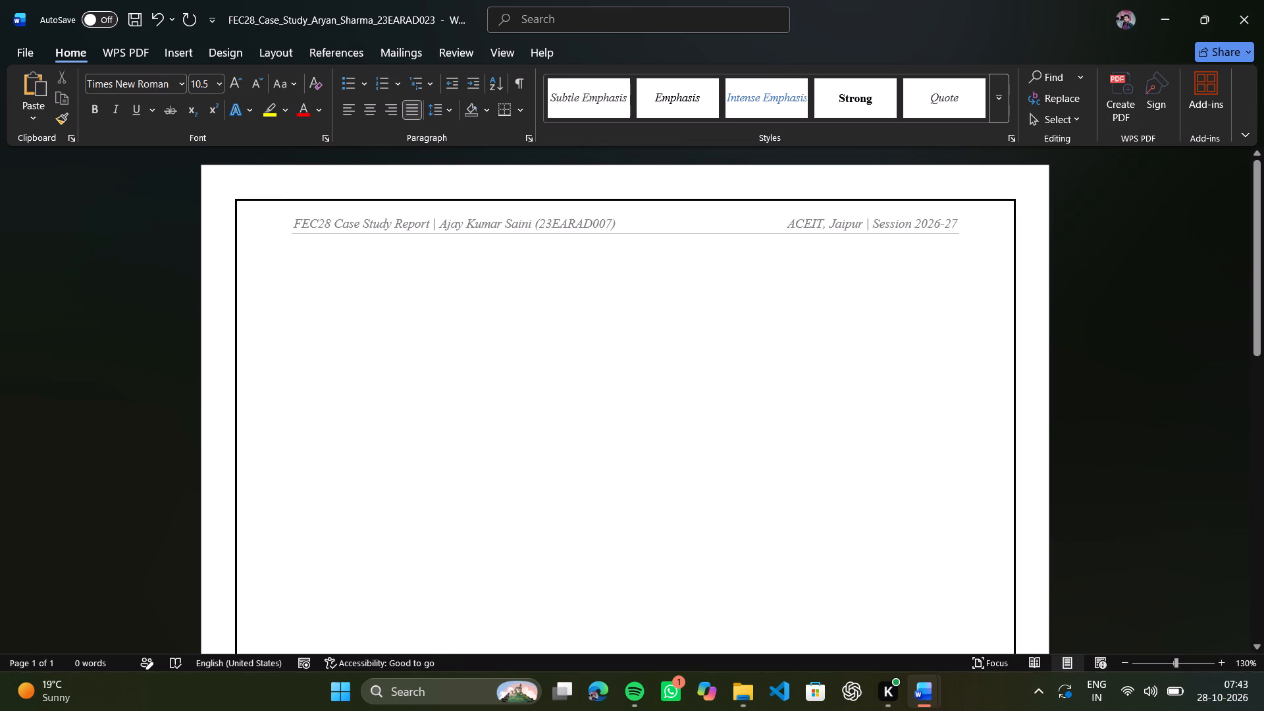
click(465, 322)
Undo the whole-body deletion and all earlier report edits, back through the contents, certificate, cover page and header changes.
key(ctrl+z)
key(ctrl+z)
key(ctrl+z)
key(ctrl+z)
key(ctrl+z)
key(ctrl+z)
key(ctrl+z)
key(ctrl+z)
key(ctrl+z)
key(ctrl+z)
key(ctrl+z)
key(ctrl+z)
key(ctrl+z)
key(ctrl+z)
key(ctrl+z)
key(ctrl+z)
key(ctrl+z)
key(ctrl+z)
key(ctrl+z)
key(ctrl+z)
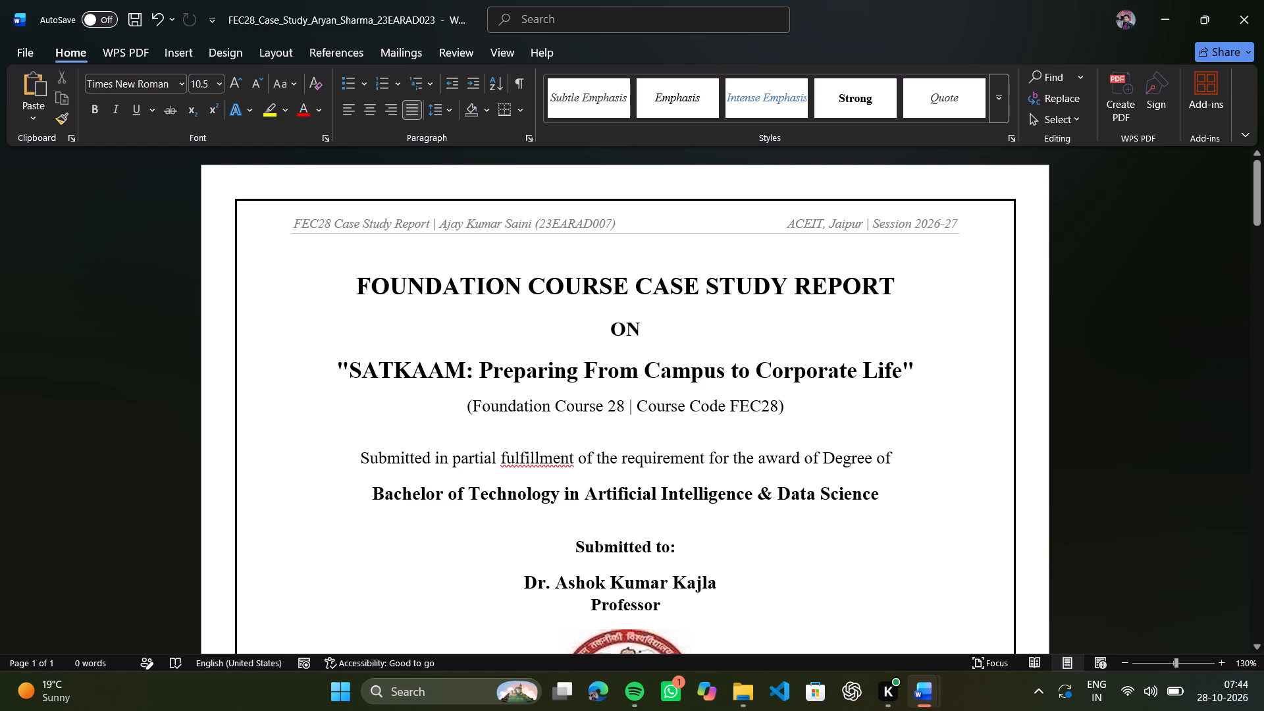
key(ctrl+z)
key(ctrl+z)
key(ctrl+z)
key(ctrl+z)
key(ctrl+z)
key(ctrl+z)
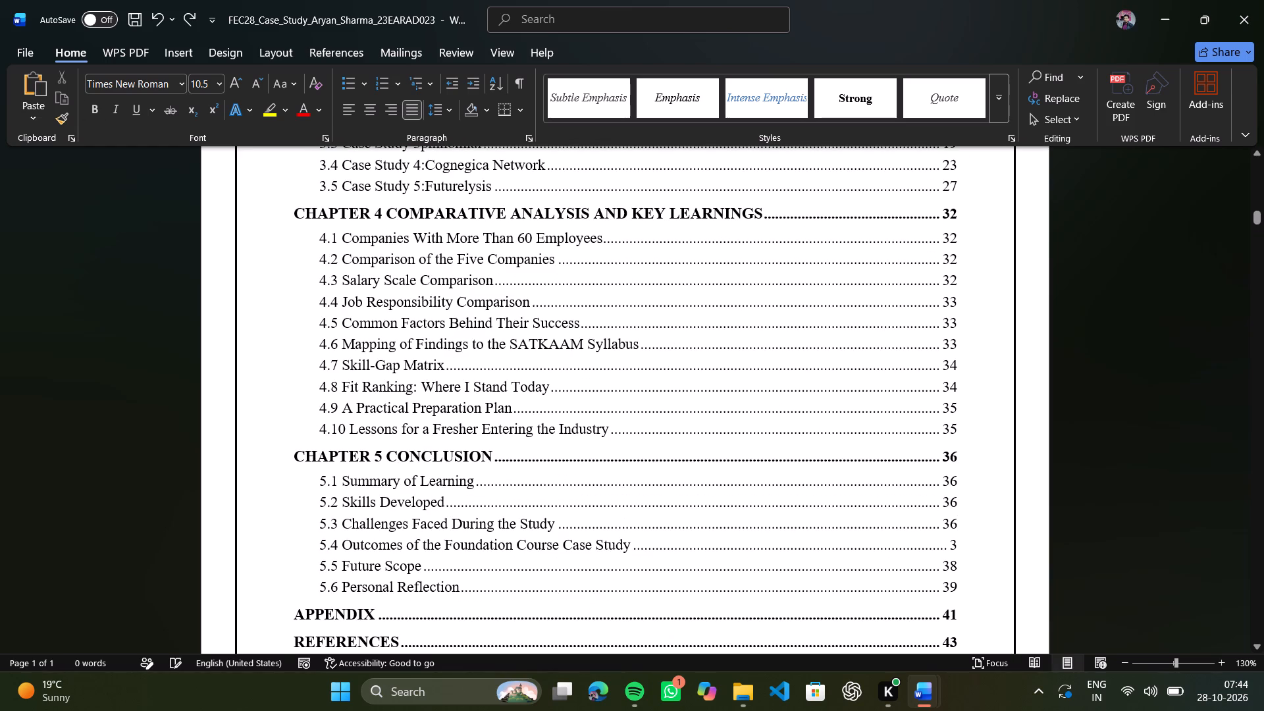
key(ctrl+z)
key(ctrl+z)
key(ctrl+z)
key(ctrl+z)
key(ctrl+z)
key(ctrl+z)
key(ctrl+z)
key(ctrl+z)
key(ctrl+z)
key(ctrl+z)
key(ctrl+z)
key(ctrl+z)
key(ctrl+z)
key(ctrl+z)
key(ctrl+z)
key(ctrl+z)
key(ctrl+z)
key(ctrl+z)
key(ctrl+z)
key(ctrl+z)
key(ctrl+z)
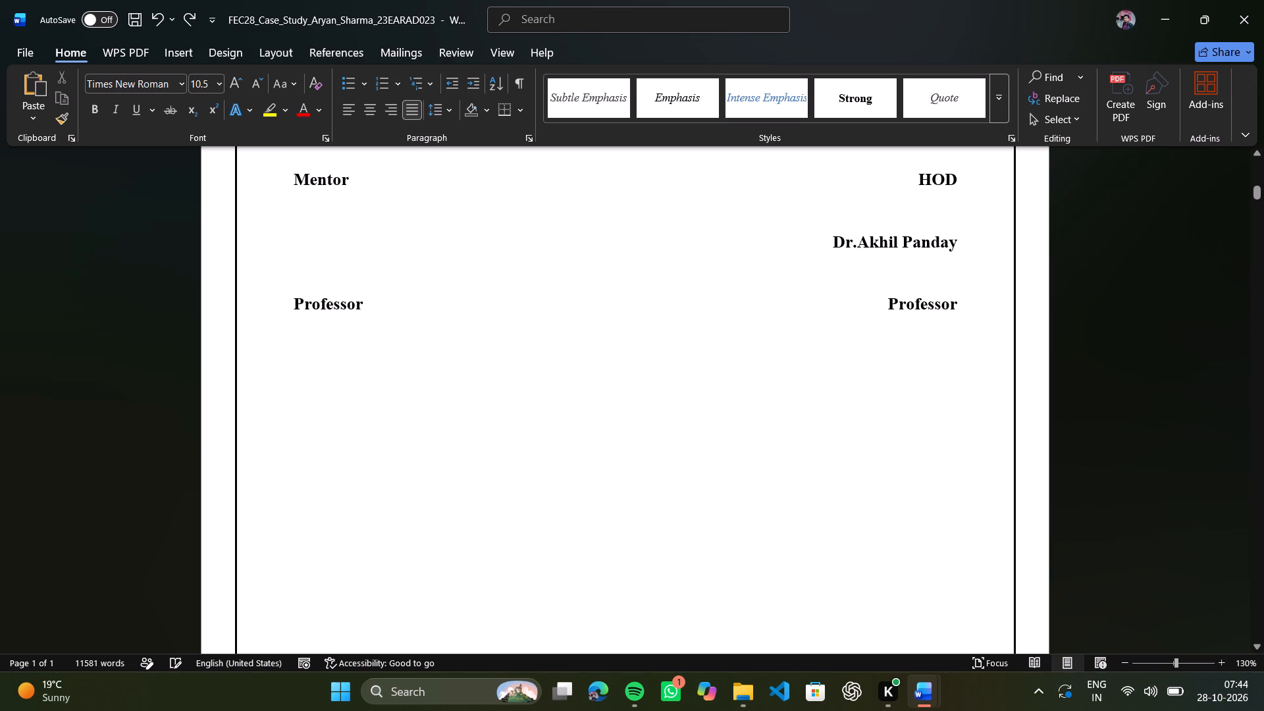
key(ctrl+z)
key(ctrl+z)
key(ctrl+z)
key(ctrl+z)
key(ctrl+z)
key(ctrl+z)
key(ctrl+z)
key(ctrl+z)
key(ctrl+z)
key(ctrl+z)
key(ctrl+z)
key(ctrl+z)
key(ctrl+z)
key(ctrl+z)
key(ctrl+z)
key(ctrl+z)
key(ctrl+z)
key(ctrl+z)
key(ctrl+z)
key(ctrl+z)
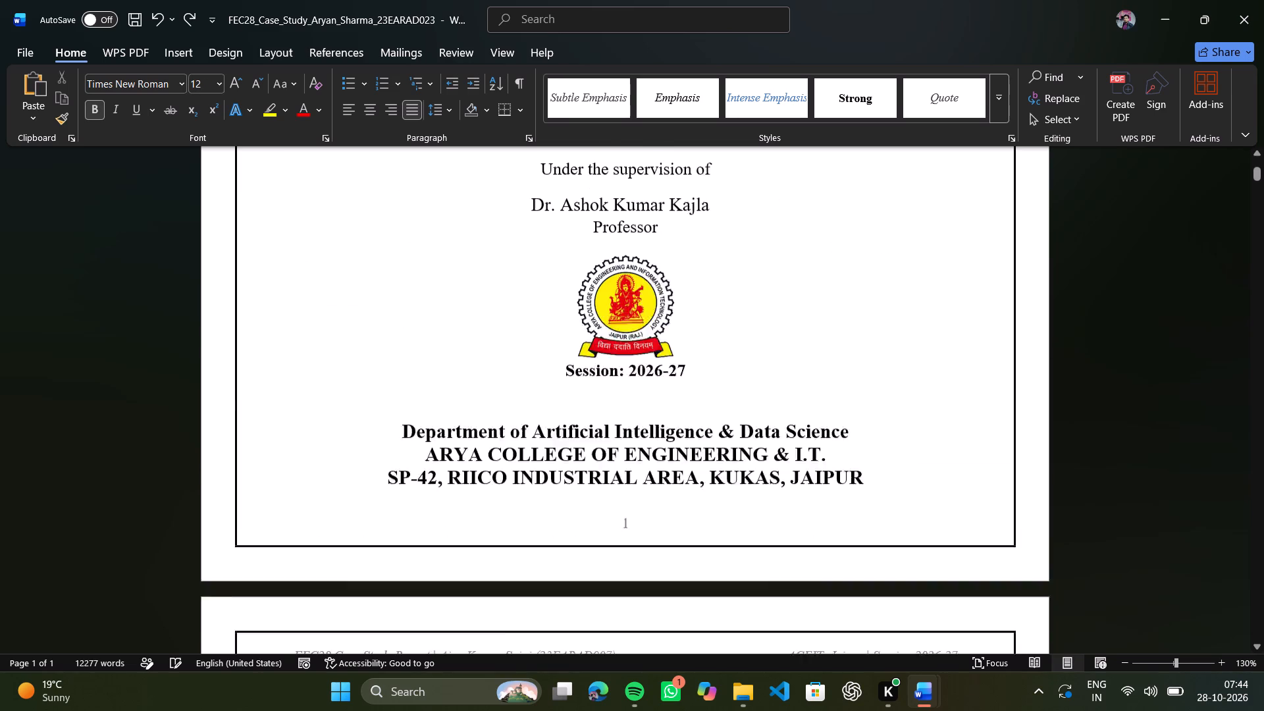
key(ctrl+z)
key(ctrl+z)
key(ctrl+z)
key(ctrl+z)
key(ctrl+z)
key(ctrl+z)
key(ctrl+z)
key(ctrl+z)
key(ctrl+z)
key(ctrl+z)
key(ctrl+z)
key(ctrl+z)
key(ctrl+z)
key(ctrl+z)
key(ctrl+z)
key(ctrl+z)
key(ctrl+z)
key(ctrl+z)
key(ctrl+z)
key(ctrl+z)
key(ctrl+z)
key(ctrl+z)
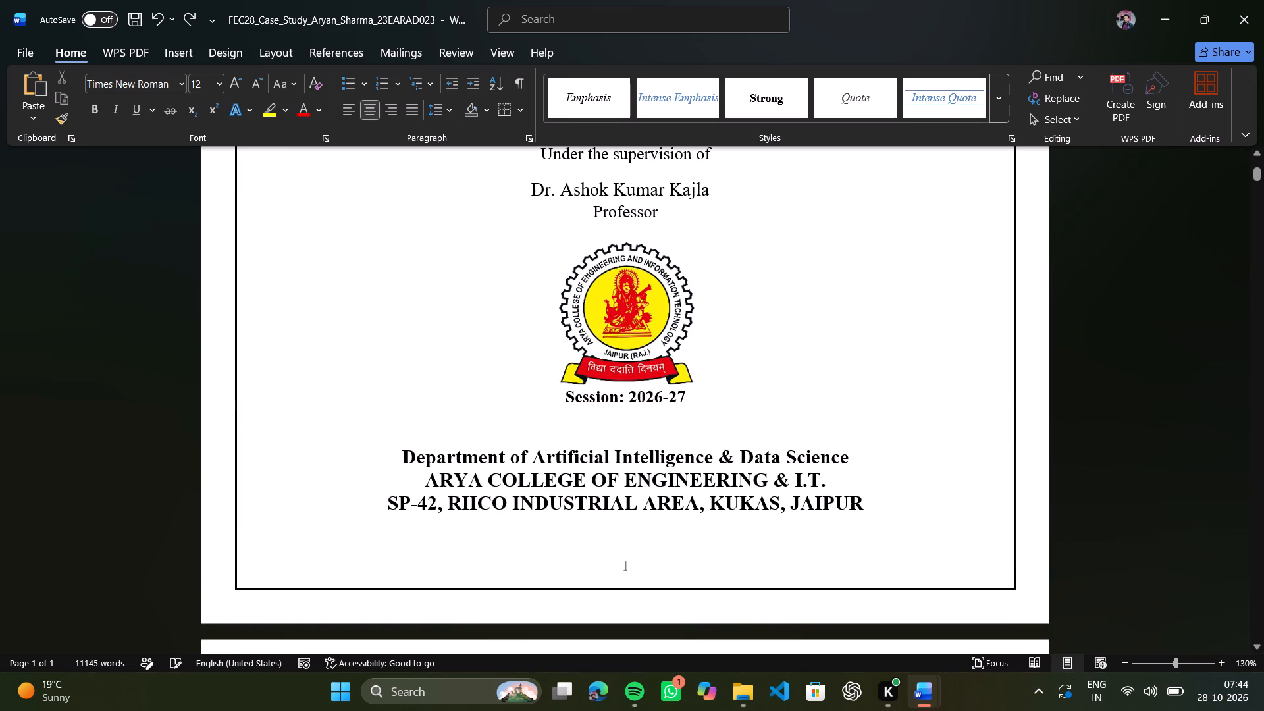
key(ctrl+z)
key(ctrl+z)
key(ctrl+z)
key(ctrl+z)
key(ctrl+z)
key(ctrl+z)
key(ctrl+z)
key(ctrl+z)
key(ctrl+z)
key(ctrl+z)
key(ctrl+z)
key(ctrl+z)
key(ctrl+z)
key(ctrl+z)
key(ctrl+z)
key(ctrl+z)
key(ctrl+z)
key(ctrl+z)
key(ctrl+z)
key(ctrl+z)
key(ctrl+z)
key(ctrl+z)
key(ctrl+z)
key(ctrl+z)
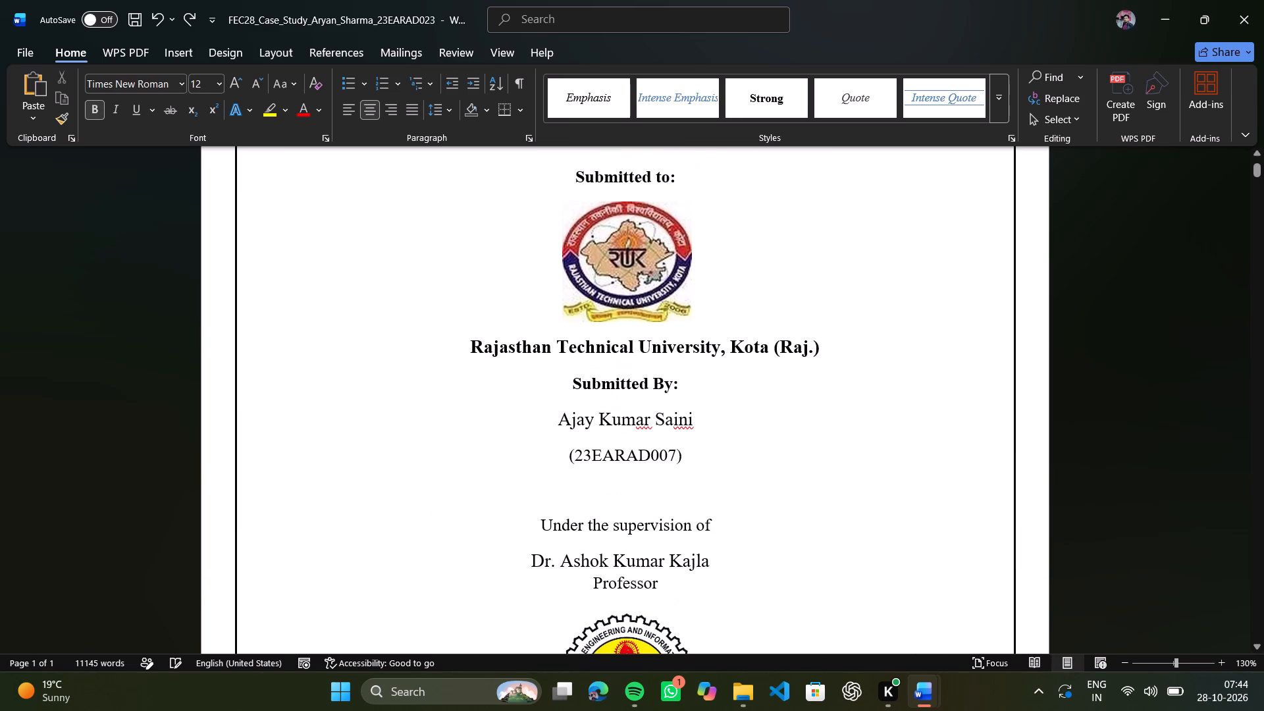
key(ctrl+z)
key(ctrl+z)
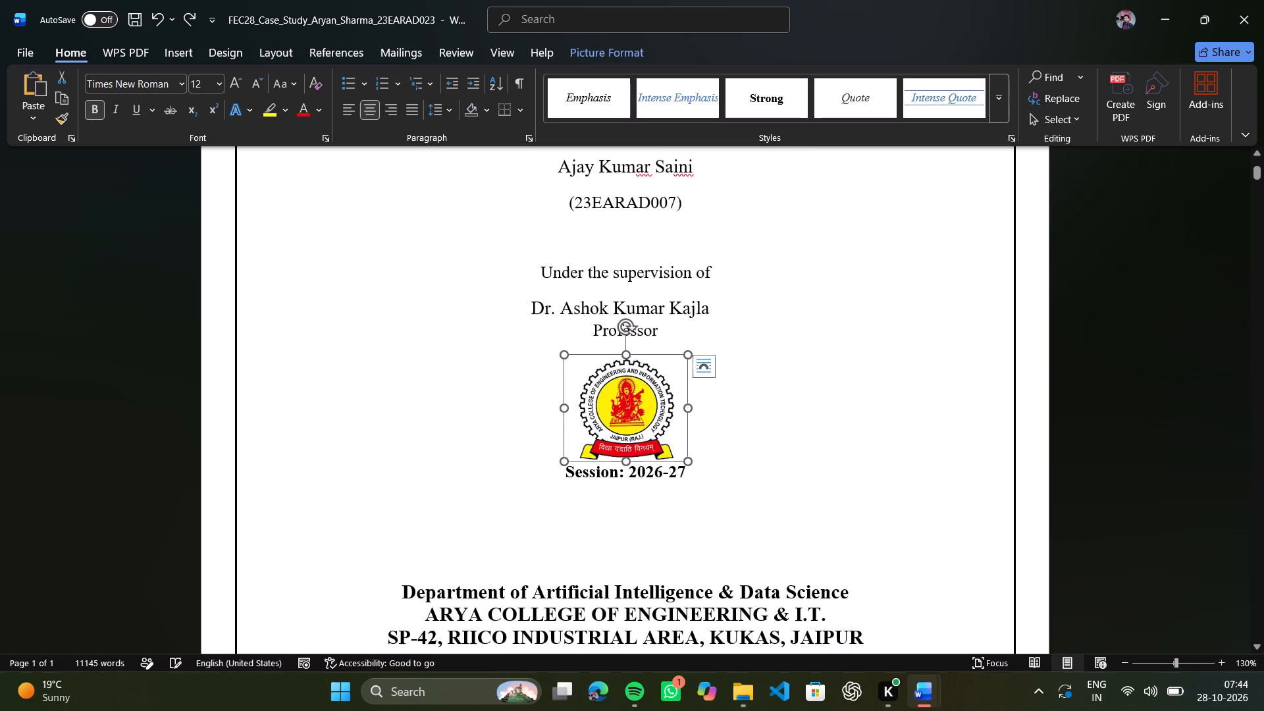
key(ctrl+z)
key(ctrl+z)
key(ctrl+z)
key(ctrl+z)
key(ctrl+z)
key(ctrl+z)
key(ctrl+z)
key(ctrl+z)
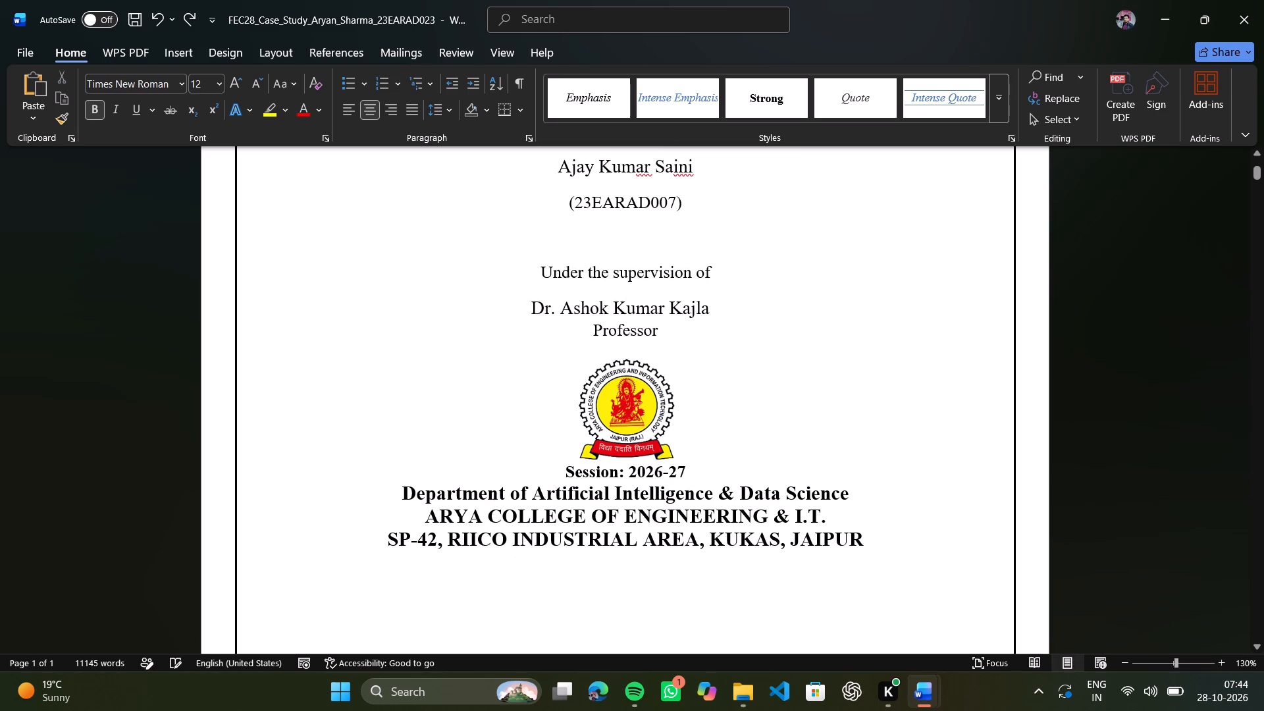
key(ctrl+z)
key(ctrl+z)
key(ctrl+z)
key(ctrl+z)
key(ctrl+z)
scroll(465, 322, up, 6)
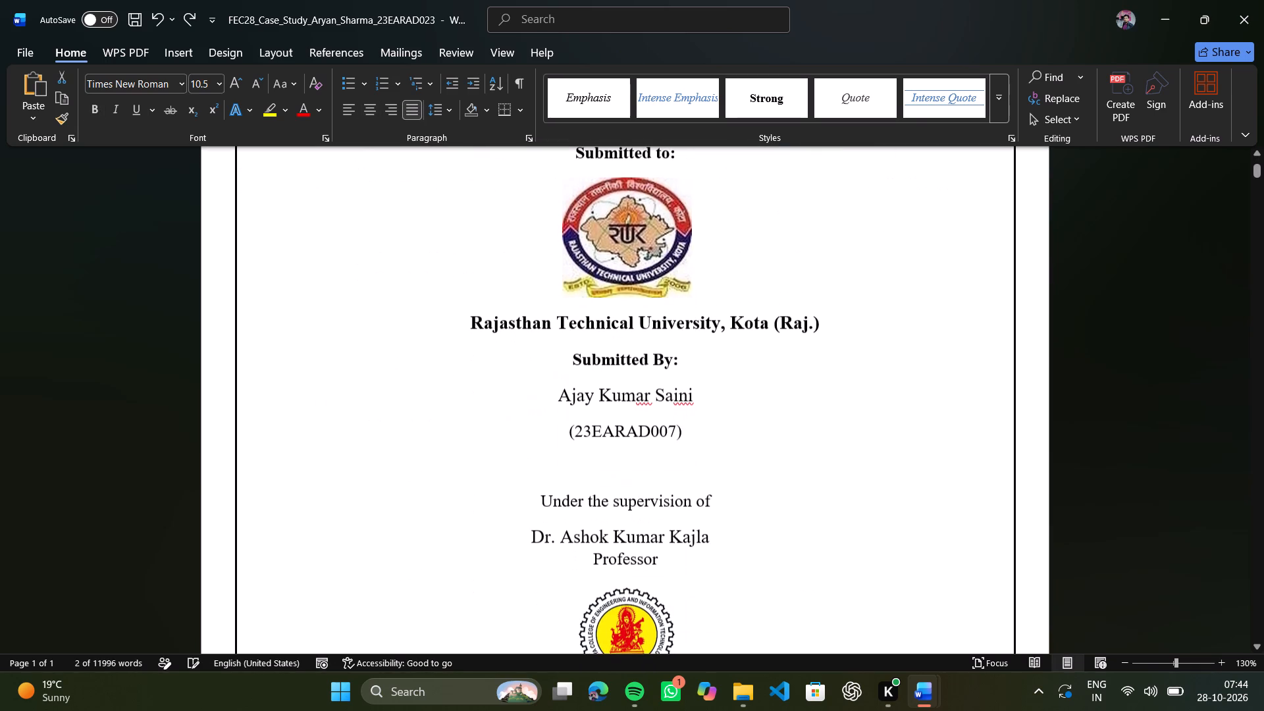
Replace the entire body of the document with the copied List of Contents.
key(ctrl+a)
key(BackSpace)
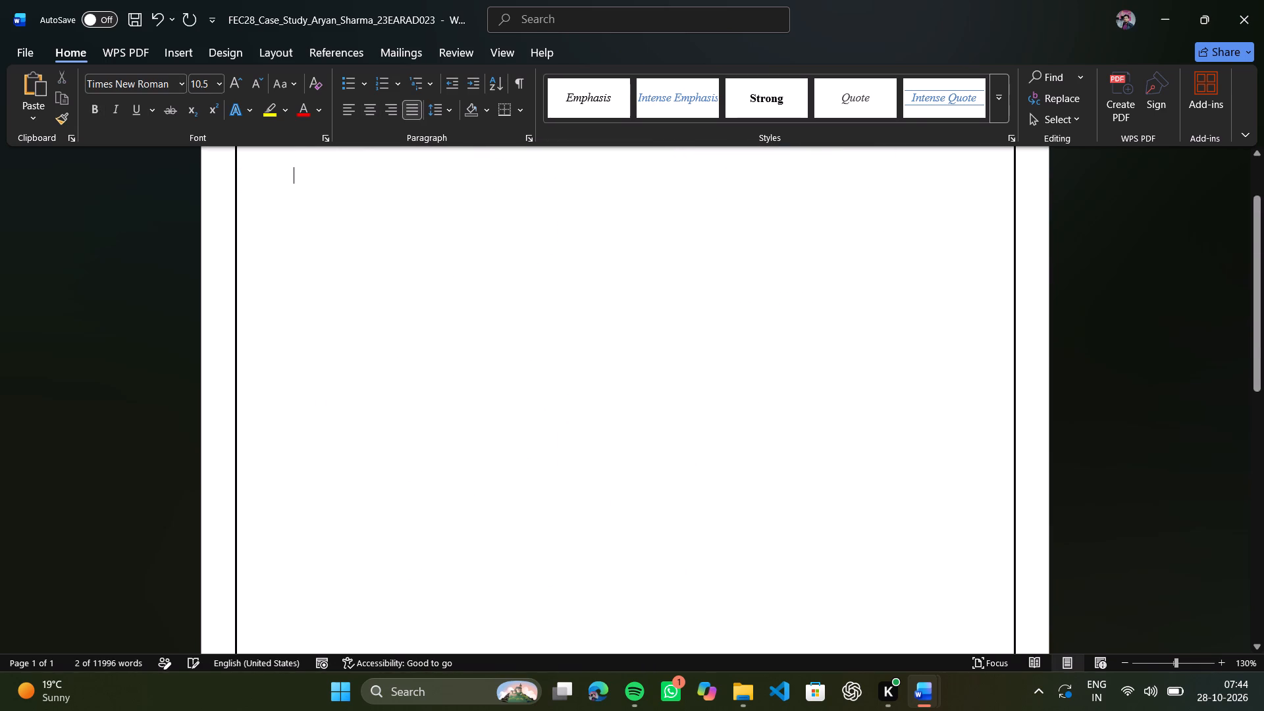
scroll(465, 322, up, 1)
key(ctrl+v)
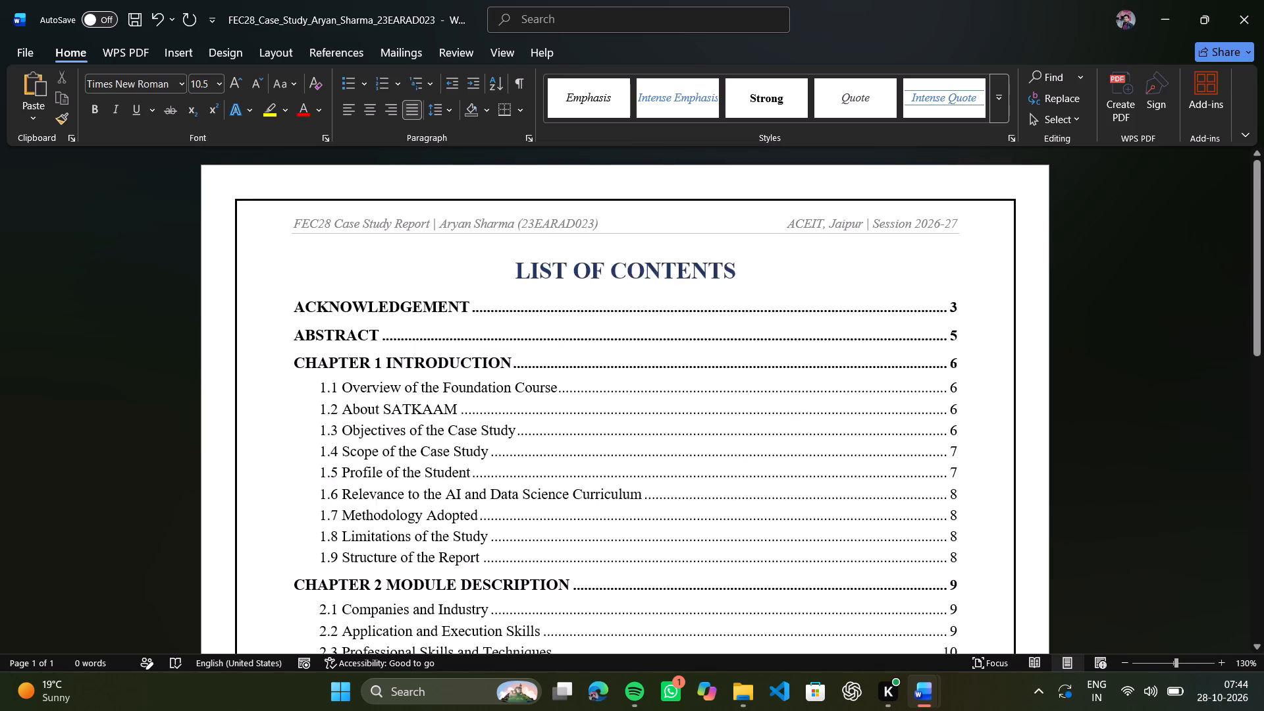
Remove the blank page that follows the REFERENCES entry and check the pasted List of Contents.
scroll(465, 322, left, 1)
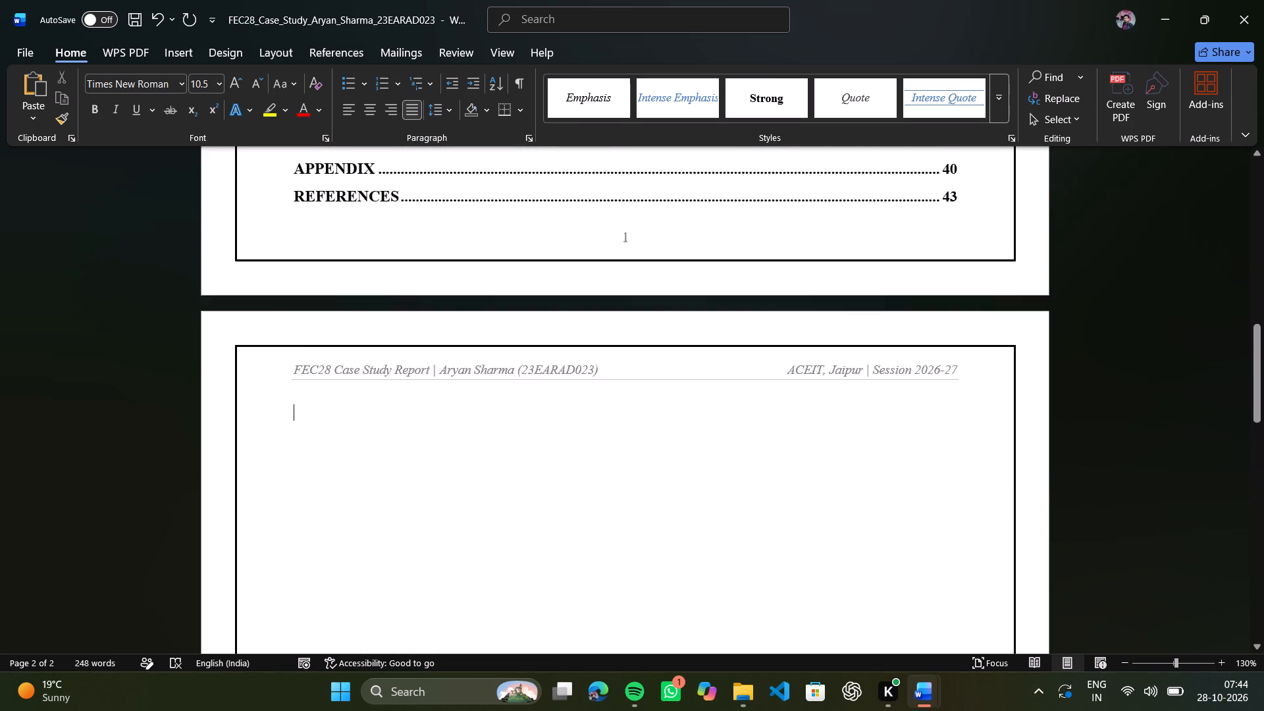
scroll(465, 322, left, 1)
scroll(465, 322, down, 1)
key(BackSpace)
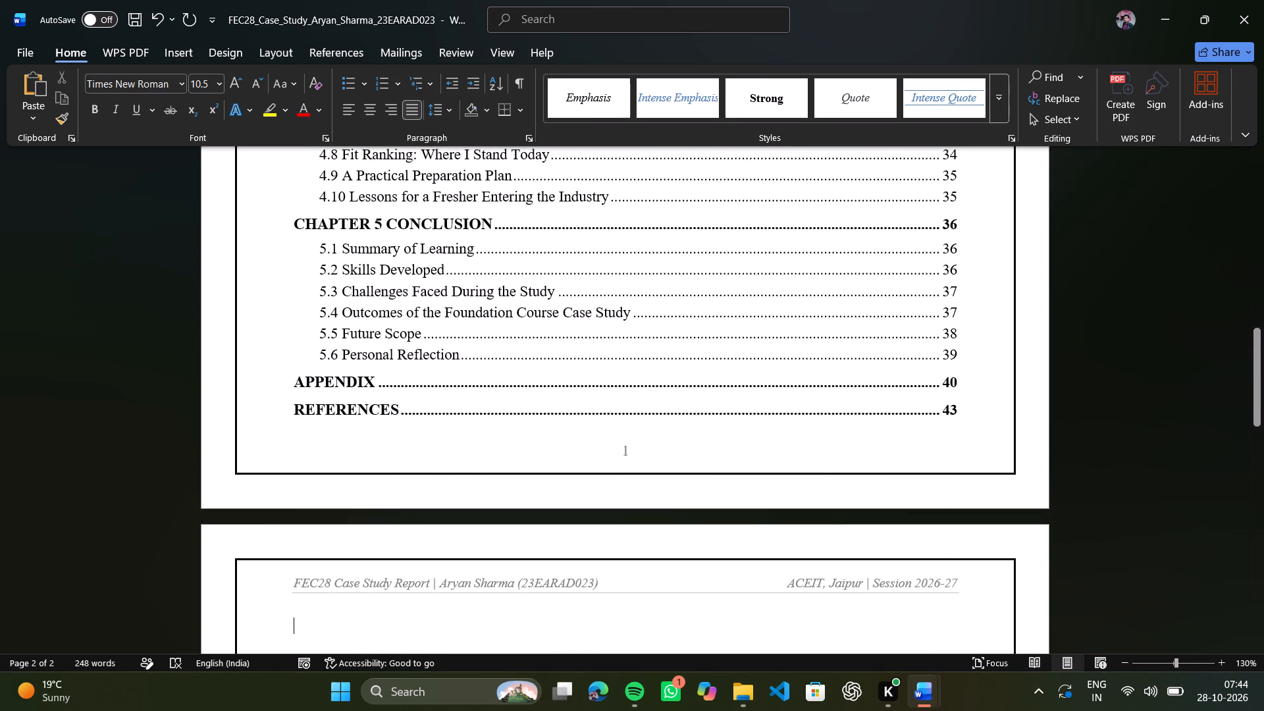
scroll(465, 322, down, 6)
scroll(465, 322, up, 2)
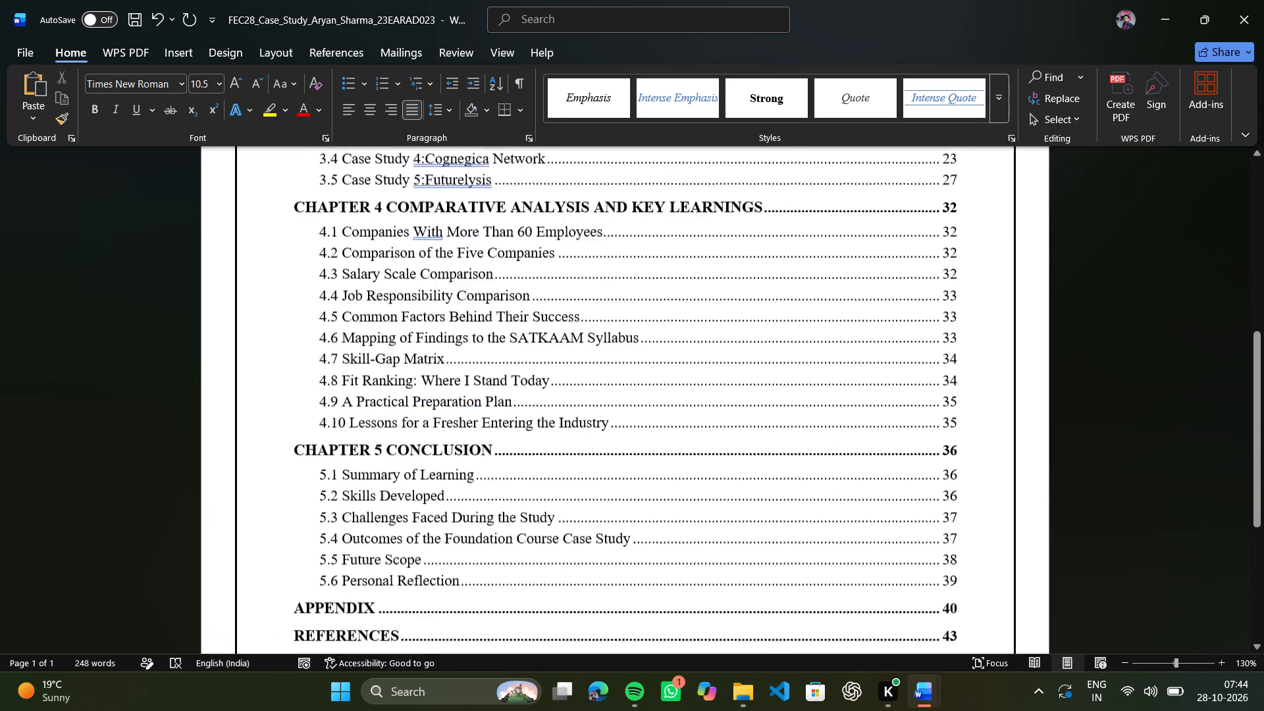
scroll(465, 322, up, 3)
Export the List of Contents document to the Downloads folder as a PDF named FEC28_Case_Study_Aryan.
click(15, 53)
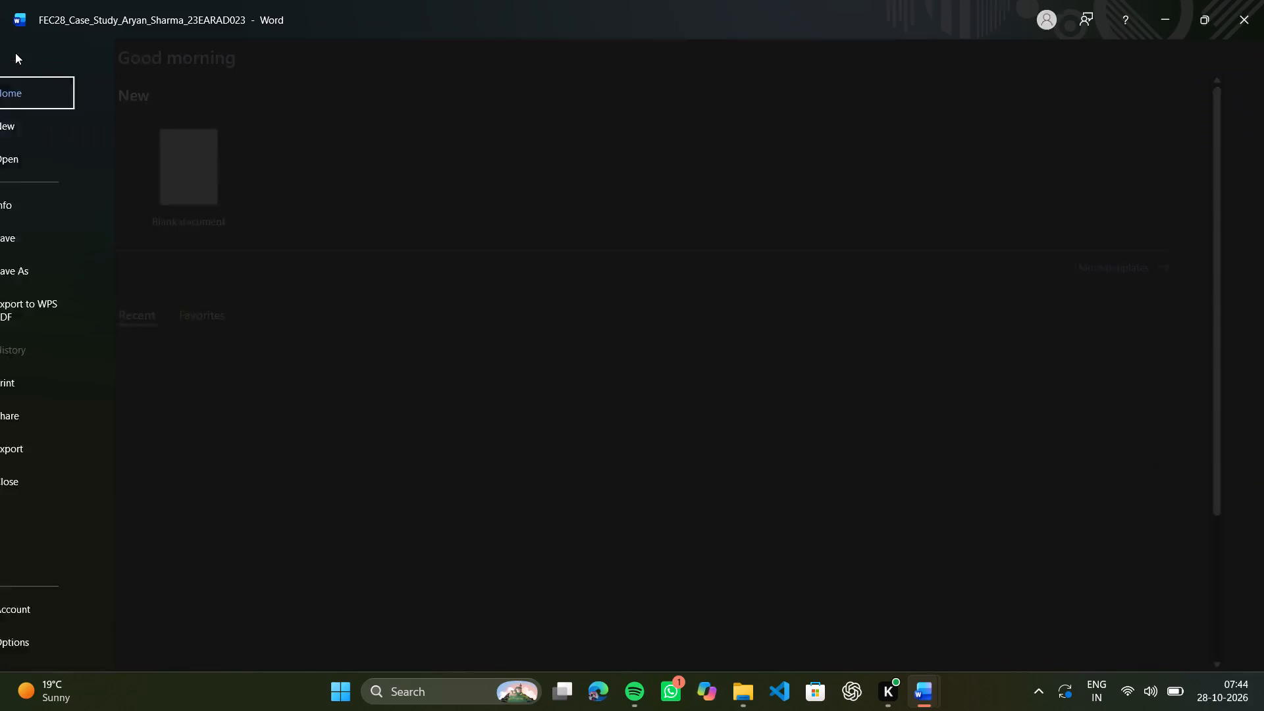
click(65, 278)
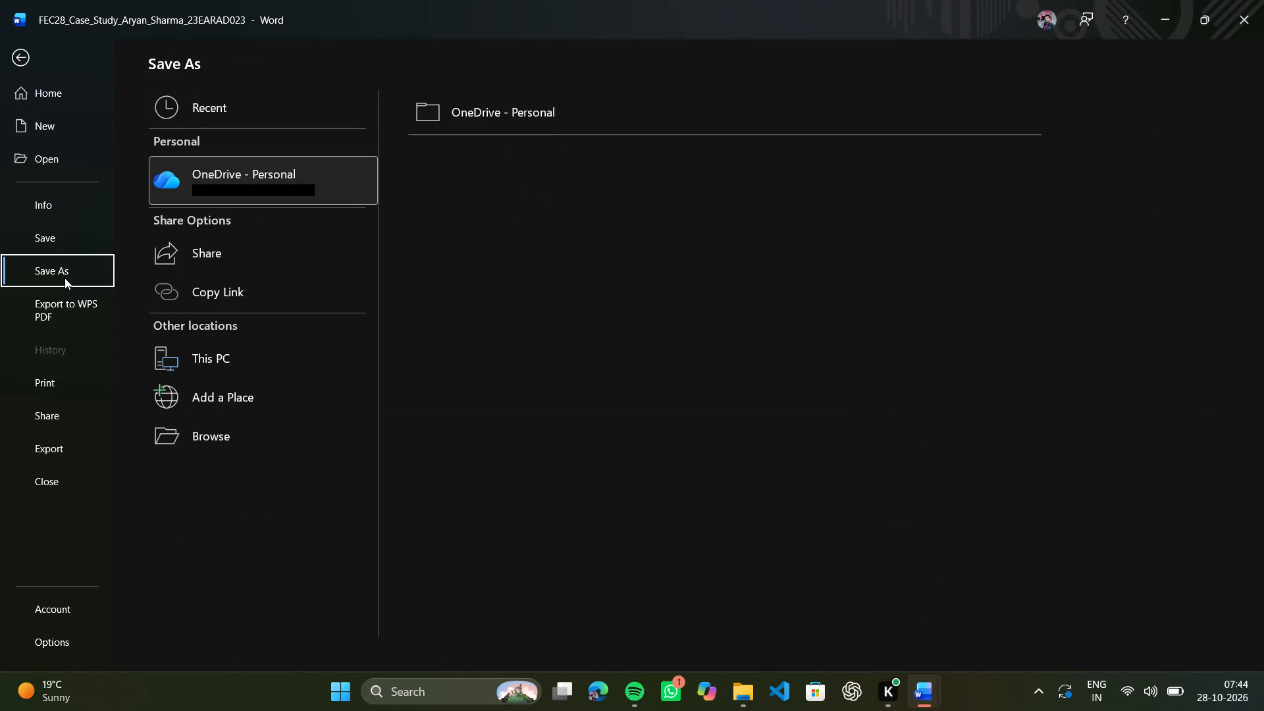
click(252, 335)
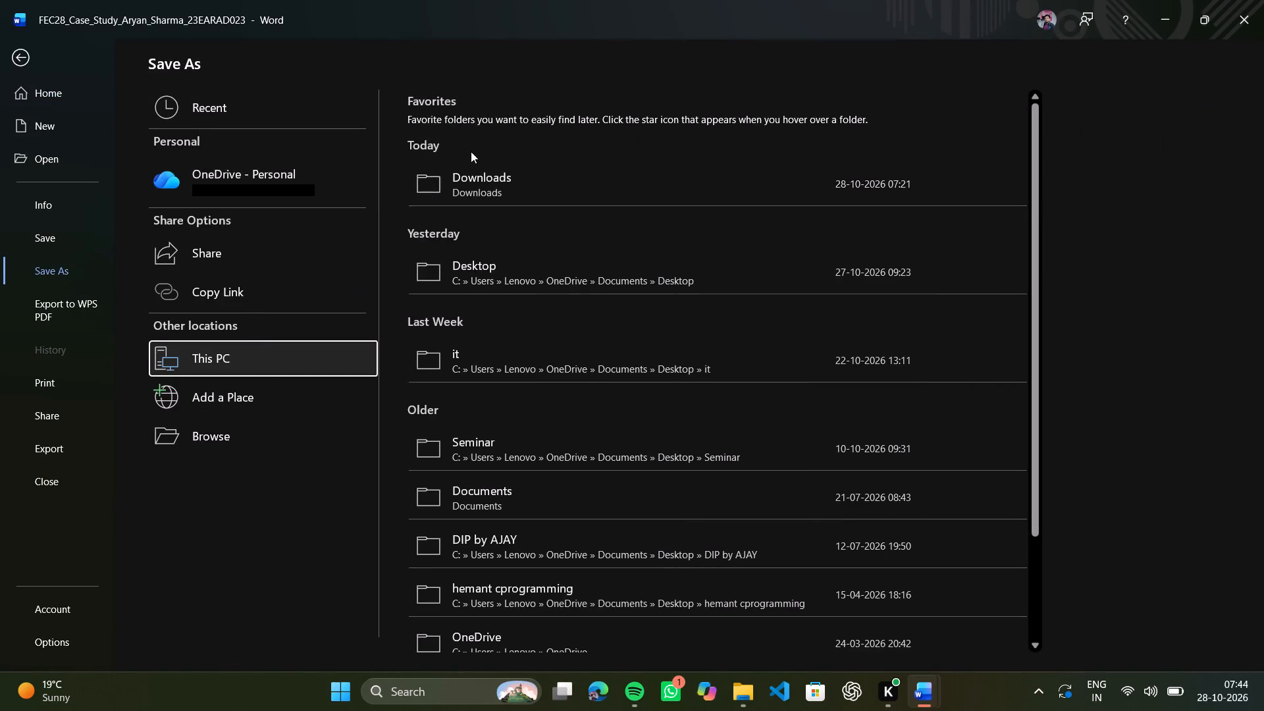
double_click(471, 174)
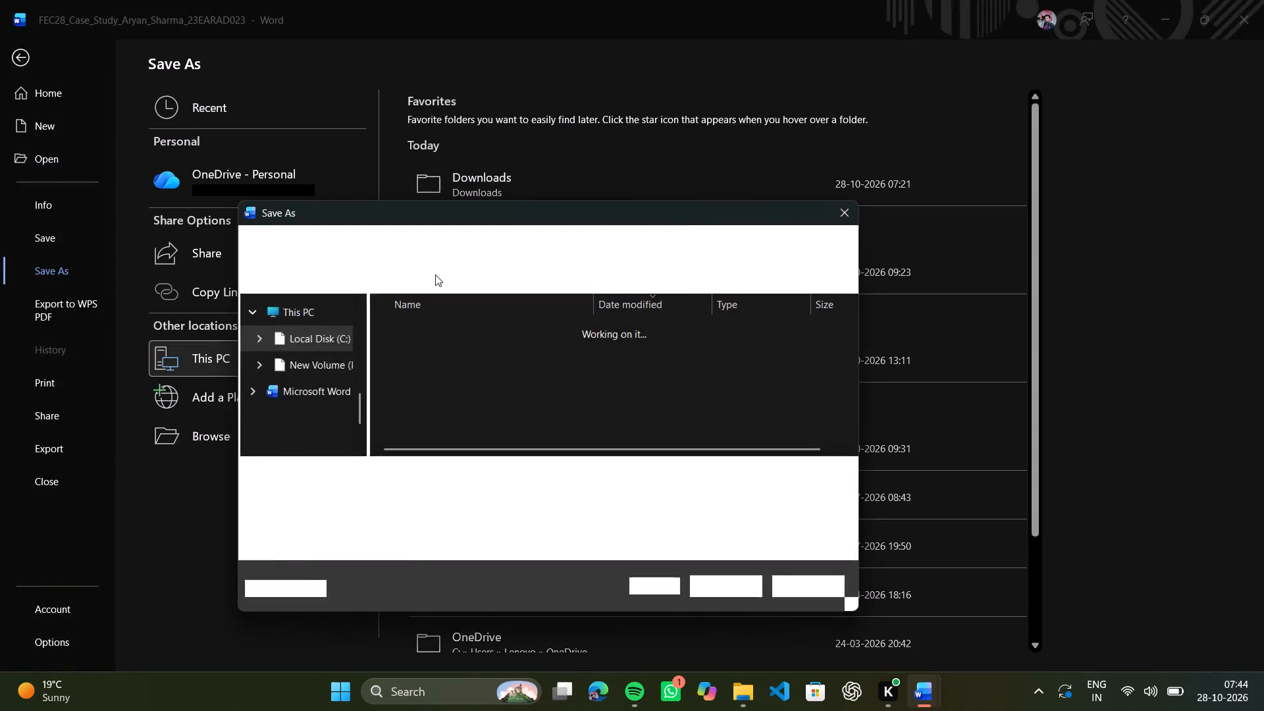
click(471, 501)
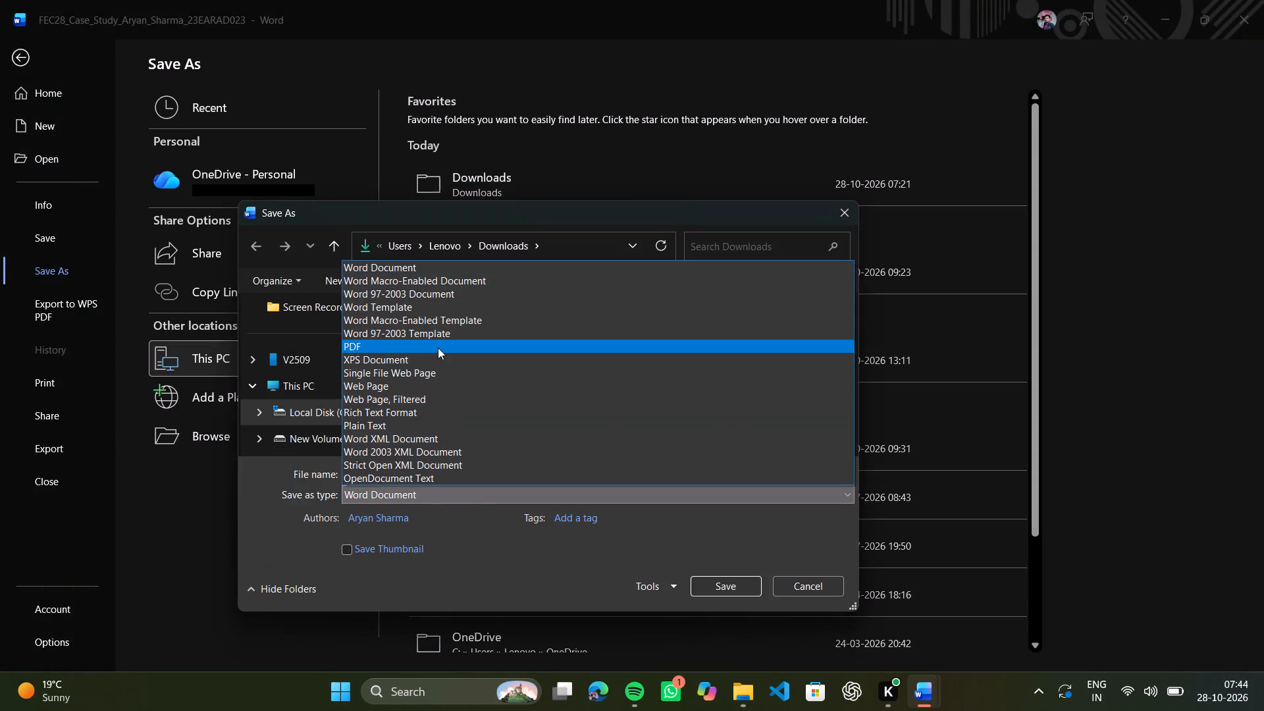
click(438, 348)
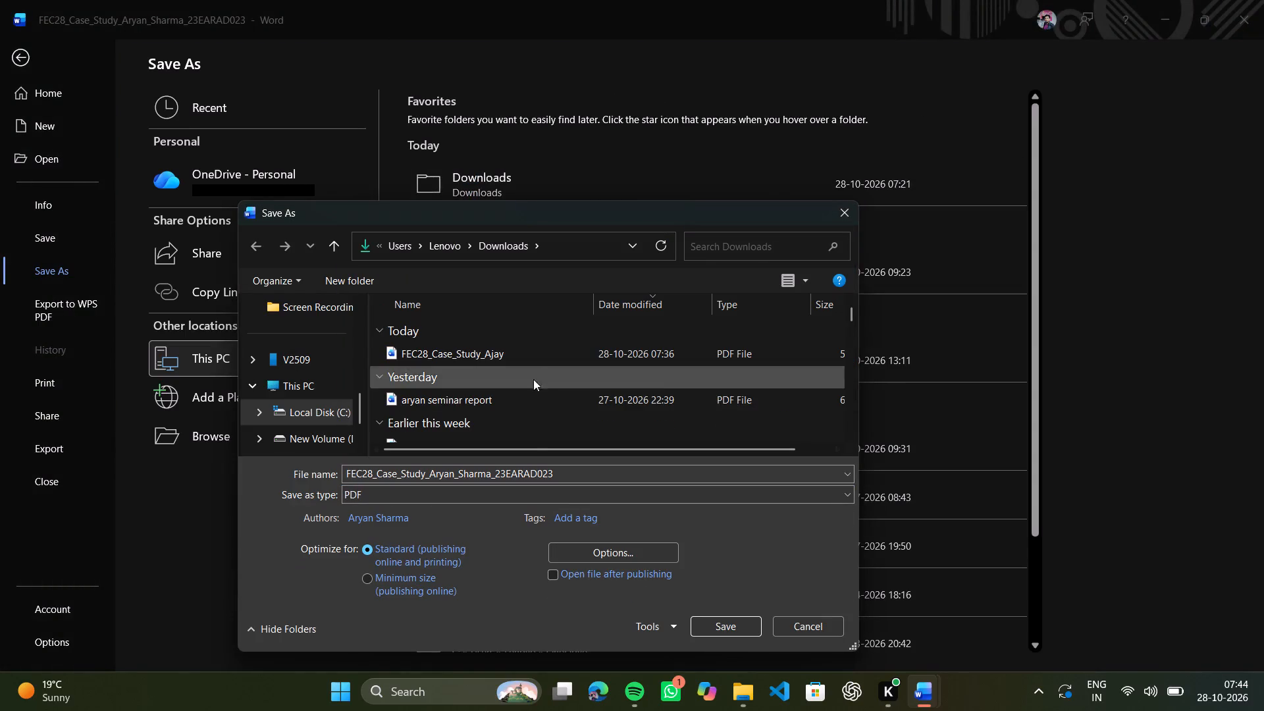
click(582, 477)
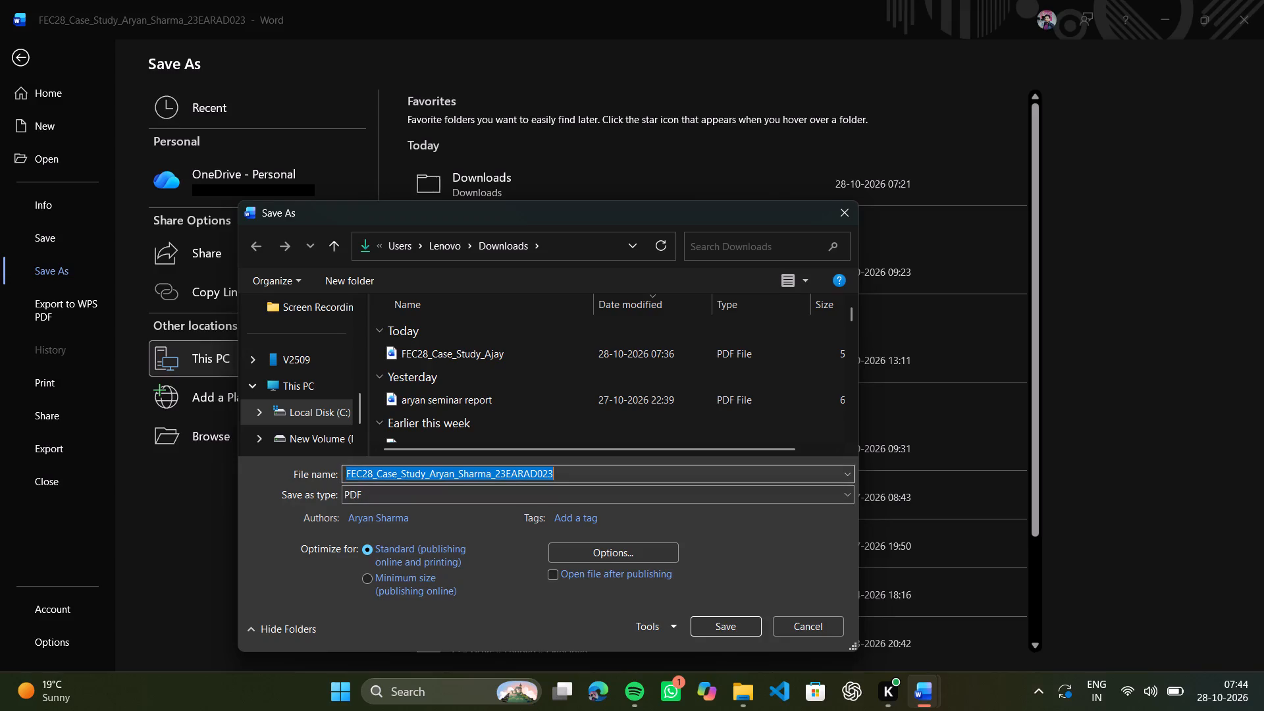
click(582, 477)
key(BackSpace)
key(BackSpace)
key(BackSpace)
key(BackSpace)
key(BackSpace)
key(BackSpace)
key(BackSpace)
key(BackSpace)
key(BackSpace)
key(BackSpace)
key(BackSpace)
key(BackSpace)
key(BackSpace)
key(BackSpace)
key(BackSpace)
key(BackSpace)
key(BackSpace)
key(BackSpace)
key(BackSpace)
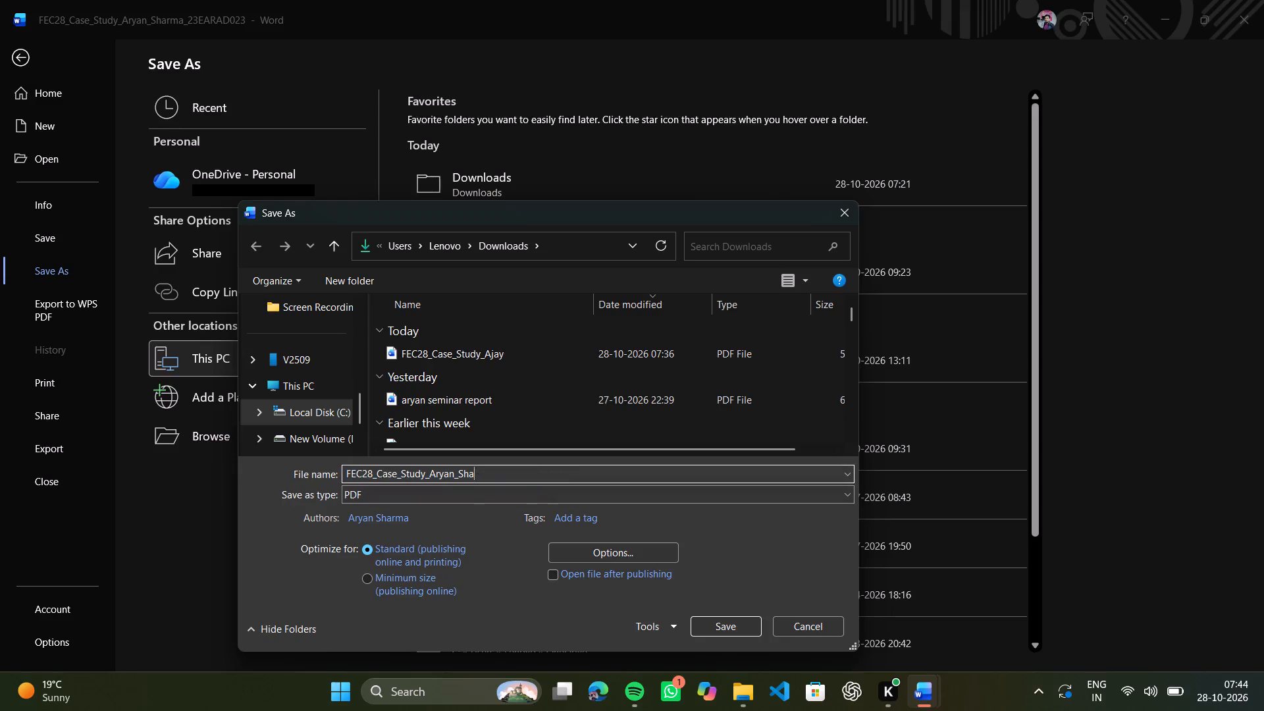
key(BackSpace)
text(an)
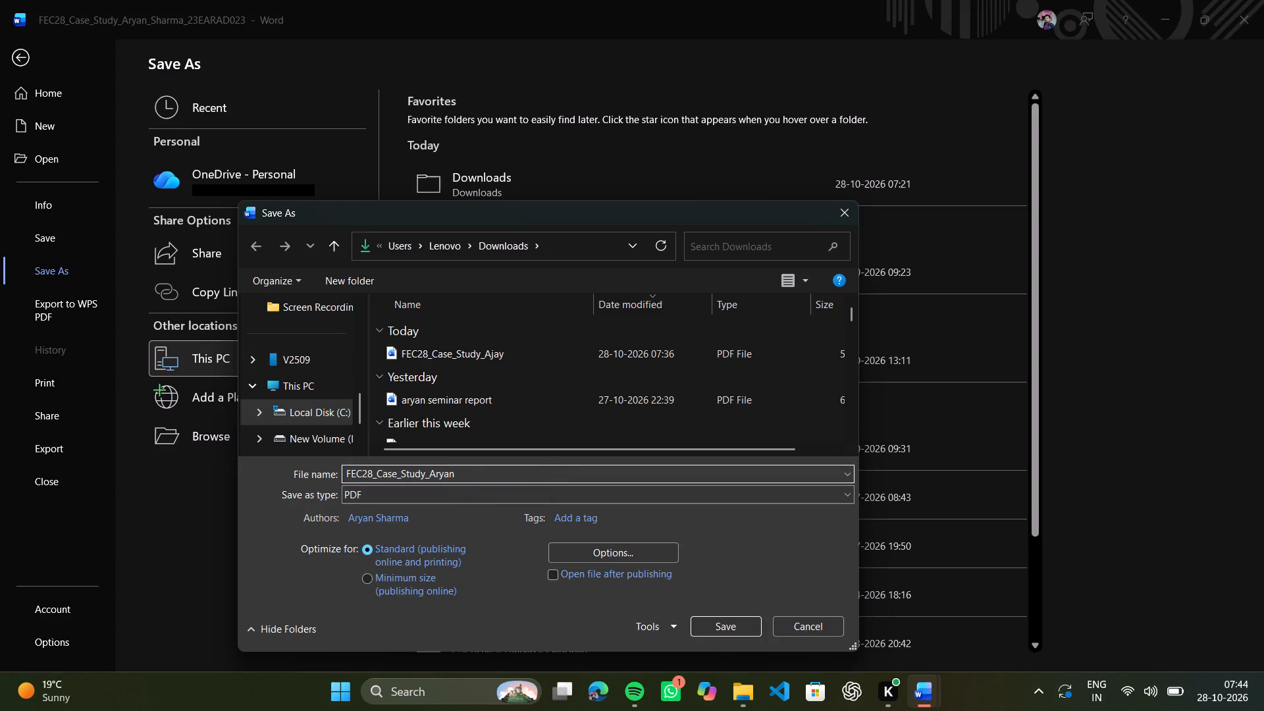
key(Return)
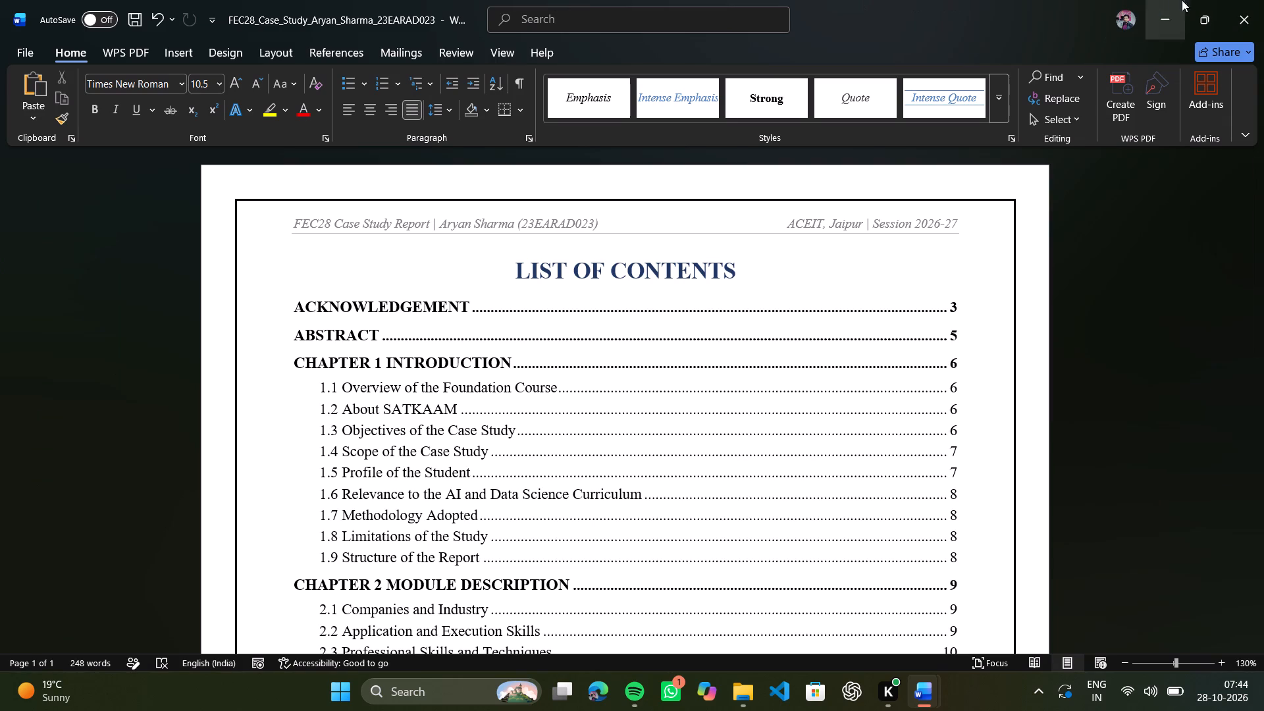
Close the case study document without saving its changes.
click(1263, 2)
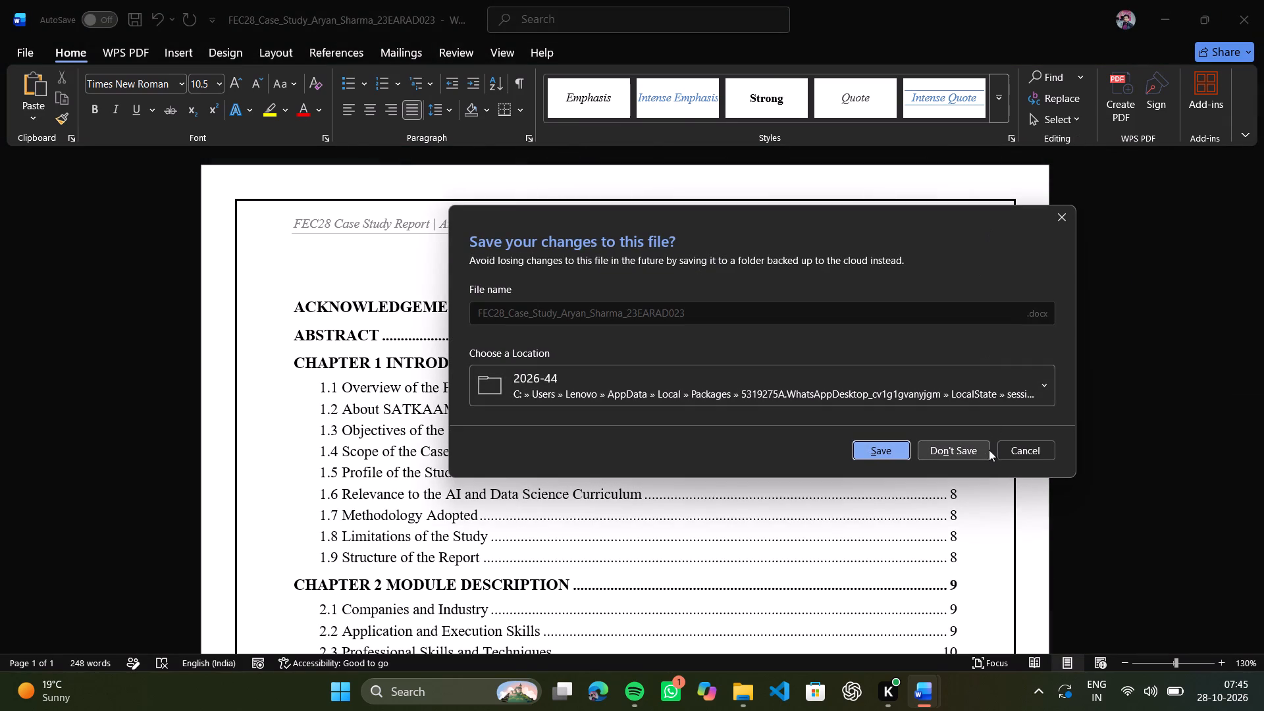
click(982, 447)
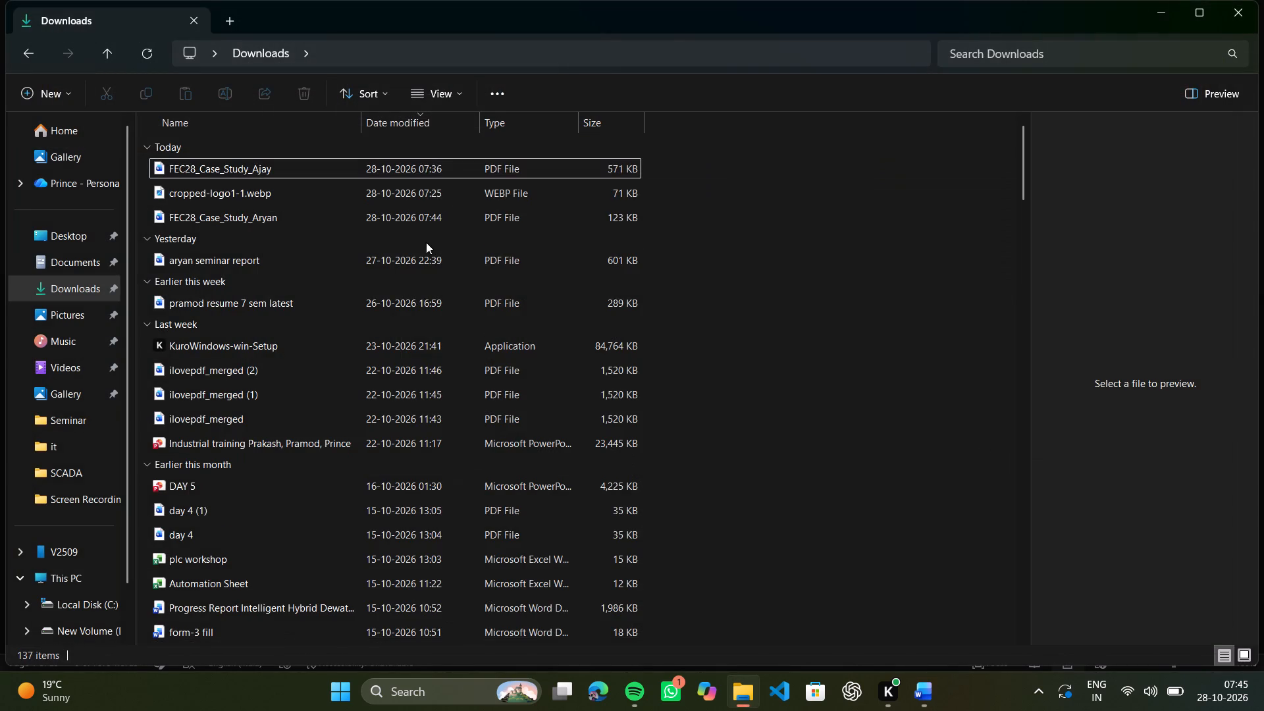
Open the exported FEC28_Case_Study_Aryan PDF from Downloads, check its header, contents and pages, and close it.
double_click(419, 223)
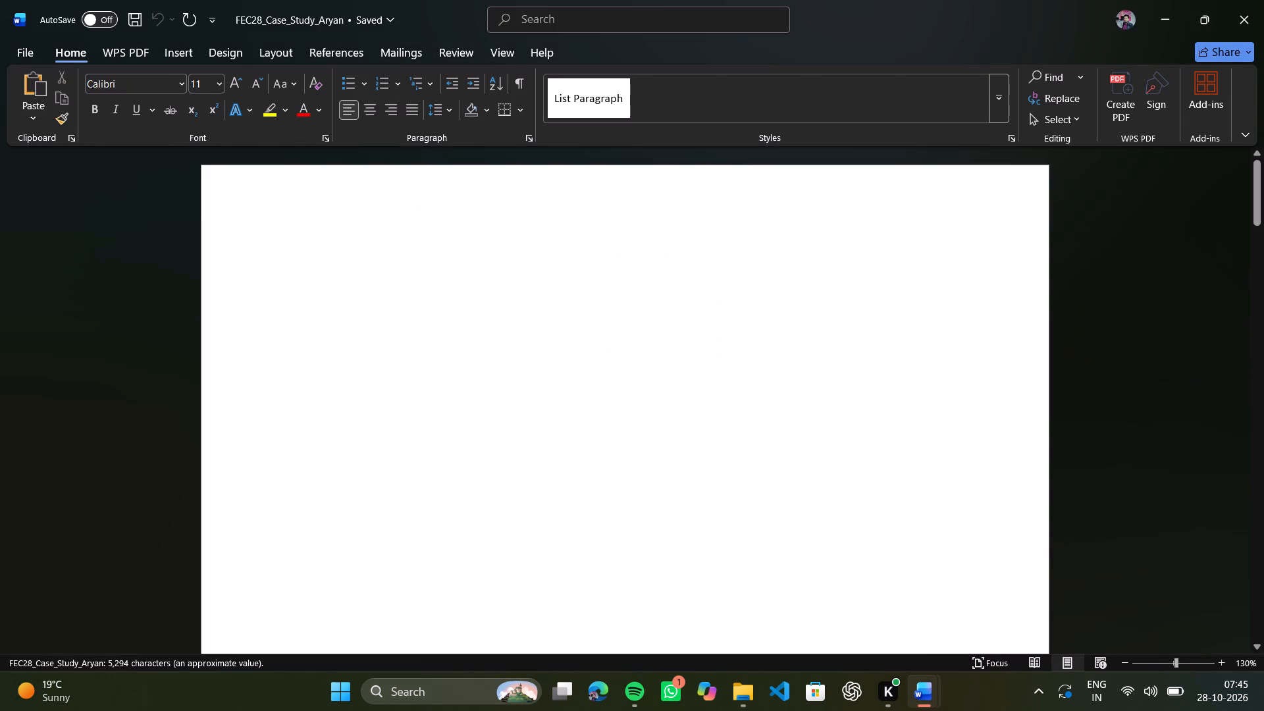
scroll(419, 223, up, 1)
drag(1251, 176, 1263, 492)
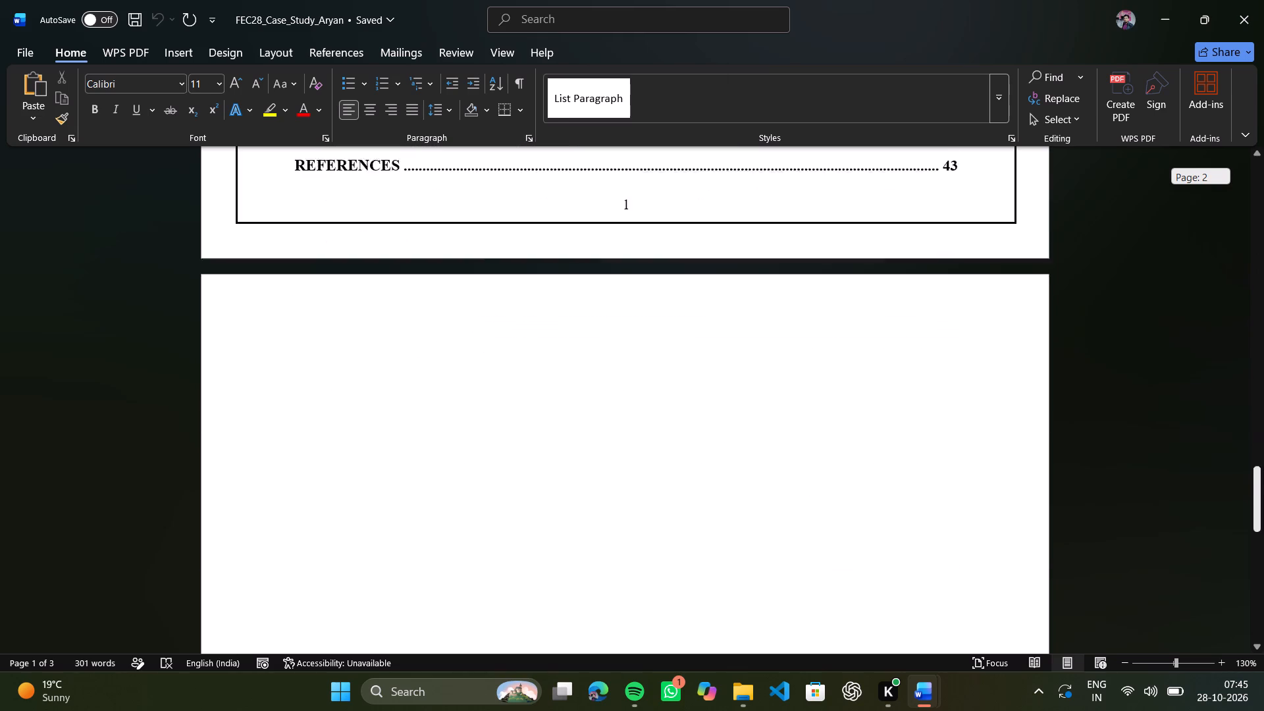
drag(1263, 492, 1263, 604)
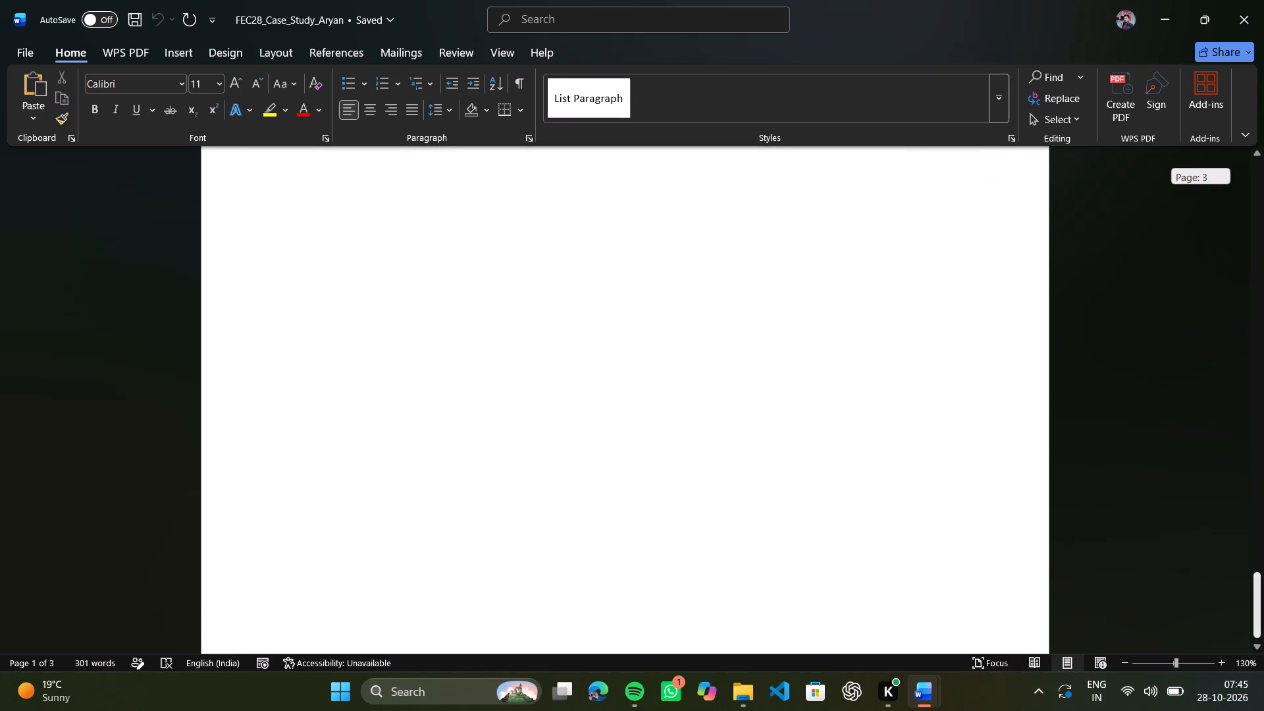
drag(1263, 604, 1255, 396)
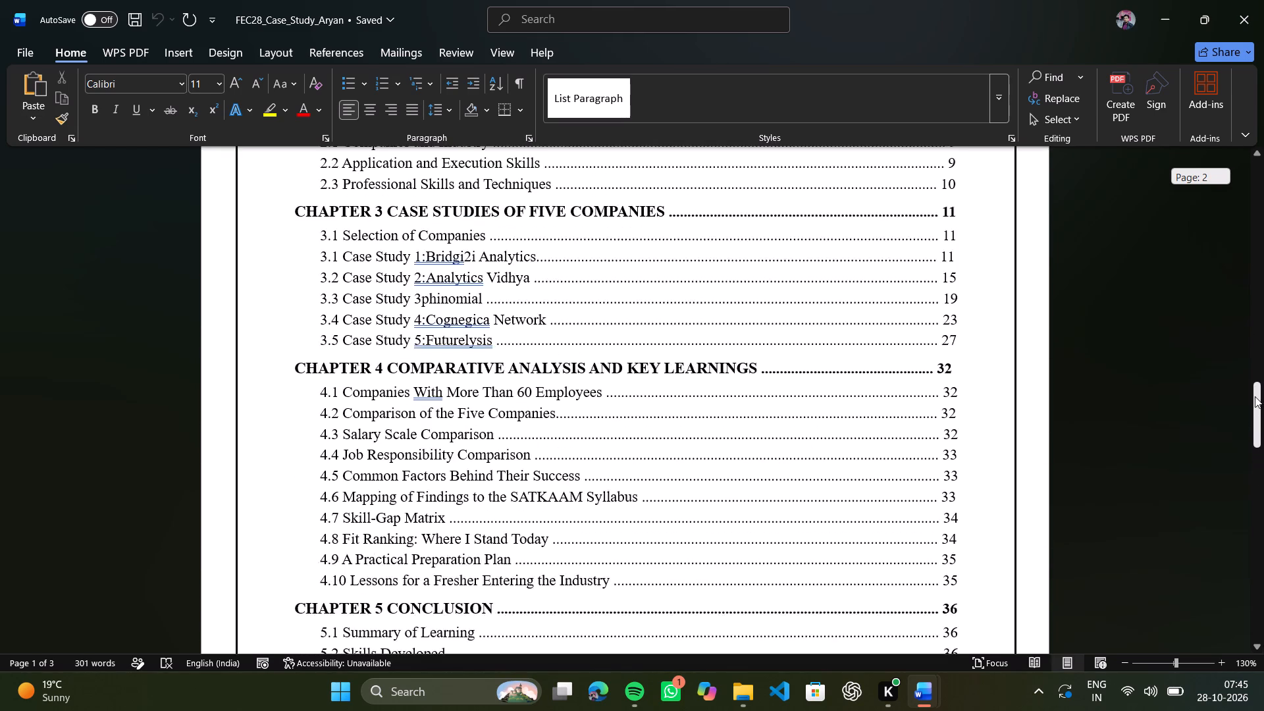
drag(1255, 396, 1247, 337)
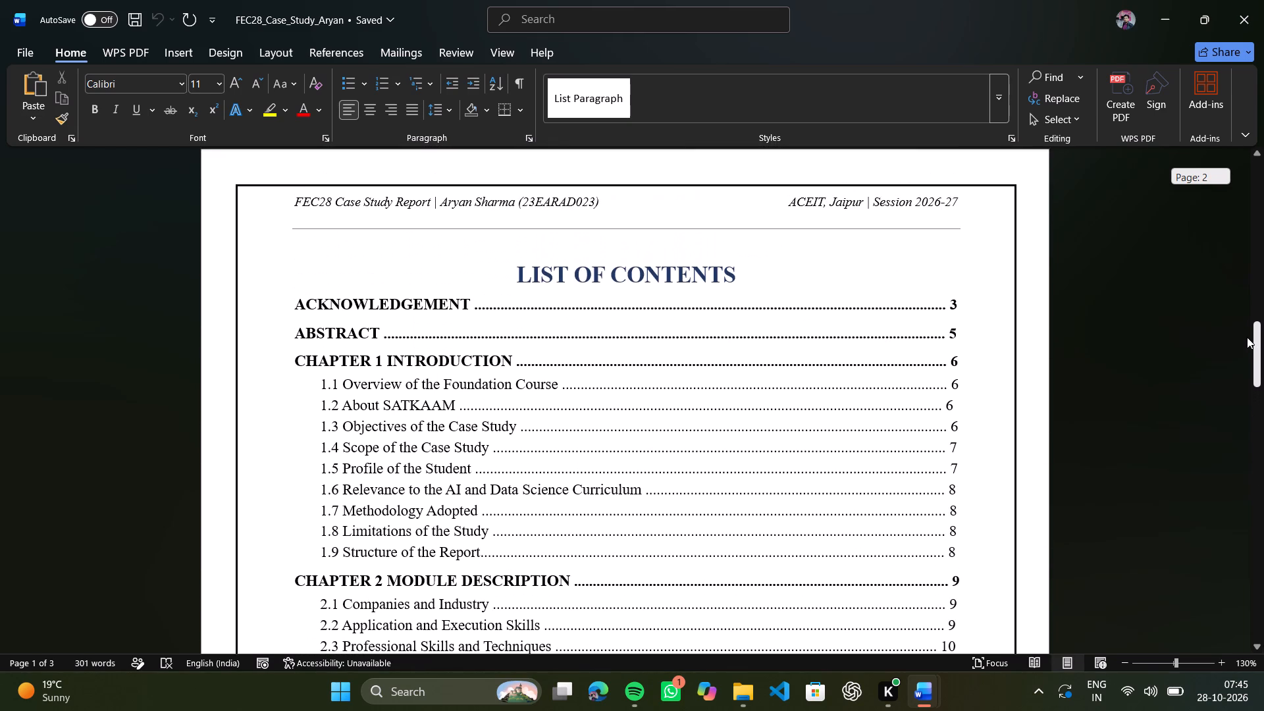
drag(1247, 337, 1165, 562)
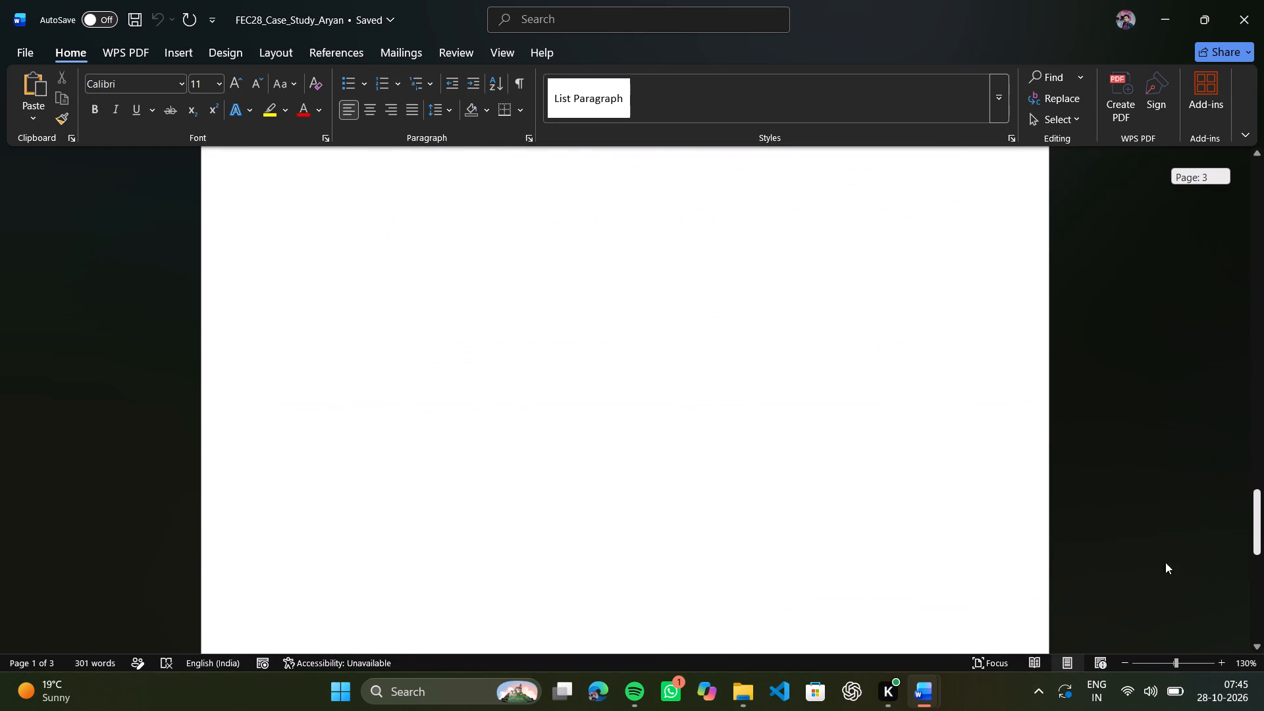
drag(1165, 562, 1263, 6)
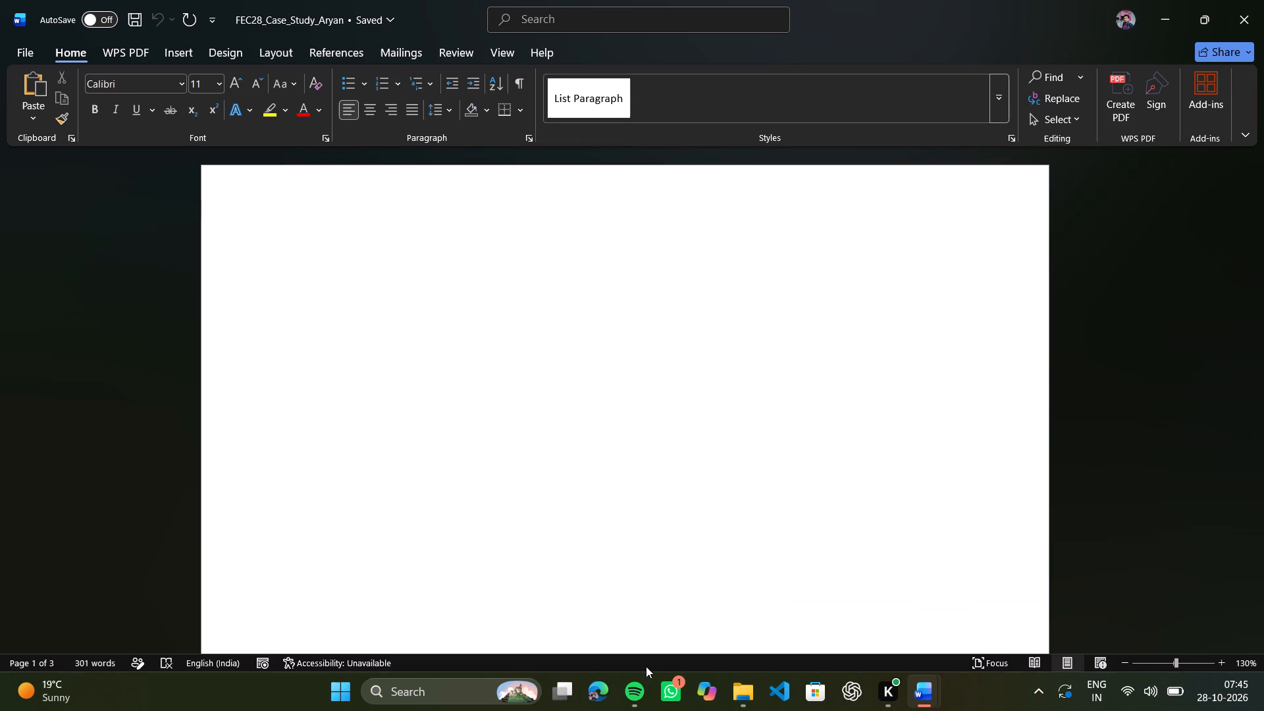
click(1263, 0)
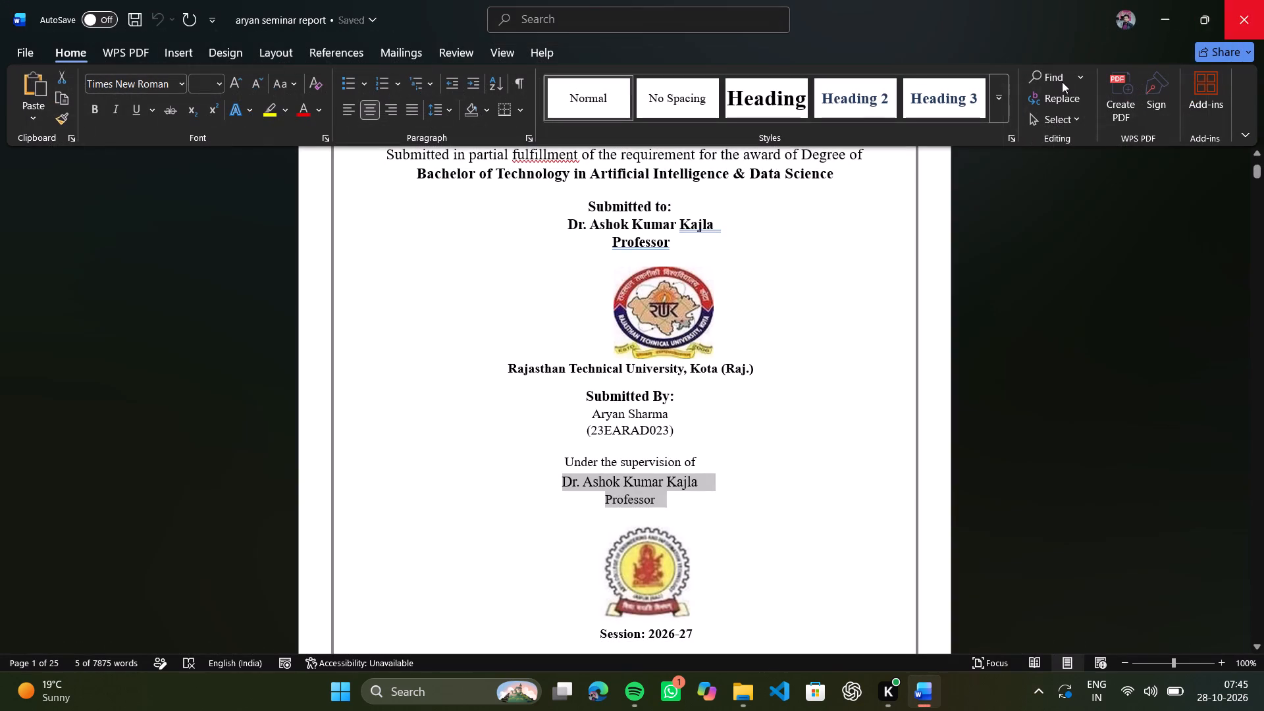
Close the open aryan seminar report and delete its PDF from the Downloads folder.
click(1244, 0)
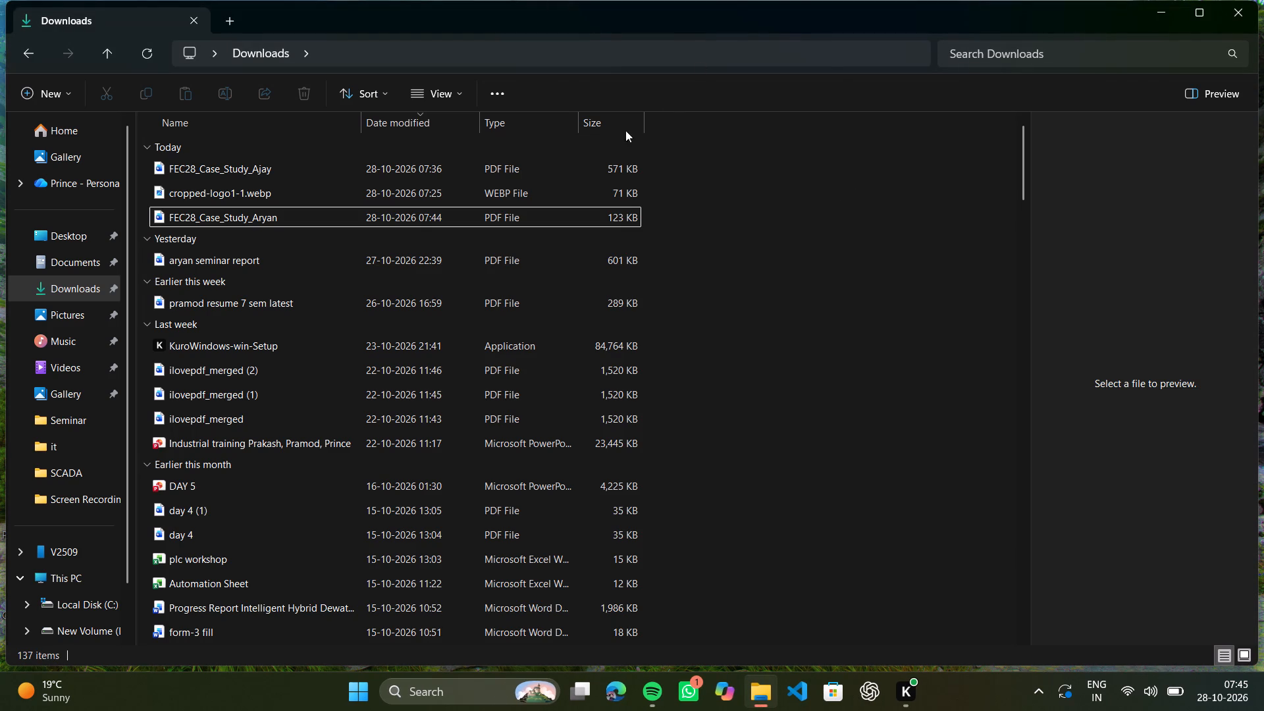
click(387, 263)
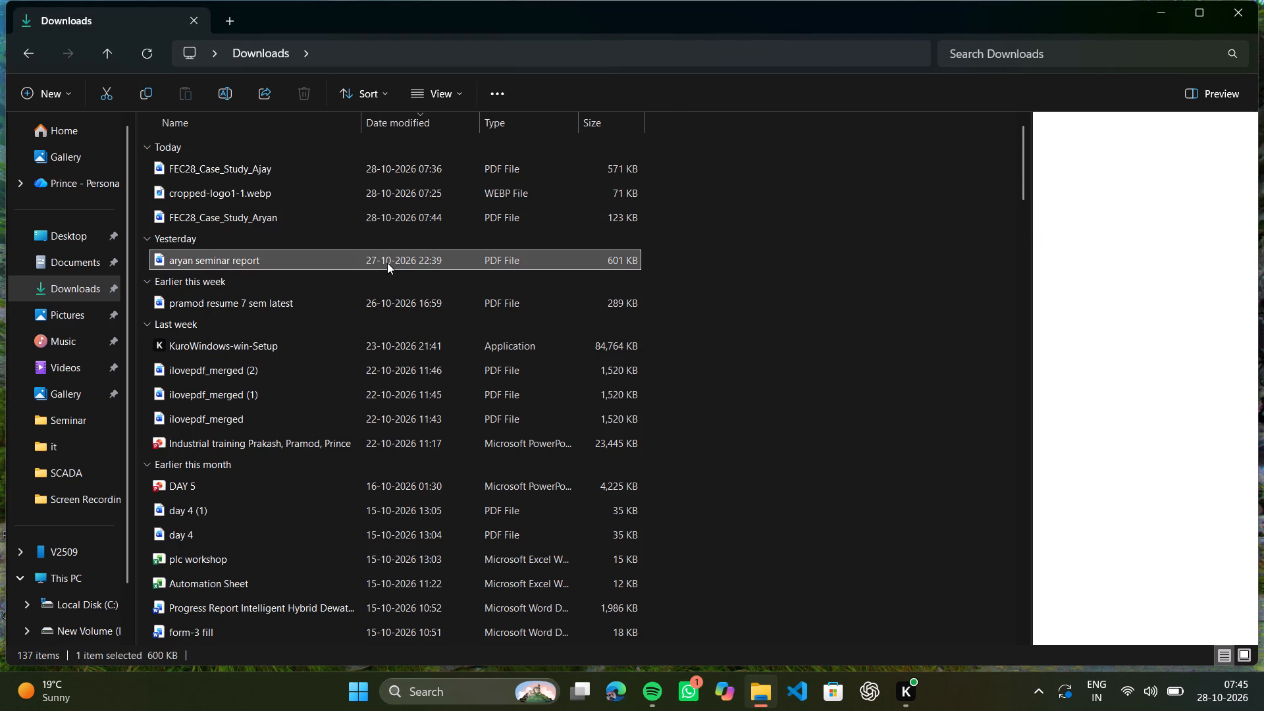
key(Delete)
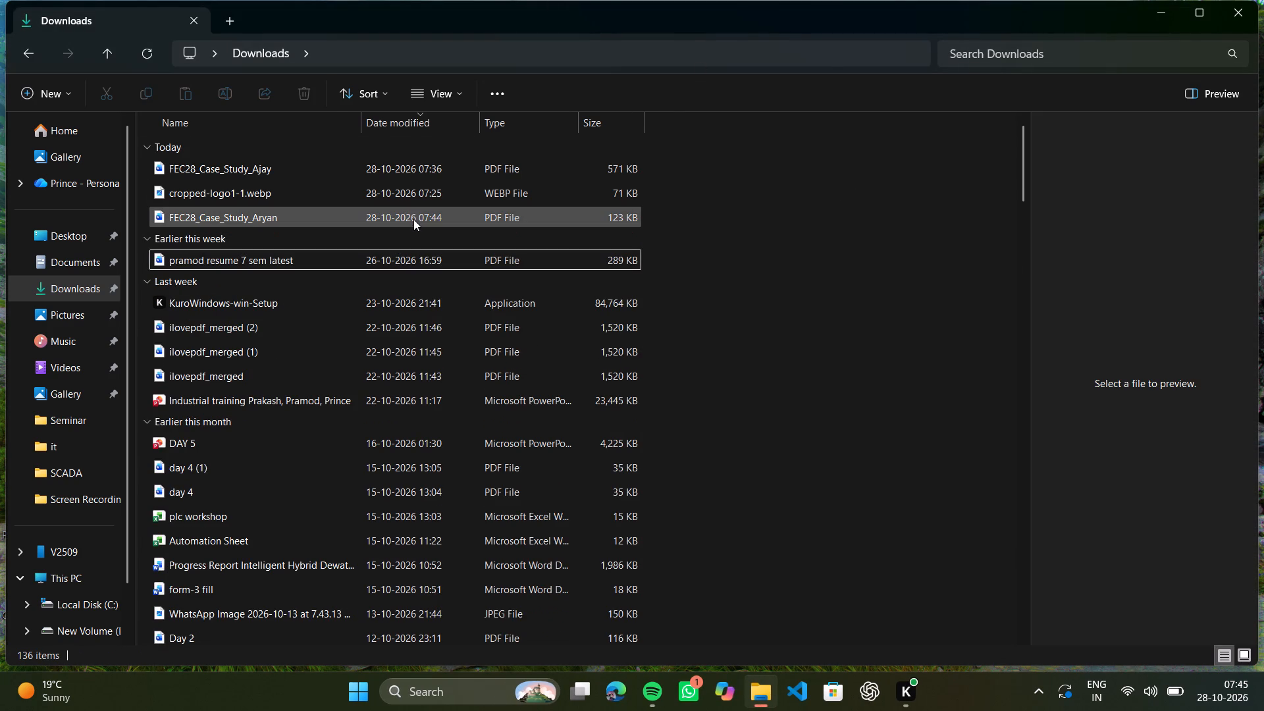
Take the FEC28_Case_Study_Aryan PDF from Downloads over to WhatsApp for sharing.
drag(413, 219, 712, 696)
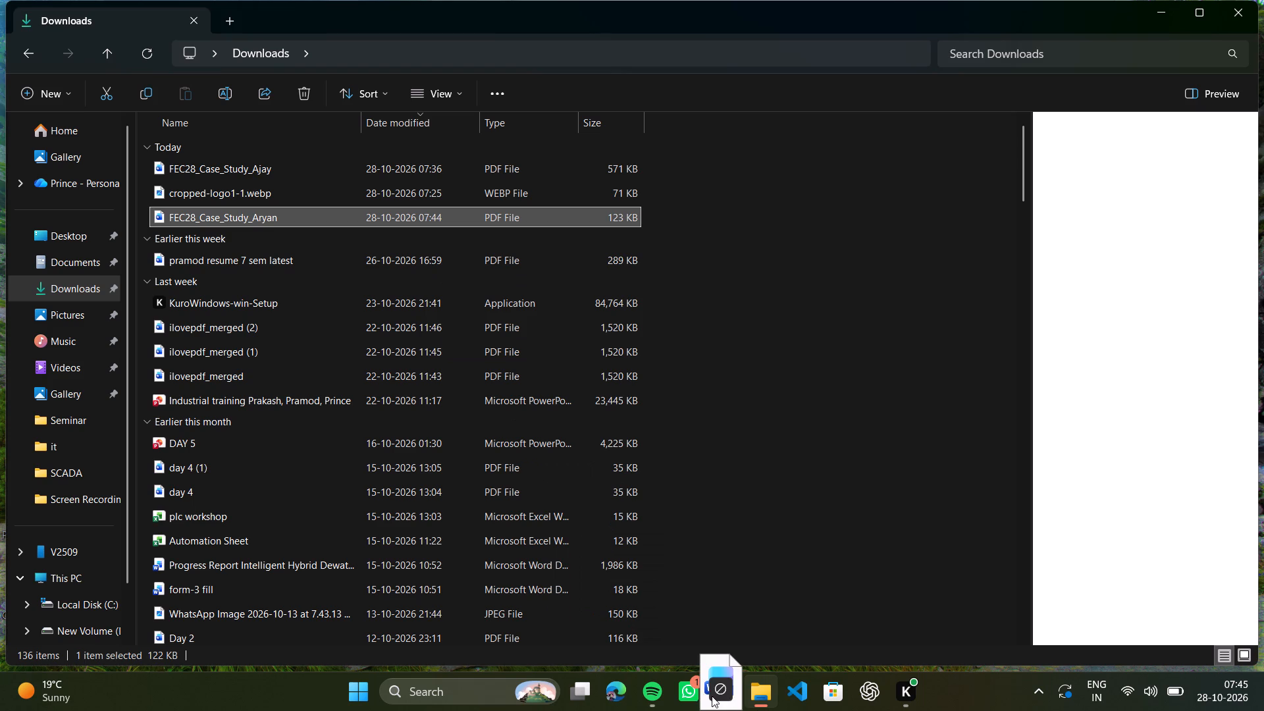
drag(712, 696, 739, 686)
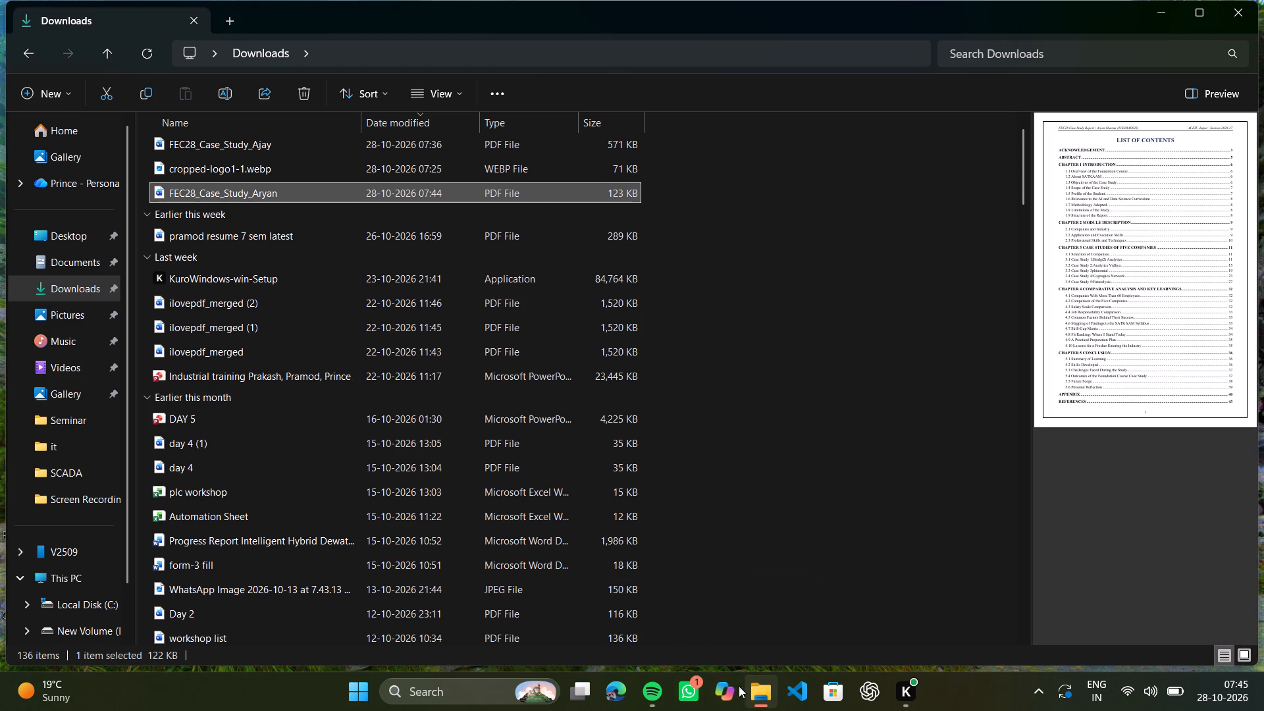
drag(739, 686, 691, 699)
click(691, 699)
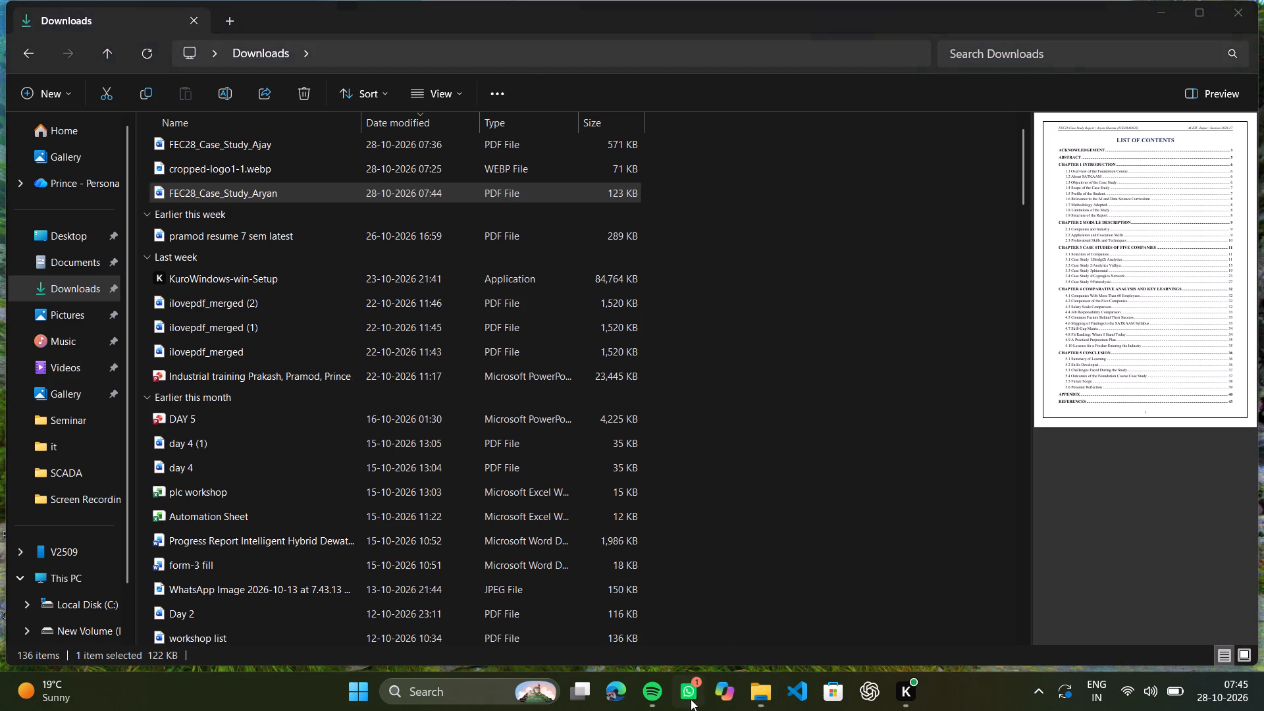